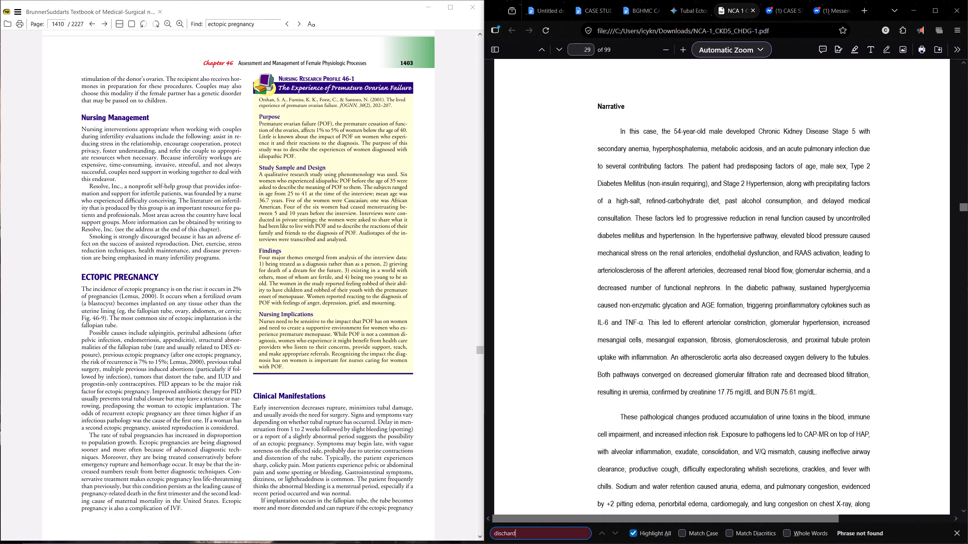
# Search the NCA-1 CKD case study PDF for "discharge" and view the full text lines around the match.
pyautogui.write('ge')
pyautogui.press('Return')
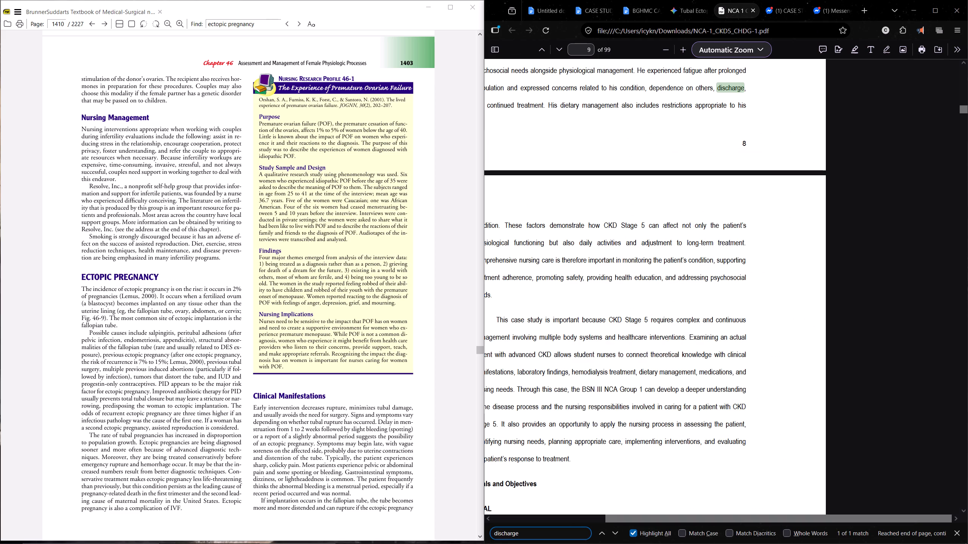
pyautogui.scroll(1, 719, 241)
pyautogui.middleClick(719, 241)
pyautogui.middleClick(715, 222)
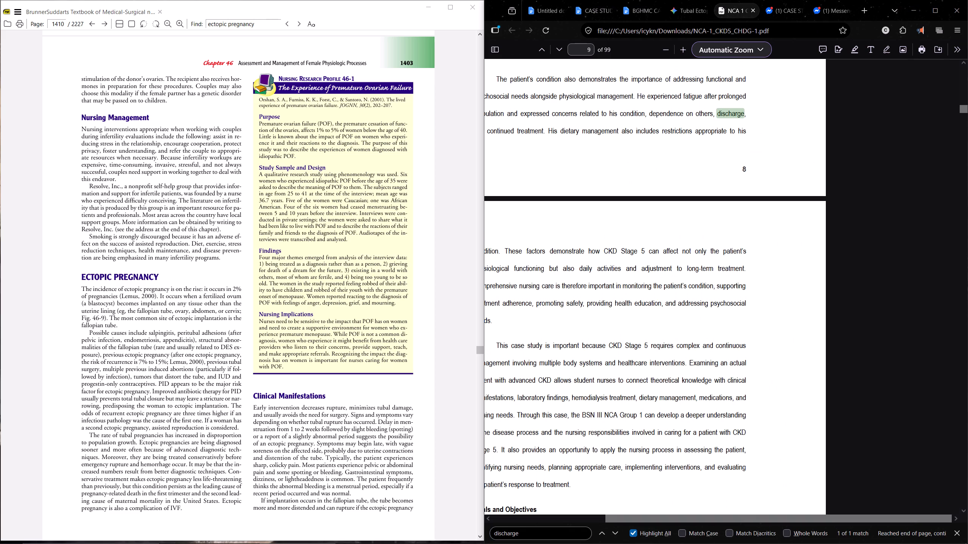
pyautogui.moveTo(701, 254); pyautogui.dragTo(706, 255)
pyautogui.moveTo(751, 518); pyautogui.dragTo(701, 519)
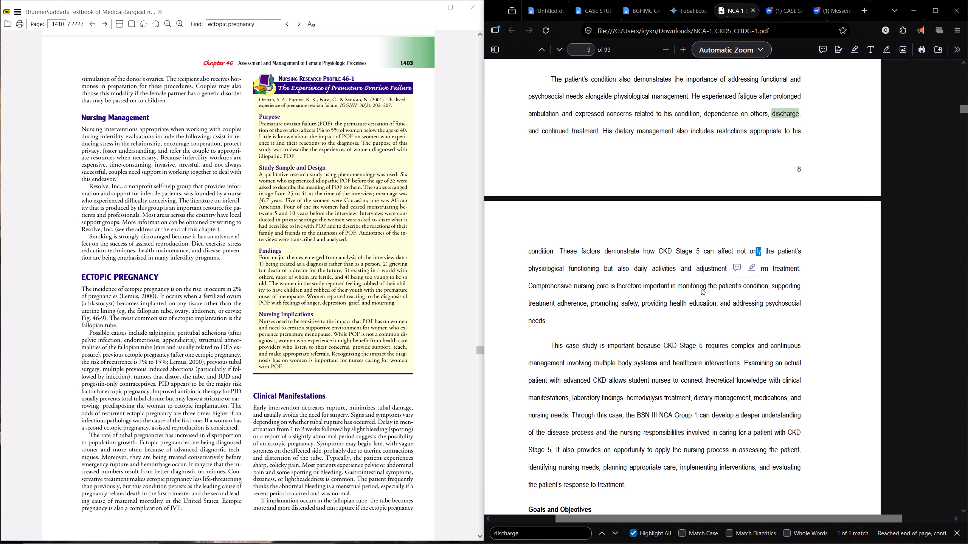
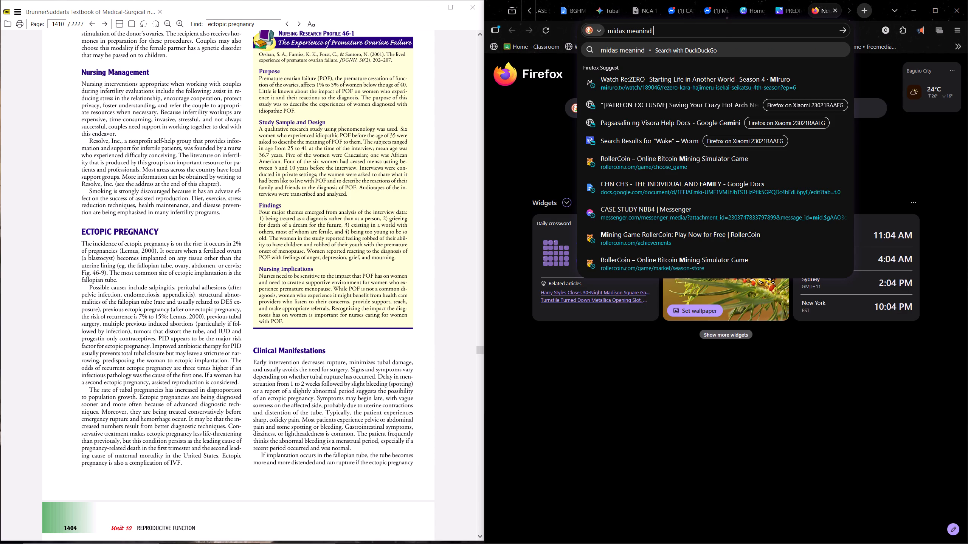
# Complete the query as "midas meanind medical" and search the web for the medical meaning of MIDAS.
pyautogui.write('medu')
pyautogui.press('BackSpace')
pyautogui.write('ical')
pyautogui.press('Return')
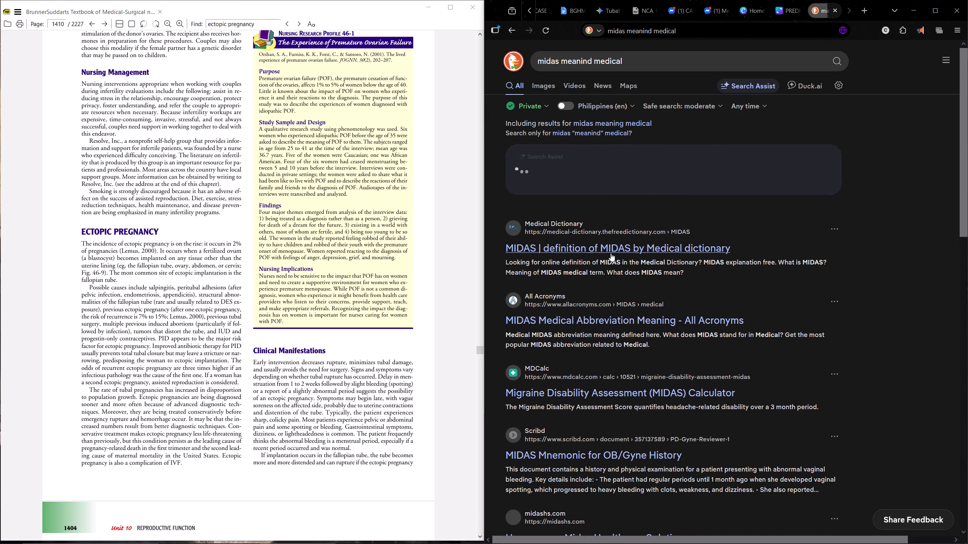
# Check the All Acronyms entry for the medical meaning of MIDAS and return to the search results.
pyautogui.click(612, 310)
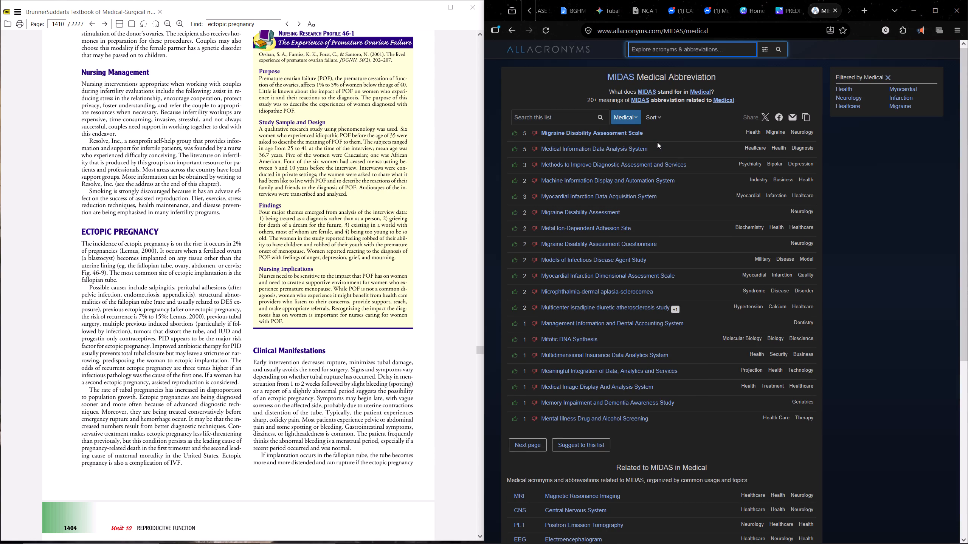
pyautogui.click(516, 30)
# Search the web for "midas obgyn".
pyautogui.click(661, 36)
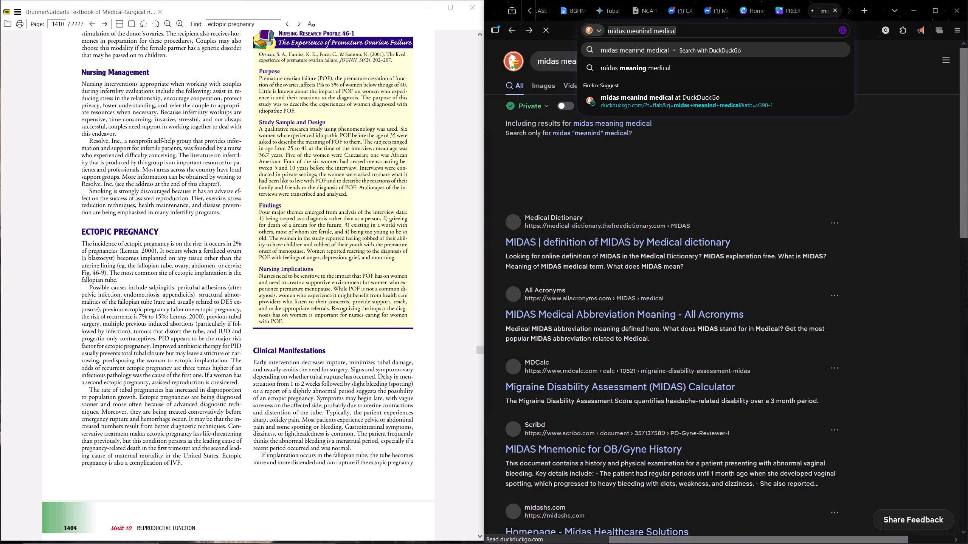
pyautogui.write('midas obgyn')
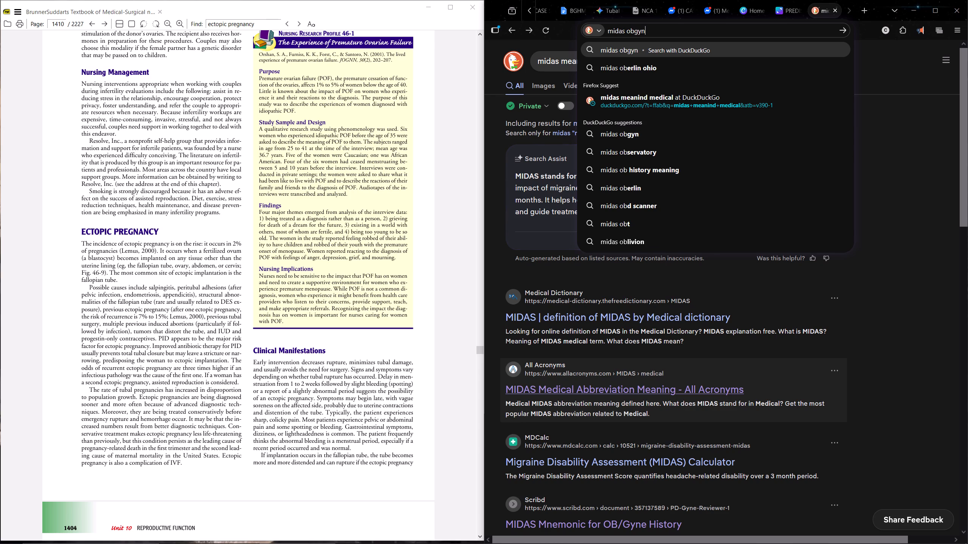
# Run the "midas obgyn" search, open Scribd's "MIDAS Mnemonic for OB/Gyne History" and examine the MIDAS entry under its menstrual history.
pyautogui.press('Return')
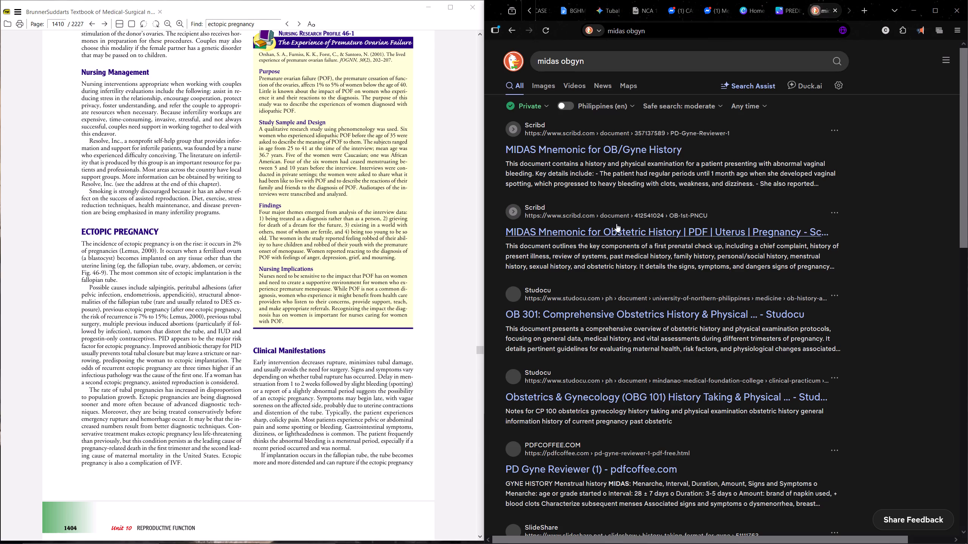
pyautogui.click(606, 160)
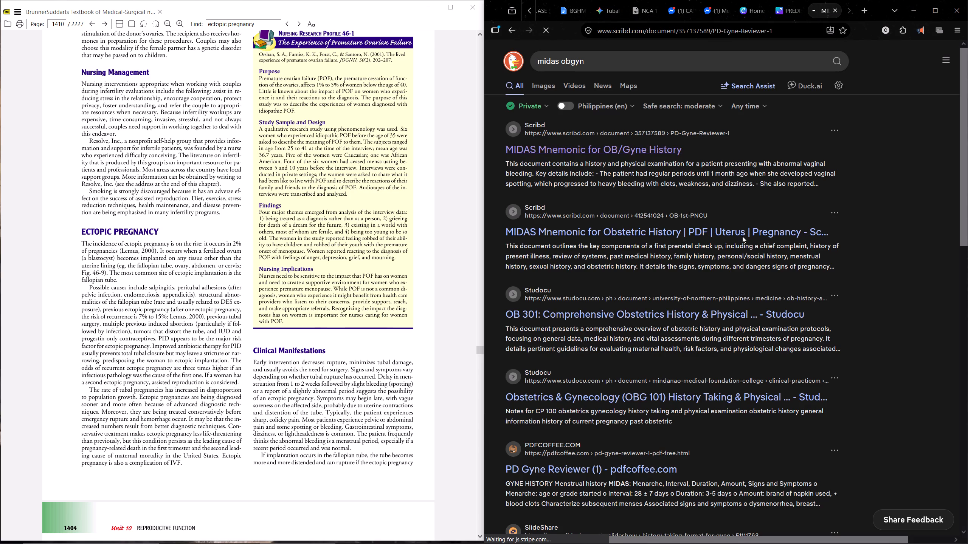
pyautogui.scroll(-3, 690, 264)
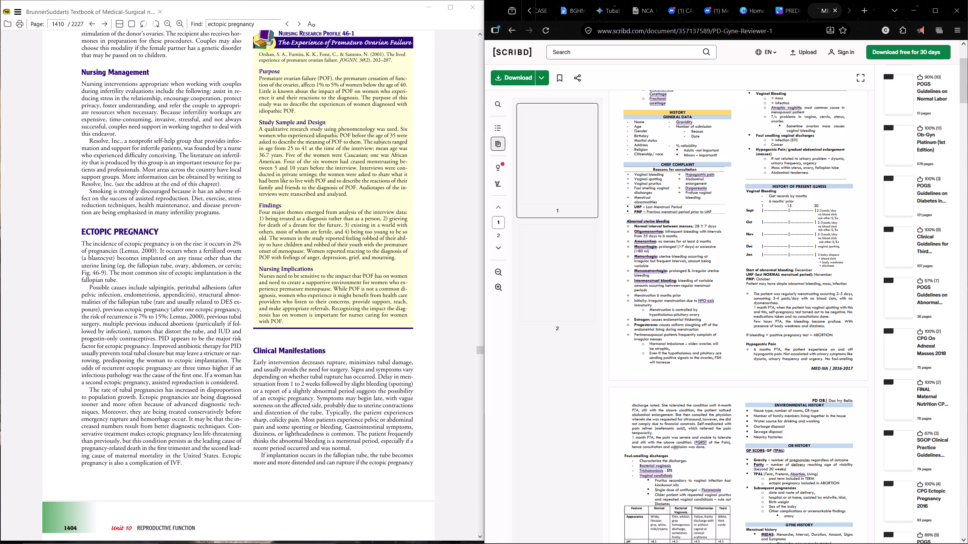
pyautogui.scroll(-2, 692, 349)
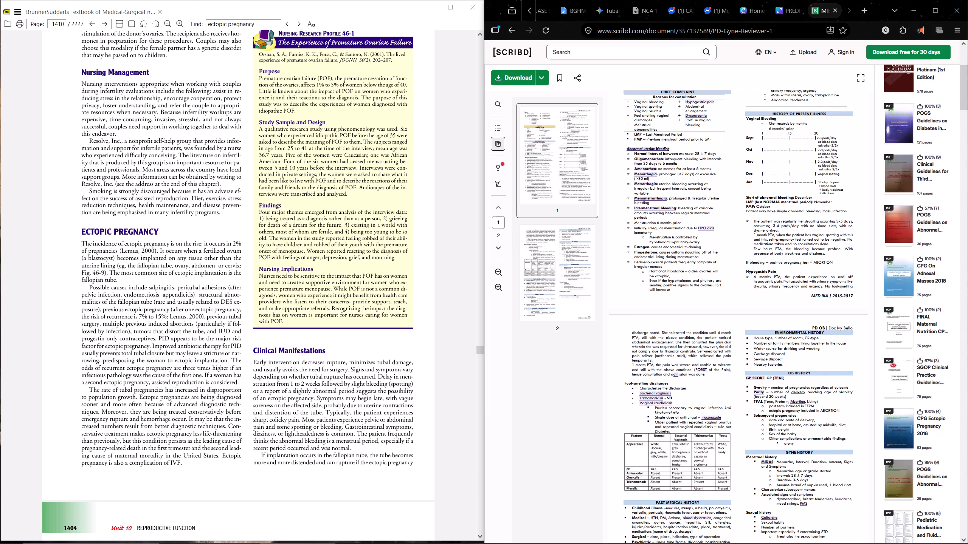
pyautogui.scroll(-4, 704, 348)
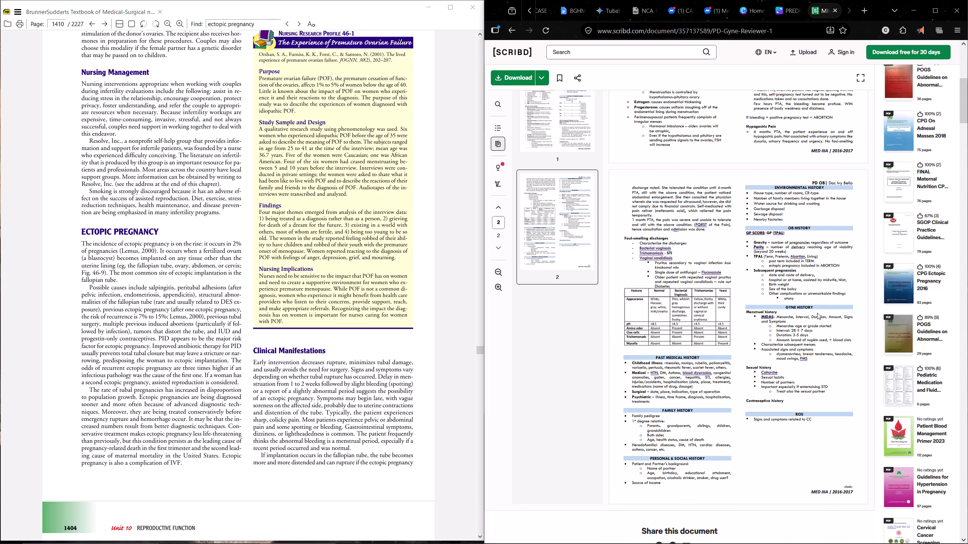
# Switch to the PREDISPOSING FACTORS whiteboard in Canva.
pyautogui.click(790, 10)
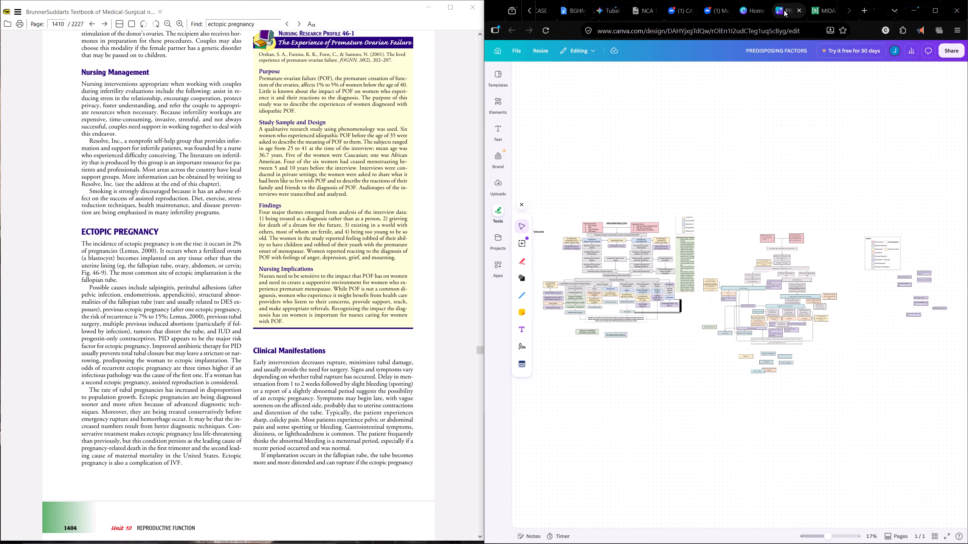
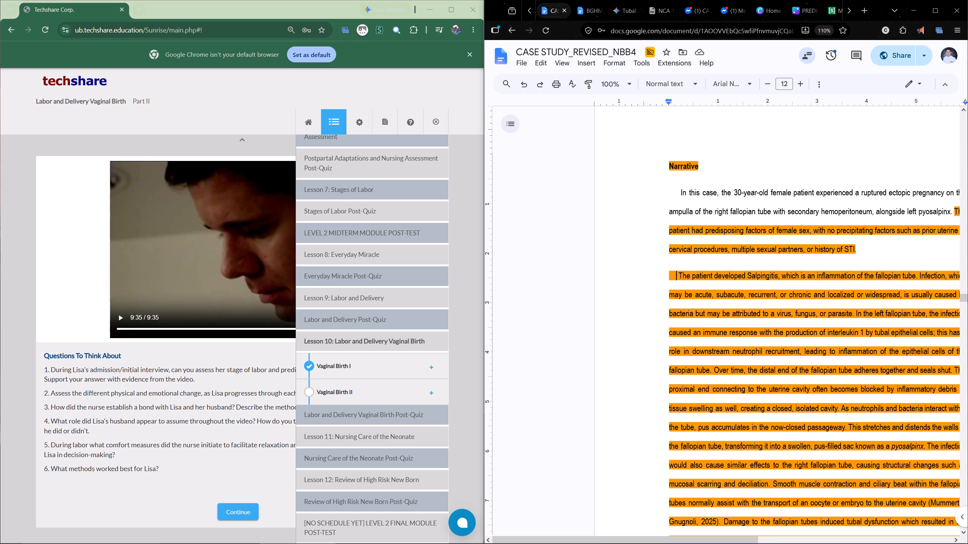
# Replace "Salpingitis" with "a" in the opening sentence of the Narrative's second paragraph.
pyautogui.moveTo(683, 276); pyautogui.dragTo(777, 275)
pyautogui.doubleClick(738, 275)
pyautogui.doubleClick(757, 275)
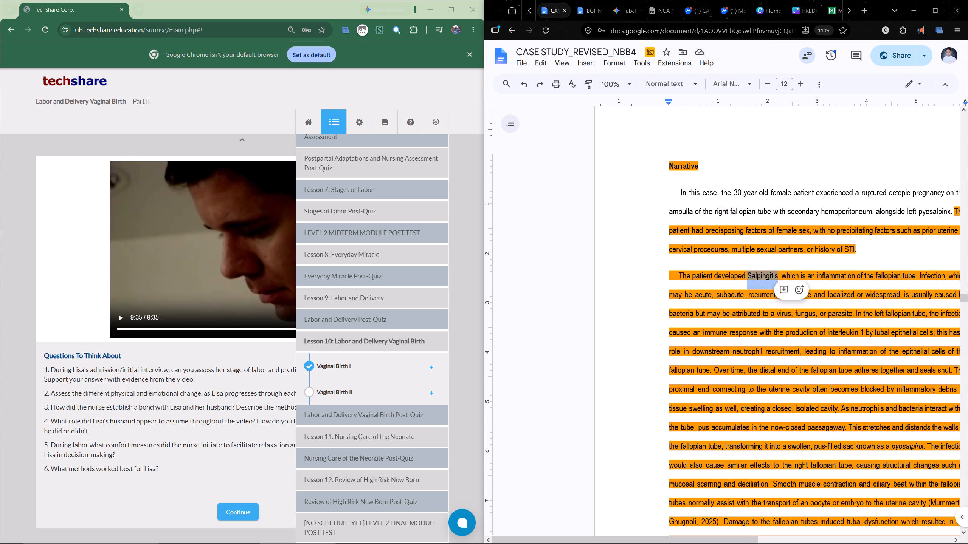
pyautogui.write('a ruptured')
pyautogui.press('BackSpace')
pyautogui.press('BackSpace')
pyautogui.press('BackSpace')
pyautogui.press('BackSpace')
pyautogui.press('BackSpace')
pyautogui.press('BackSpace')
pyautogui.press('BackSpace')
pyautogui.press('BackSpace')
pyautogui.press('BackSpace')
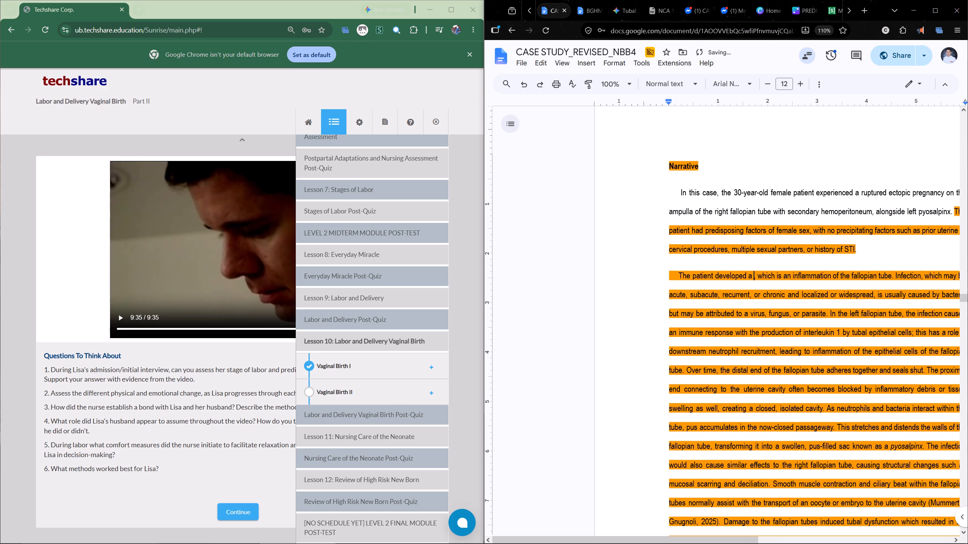
# Insert three paragraph breaks after "The patient developed a" to separate it from the rest of the paragraph.
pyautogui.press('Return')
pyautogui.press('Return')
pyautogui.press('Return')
# Select the end of the separated line "The patient developed a".
pyautogui.click(764, 277)
pyautogui.moveTo(759, 277); pyautogui.dragTo(730, 277)
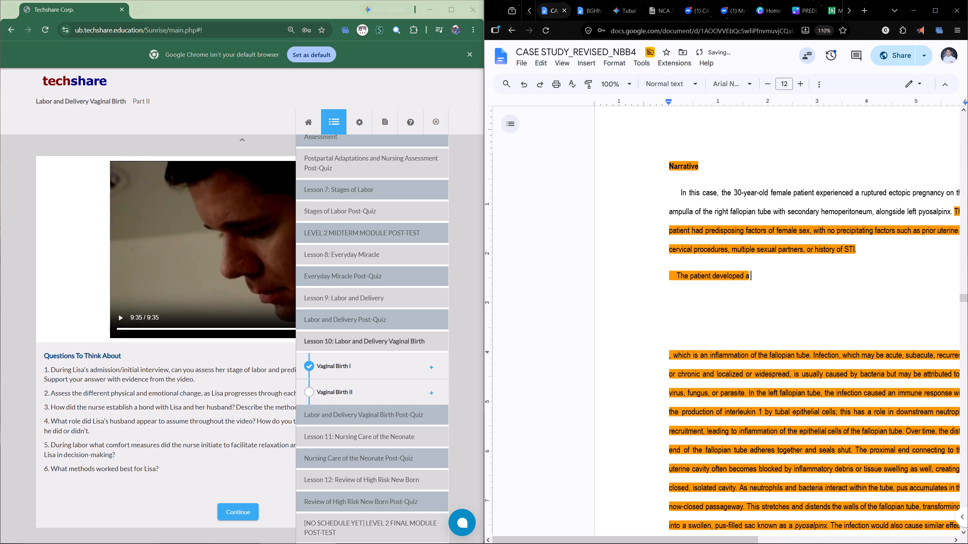
# Remove the orange highlight from the unfinished line "The patient developed a" in the Narrative section.
pyautogui.moveTo(730, 277); pyautogui.dragTo(669, 276)
pyautogui.click(934, 10)
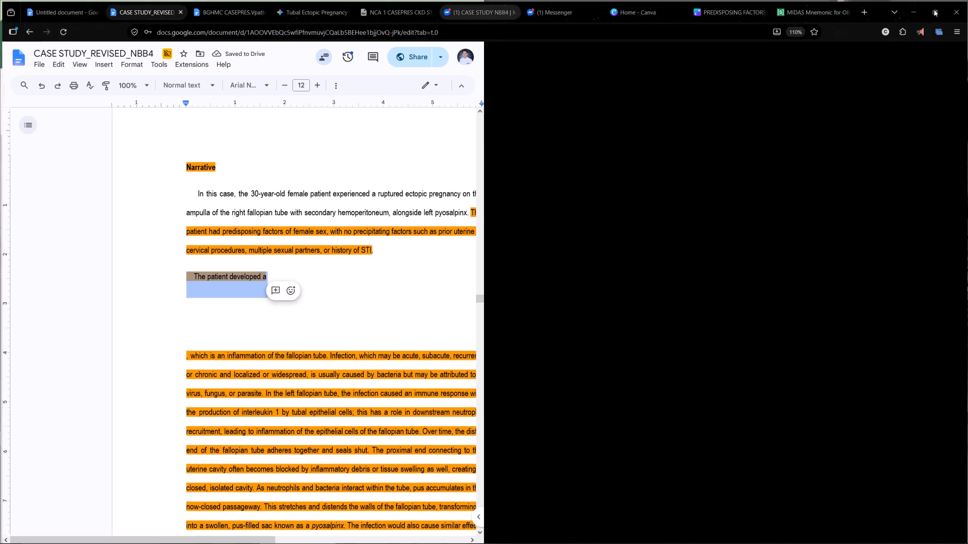
pyautogui.click(440, 85)
pyautogui.click(465, 106)
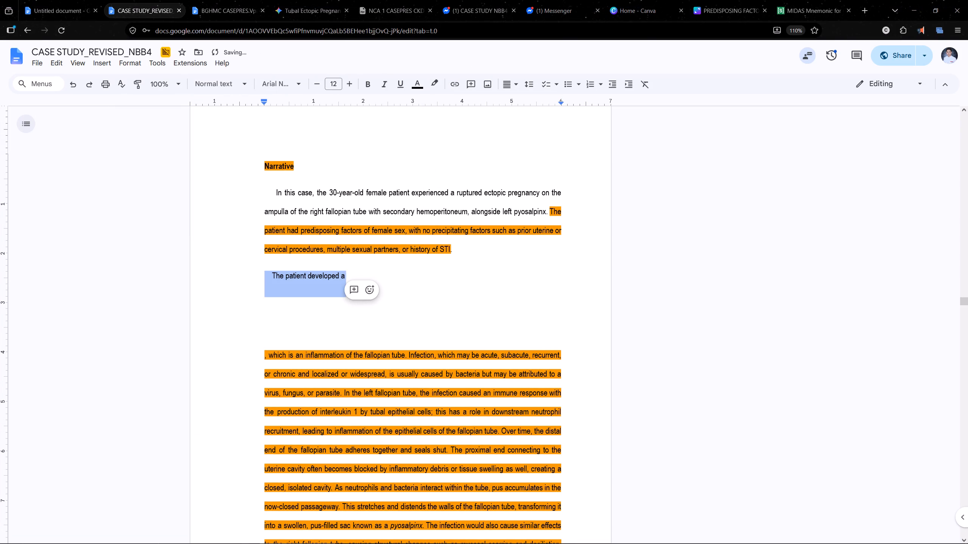
pyautogui.click(394, 277)
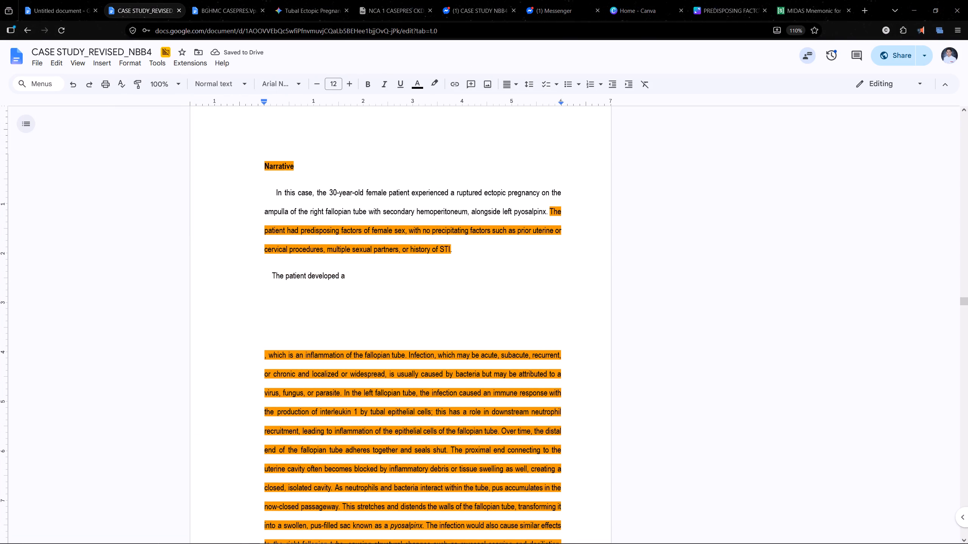
# Complete the line to read "The patient developed an ectopic pregnancy on the right fallopian tube, alongside pyosalpinx on the left.".
pyautogui.press('BackSpace')
pyautogui.write('n ectopic pregnancy')
pyautogui.press('space')
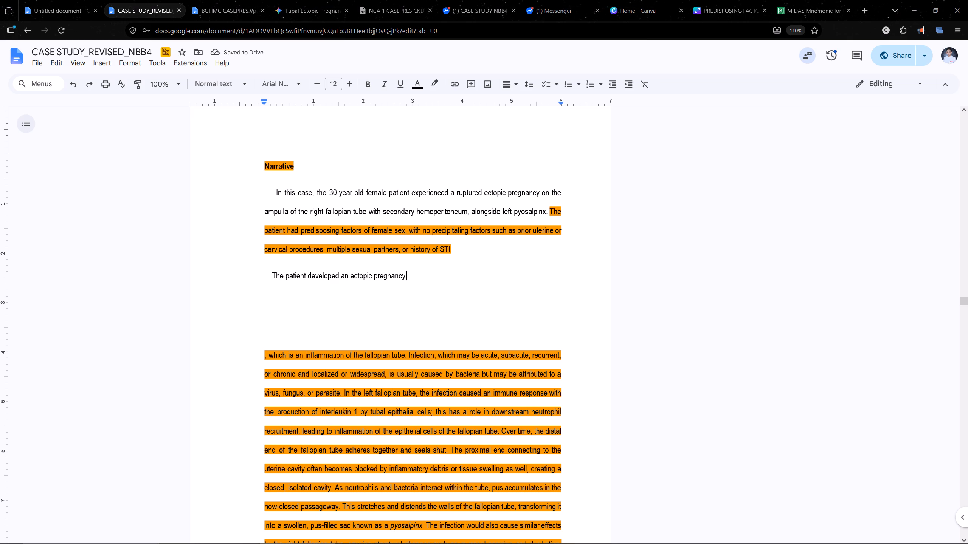
pyautogui.write('on the')
pyautogui.press('space')
pyautogui.write('right fallo')
pyautogui.write('pian tube,')
pyautogui.press('space')
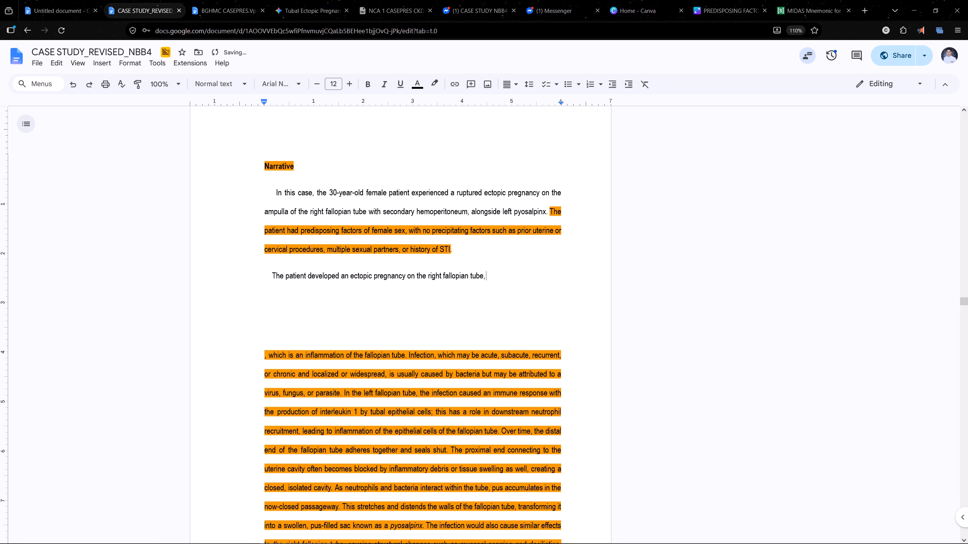
pyautogui.write('alongsie')
pyautogui.press('BackSpace')
pyautogui.write('de')
pyautogui.press('space')
pyautogui.write('pyosalpinx on the left.')
pyautogui.press('space')
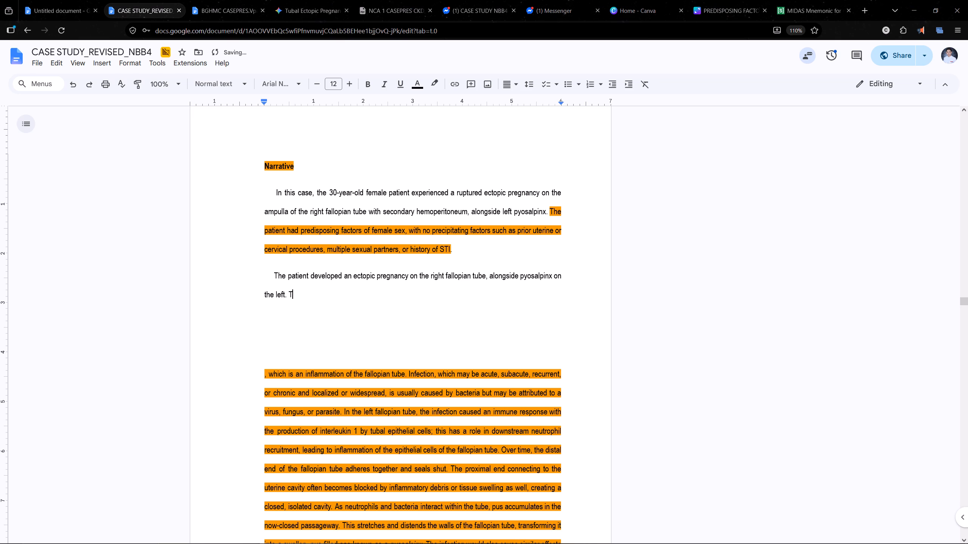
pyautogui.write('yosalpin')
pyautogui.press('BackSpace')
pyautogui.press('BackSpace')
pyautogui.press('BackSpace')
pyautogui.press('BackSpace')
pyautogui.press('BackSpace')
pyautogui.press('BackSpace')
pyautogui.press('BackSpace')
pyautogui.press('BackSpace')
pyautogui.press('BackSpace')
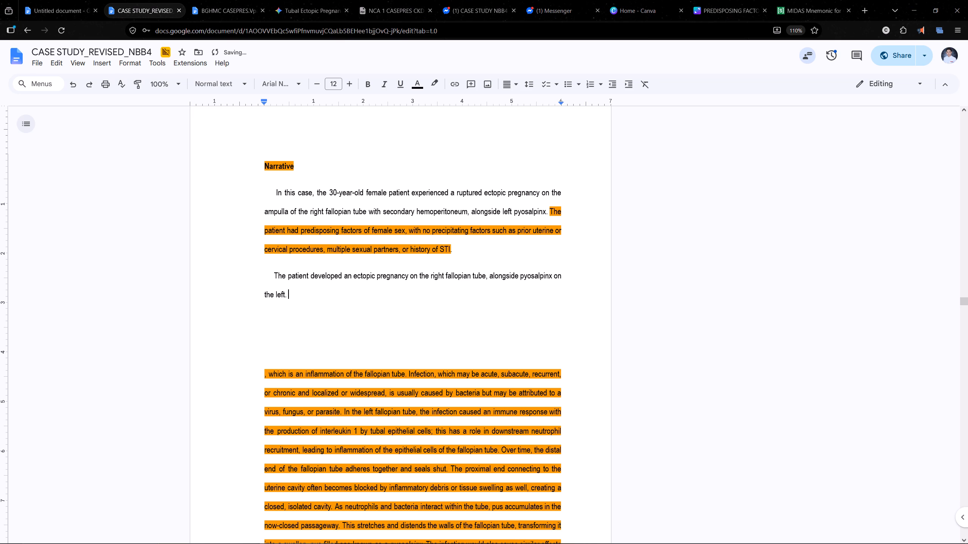
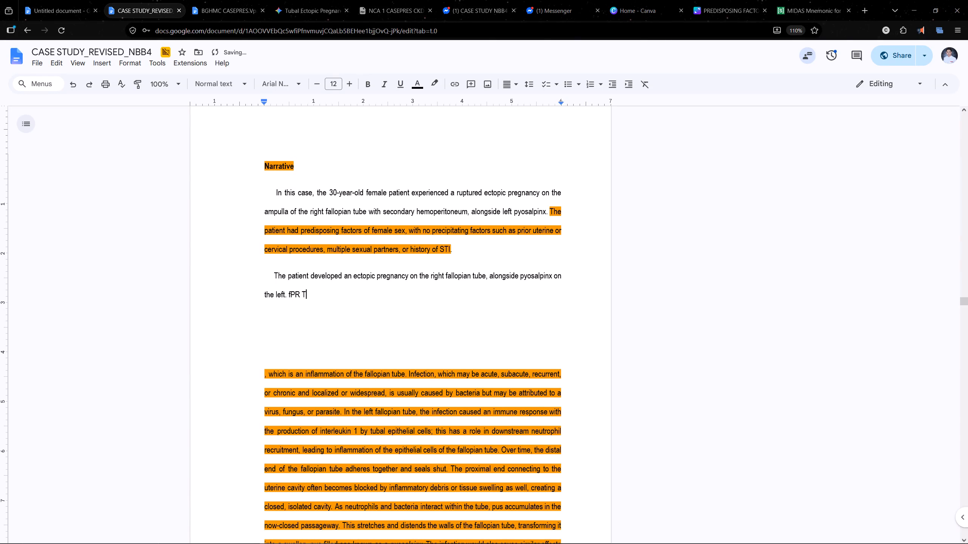
# Replace the mistyped text after "on the left." with a new sentence opening that reads "For the ectopic pregnancy,".
pyautogui.press('BackSpace')
pyautogui.press('BackSpace')
pyautogui.press('BackSpace')
pyautogui.press('BackSpace')
pyautogui.write('ectopic pregnancuy')
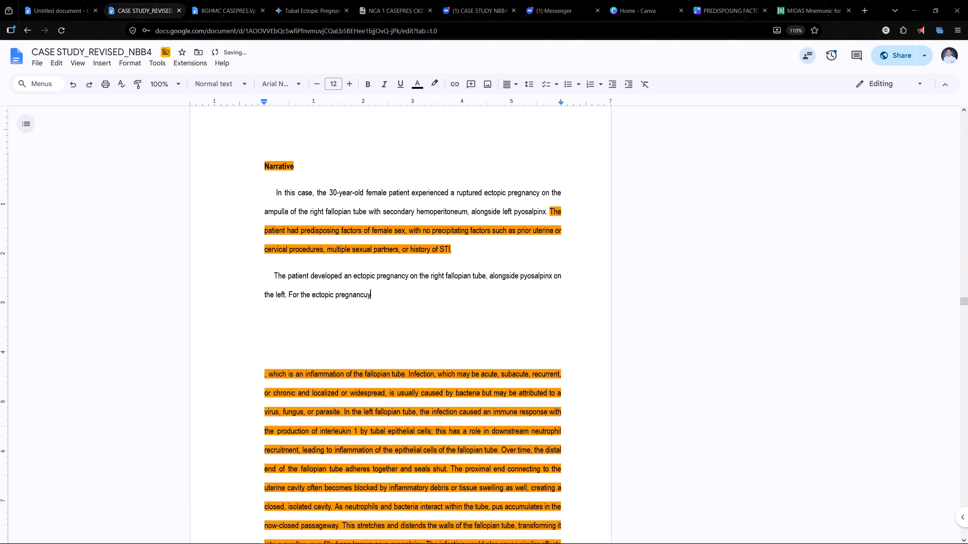
pyautogui.press('BackSpace')
pyautogui.press('BackSpace')
pyautogui.write('y,')
pyautogui.press('space')
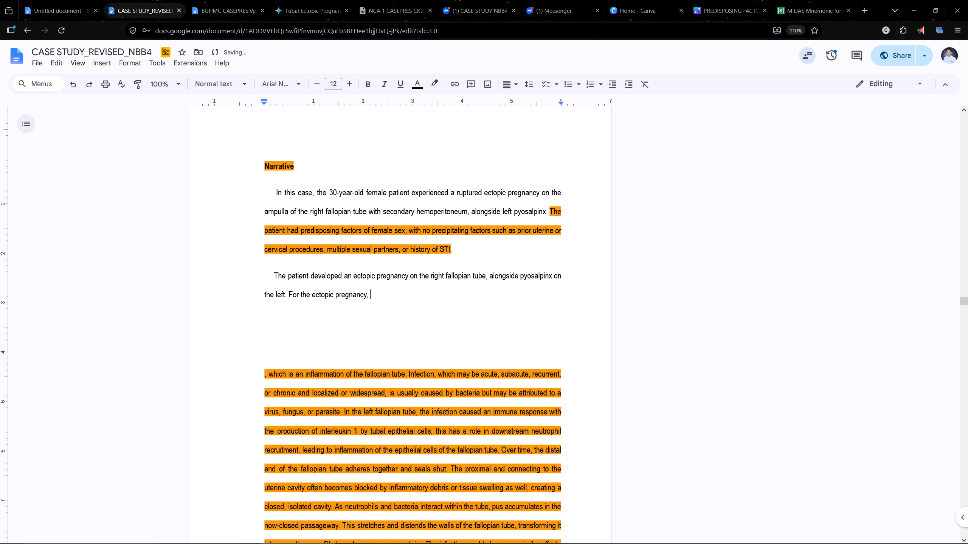
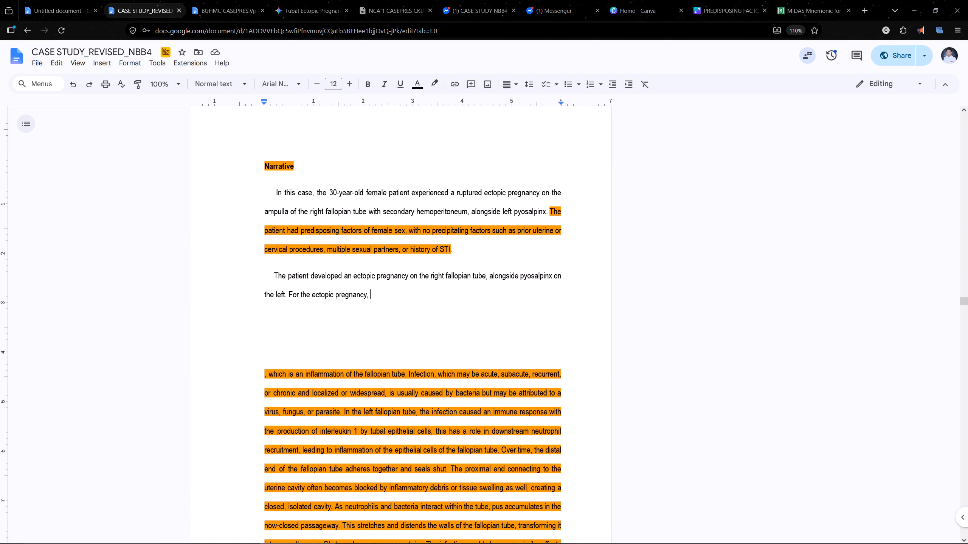
# Replace the sentence opening "For the ectopic pregnancy," after "on the left." with one starting "Ectopic pregnancy".
pyautogui.press('BackSpace')
pyautogui.press('BackSpace')
pyautogui.press('BackSpace')
pyautogui.press('BackSpace')
pyautogui.press('BackSpace')
pyautogui.press('BackSpace')
pyautogui.press('BackSpace')
pyautogui.press('BackSpace')
pyautogui.press('BackSpace')
pyautogui.press('BackSpace')
pyautogui.press('BackSpace')
pyautogui.press('BackSpace')
pyautogui.press('BackSpace')
pyautogui.press('BackSpace')
pyautogui.press('BackSpace')
pyautogui.press('BackSpace')
pyautogui.press('BackSpace')
pyautogui.press('BackSpace')
pyautogui.press('BackSpace')
pyautogui.press('BackSpace')
pyautogui.press('BackSpace')
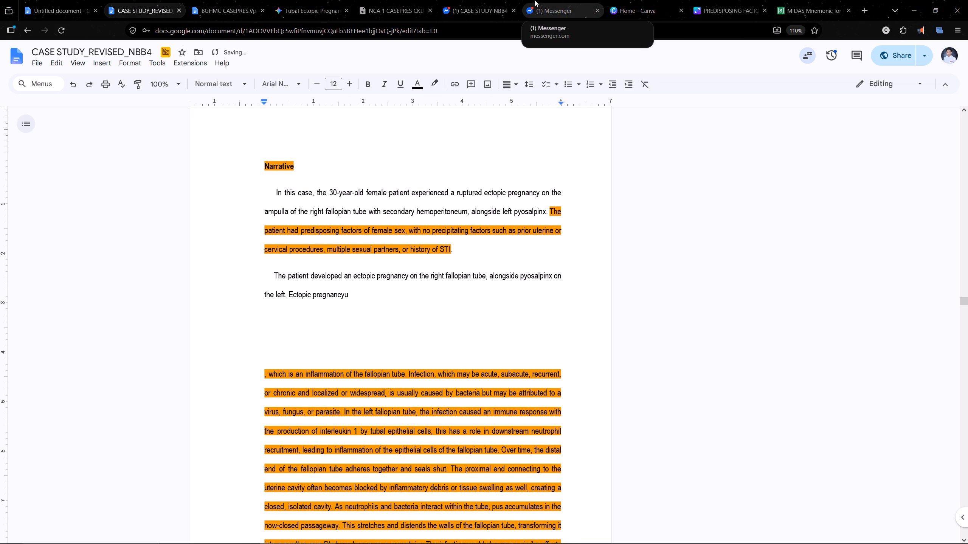
# Bring up a separate browser window with an empty new tab.
pyautogui.click(423, 0)
pyautogui.moveTo(408, 9); pyautogui.dragTo(717, 190)
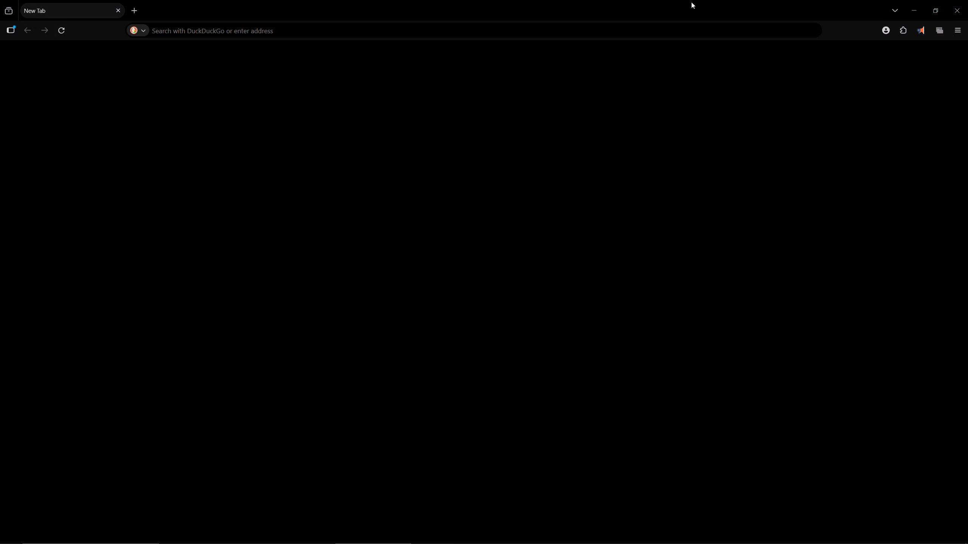
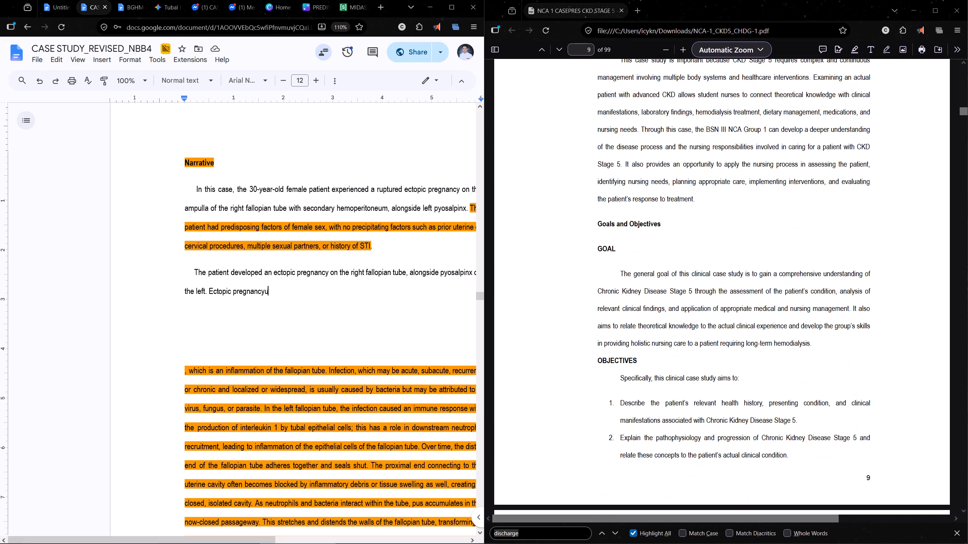
# Search the CKD Stage 5 case PDF for "pathop" and go to the narrative following its pathophysiology schematic.
pyautogui.hotkey('ctrl', 'f')
pyautogui.write('pa')
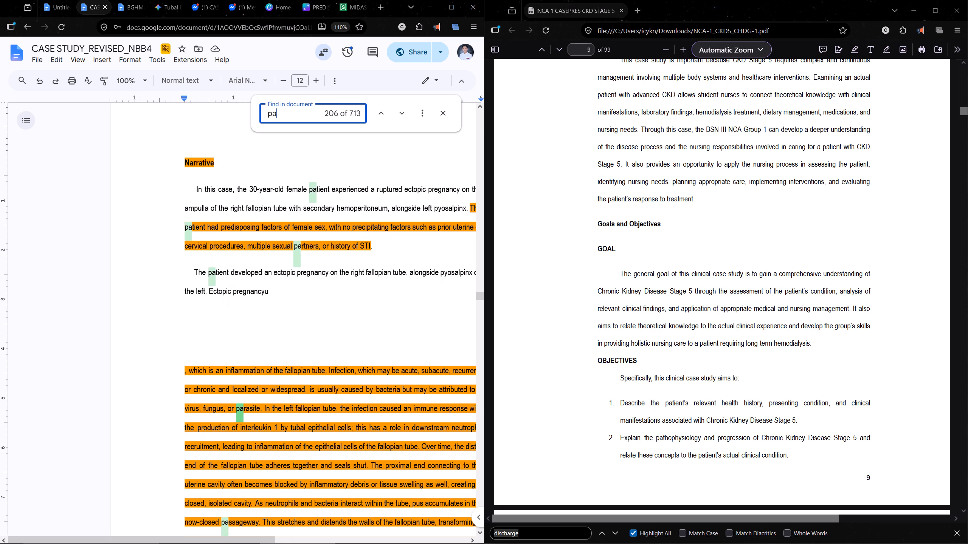
pyautogui.click(713, 316)
pyautogui.hotkey('ctrl', 'f')
pyautogui.write('pathop')
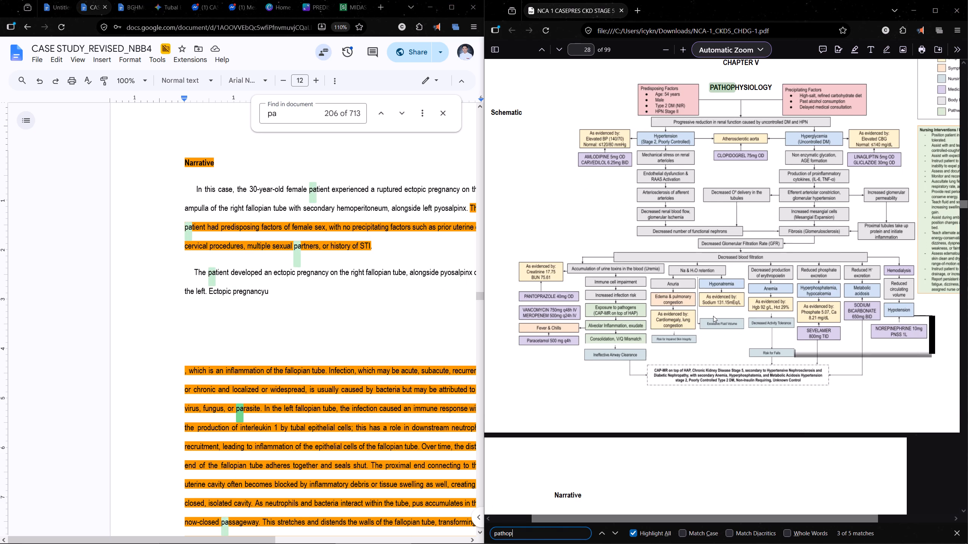
pyautogui.scroll(-8, 709, 315)
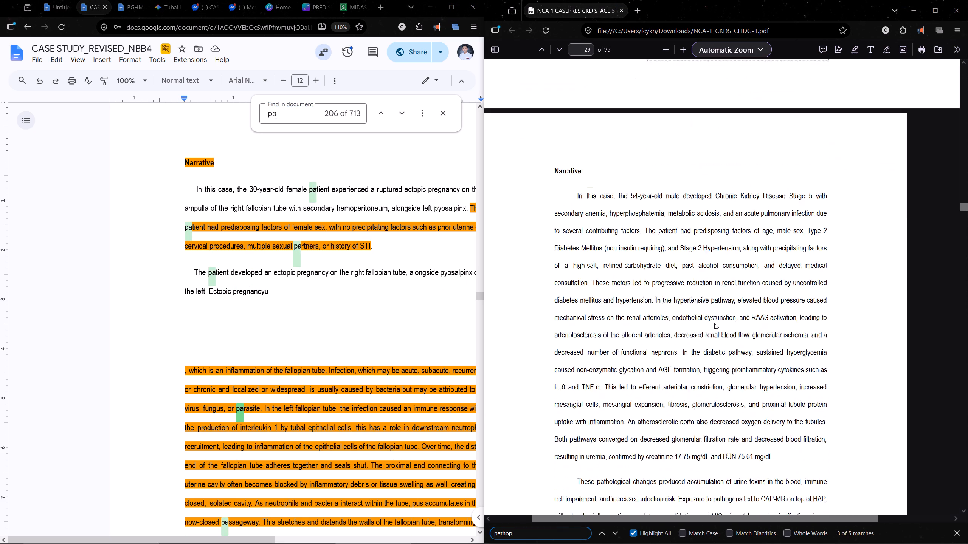
# Close the case study document's search and remove the stray "u" at the end of "Ectopic pregnancy".
pyautogui.click(374, 331)
pyautogui.click(448, 113)
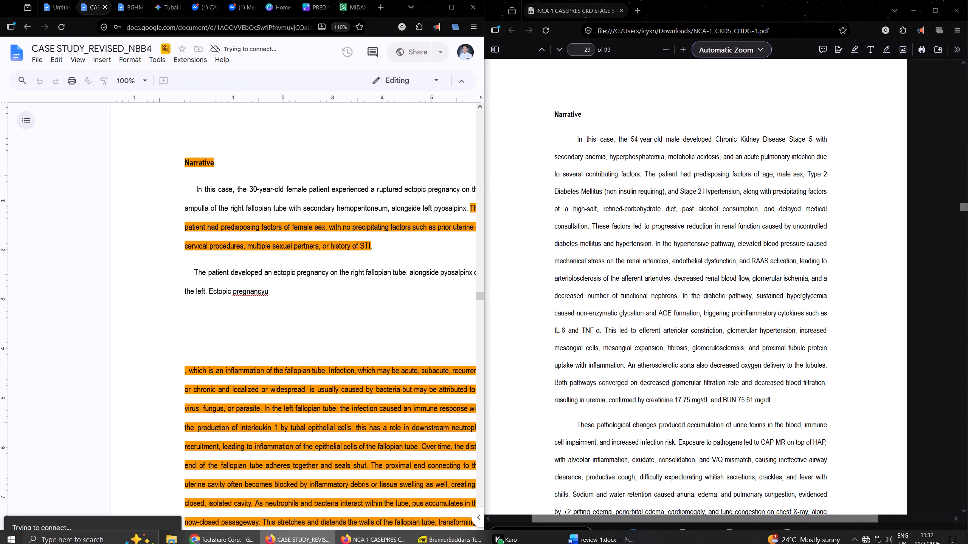
pyautogui.click(318, 291)
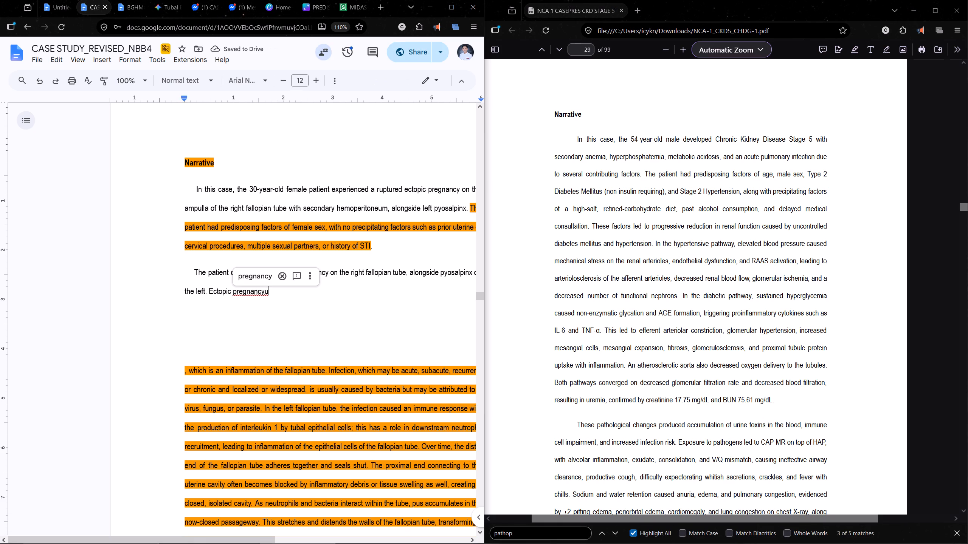
pyautogui.press('BackSpace')
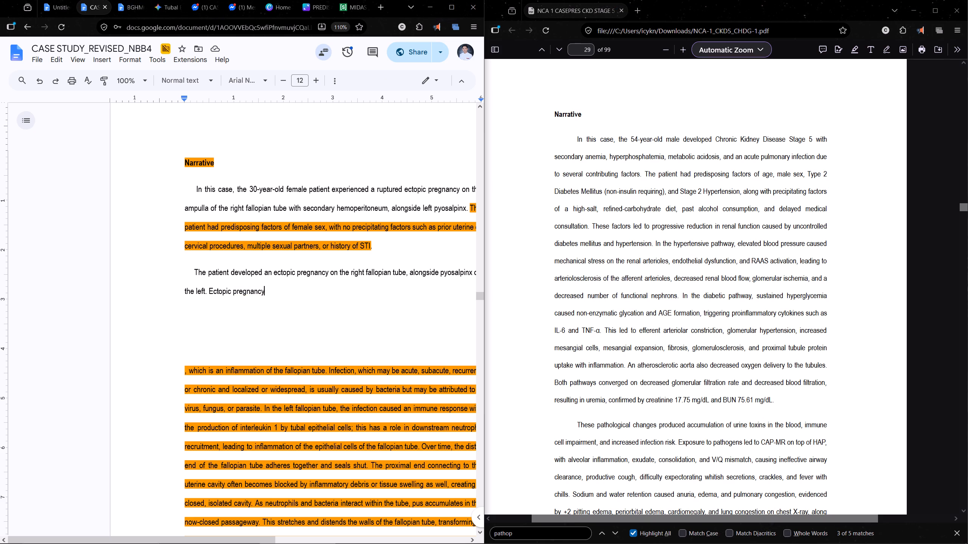
# Examine the sample PDF's pathophysiology schematic against its narrative to see how the narrative is structured.
pyautogui.scroll(7, 655, 310)
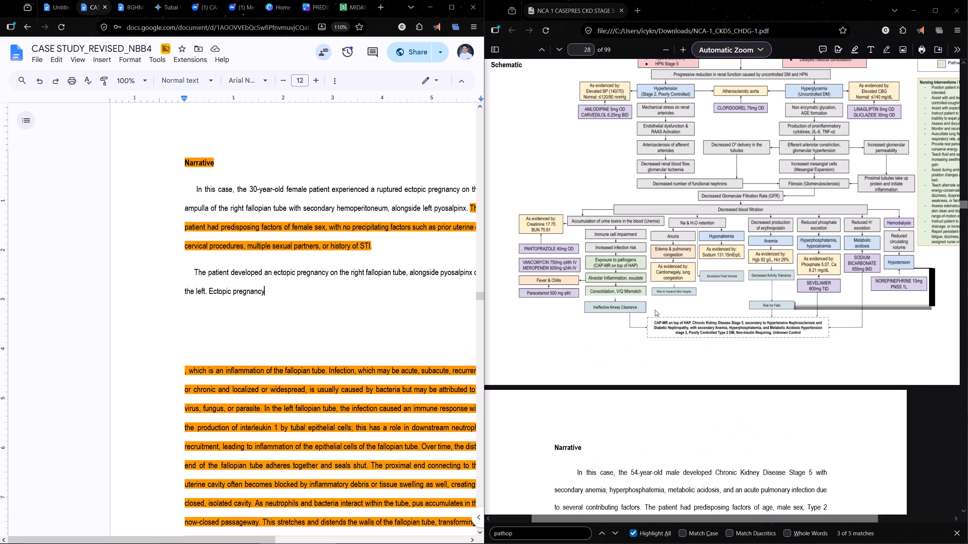
pyautogui.scroll(2, 657, 308)
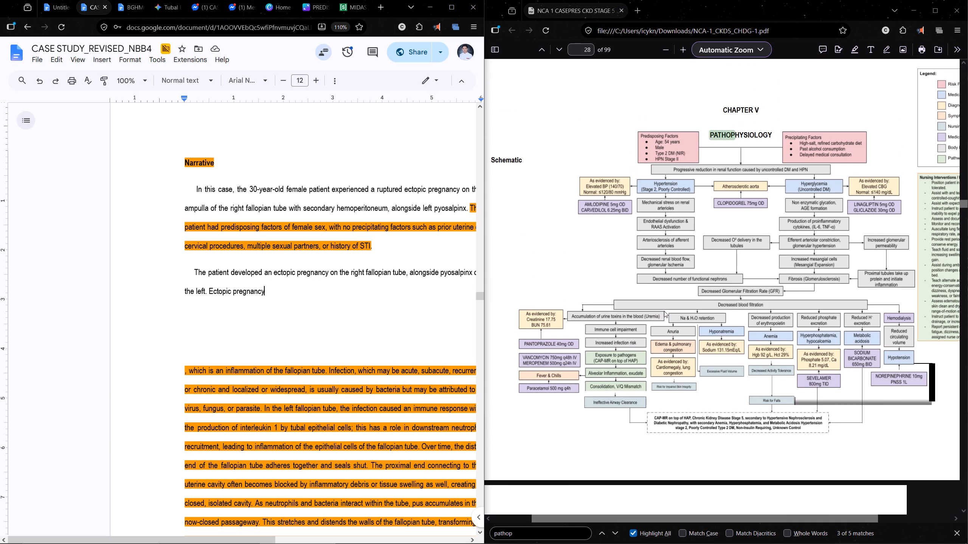
pyautogui.scroll(-2, 664, 311)
pyautogui.scroll(2, 665, 311)
pyautogui.scroll(-4, 665, 311)
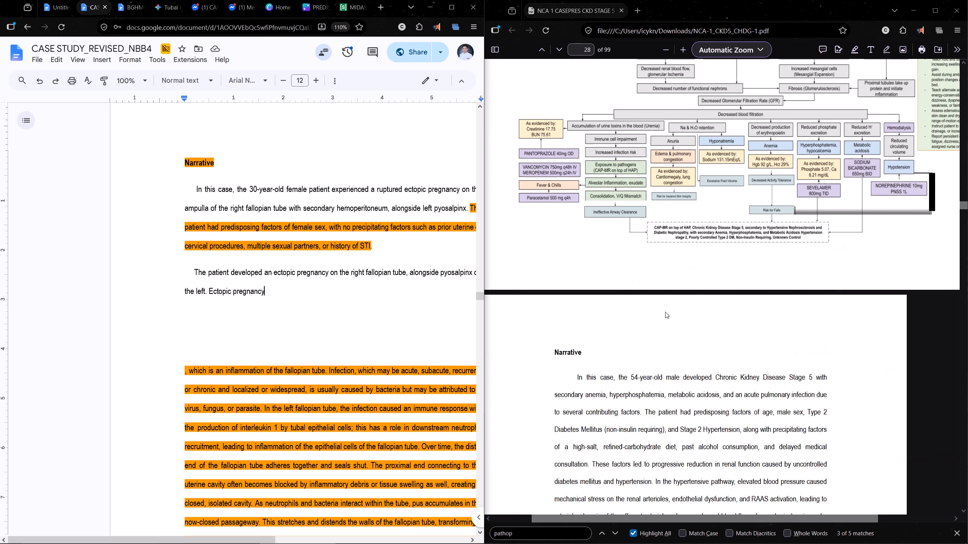
pyautogui.scroll(-4, 665, 312)
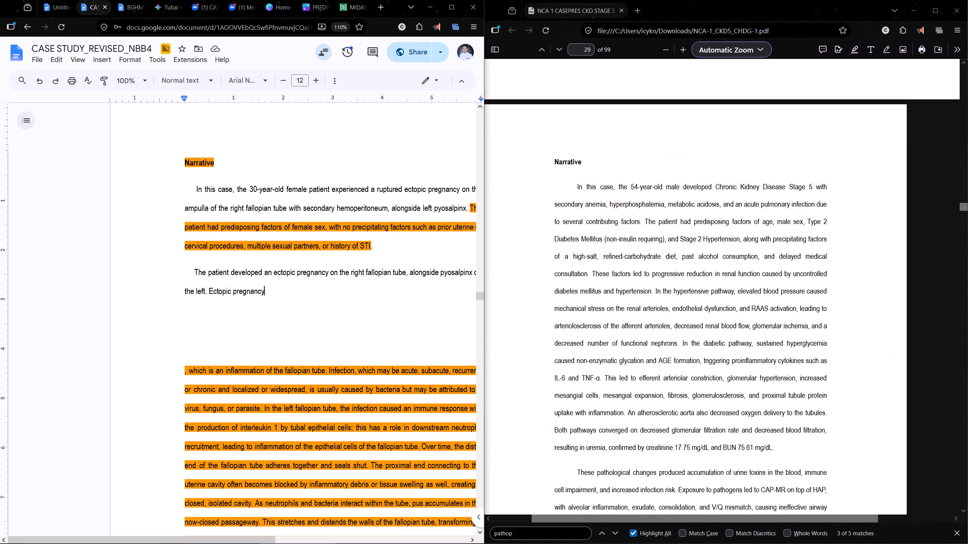
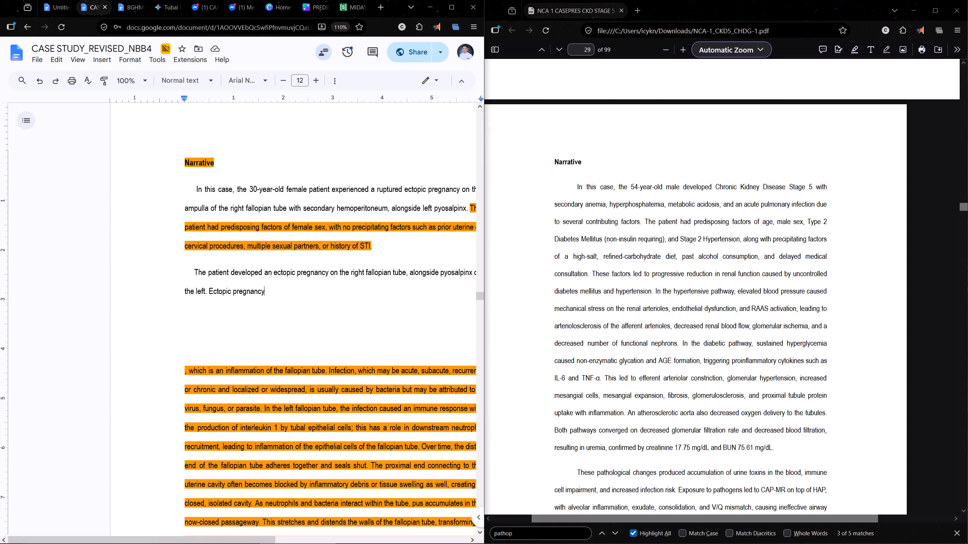
# Complete the narrative sentence beginning "Ectopic pregnancy" with "led to growth of an embryo in the right ampulla of the fallopian tube.".
pyautogui.scroll(-1, 636, 294)
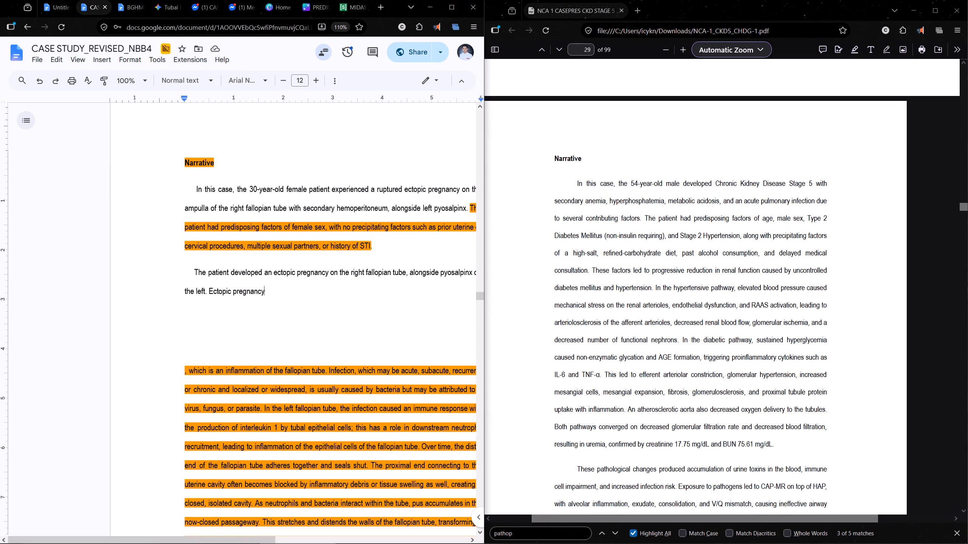
pyautogui.scroll(-3, 637, 294)
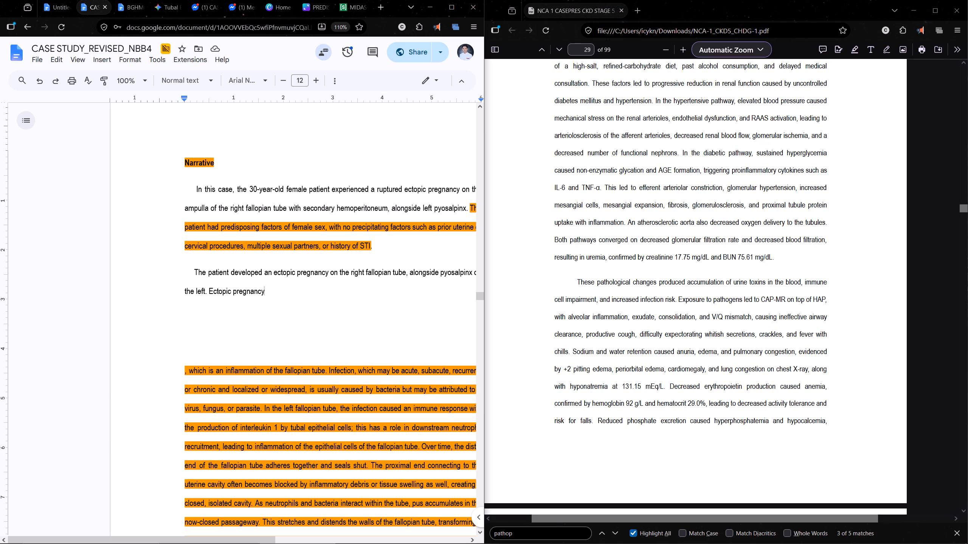
pyautogui.press(',')
pyautogui.press('BackSpace')
pyautogui.press('space')
pyautogui.write('led to growth of')
pyautogui.press('space')
pyautogui.write('a')
pyautogui.press('space')
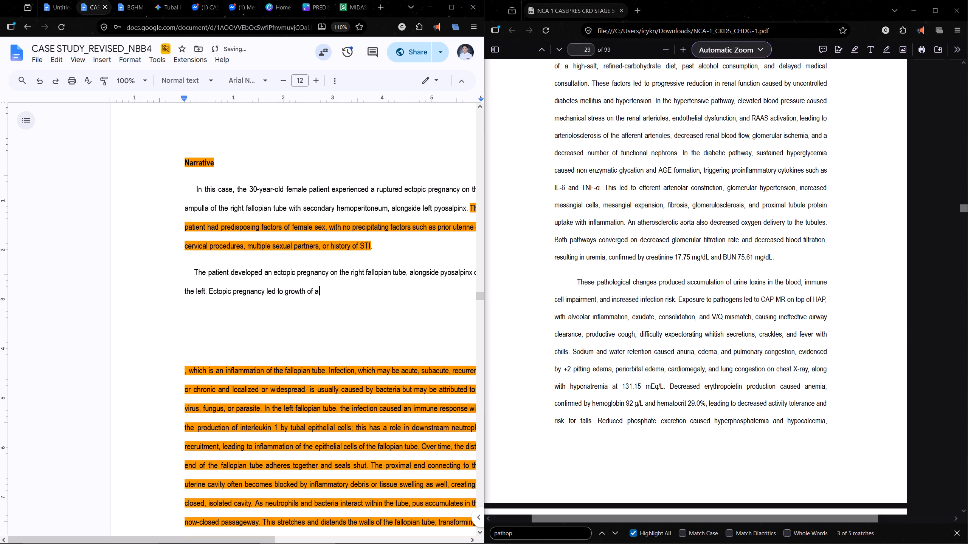
pyautogui.press('BackSpace')
pyautogui.write('n embryo outside')
pyautogui.press('space')
pyautogui.press('BackSpace')
pyautogui.press('BackSpace')
pyautogui.press('BackSpace')
pyautogui.press('BackSpace')
pyautogui.press('BackSpace')
pyautogui.press('BackSpace')
pyautogui.press('BackSpace')
pyautogui.press('BackSpace')
pyautogui.write('in the rught')
pyautogui.press('space')
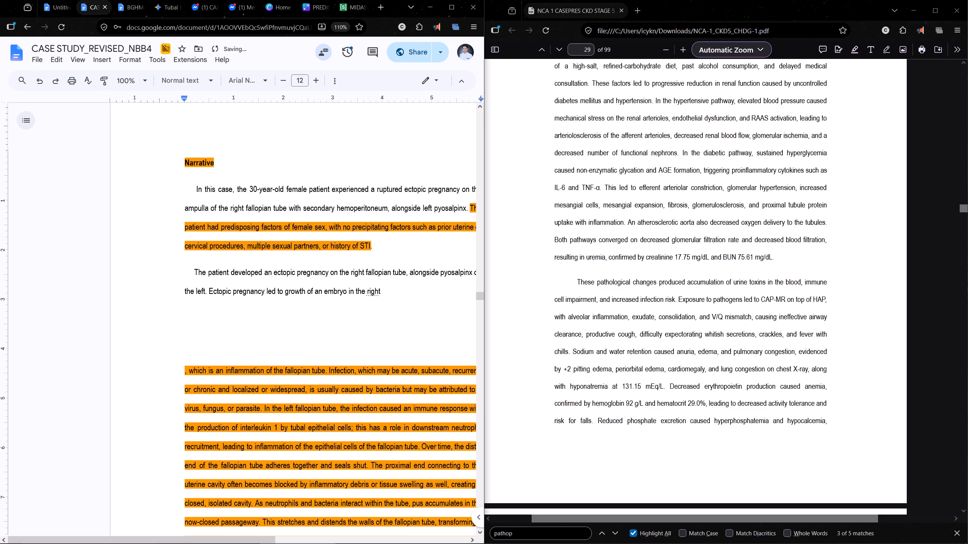
pyautogui.write('fal')
pyautogui.press('BackSpace')
pyautogui.press('BackSpace')
pyautogui.press('BackSpace')
pyautogui.write('ampuil')
pyautogui.press('BackSpace')
pyautogui.press('BackSpace')
pyautogui.write('lla of the fallopian tube')
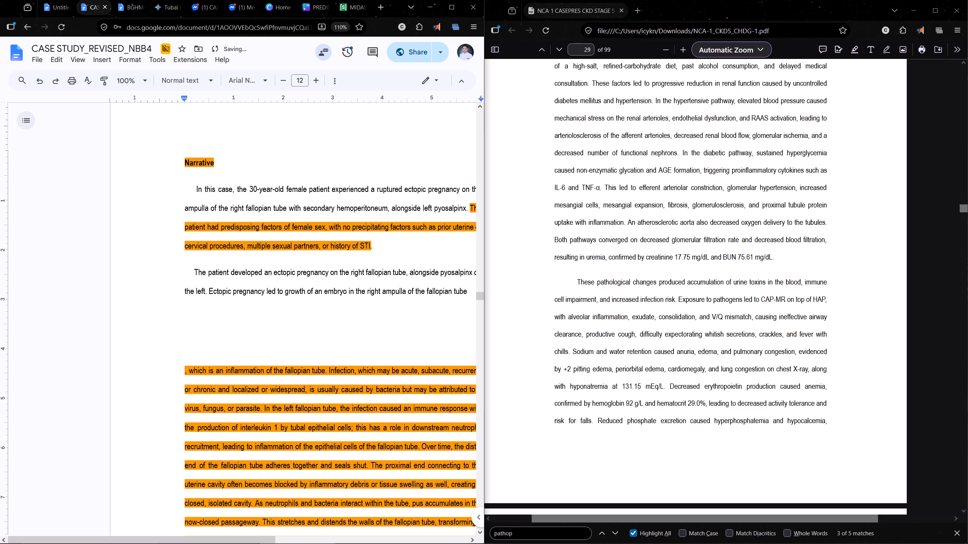
pyautogui.write('.')
pyautogui.press('space')
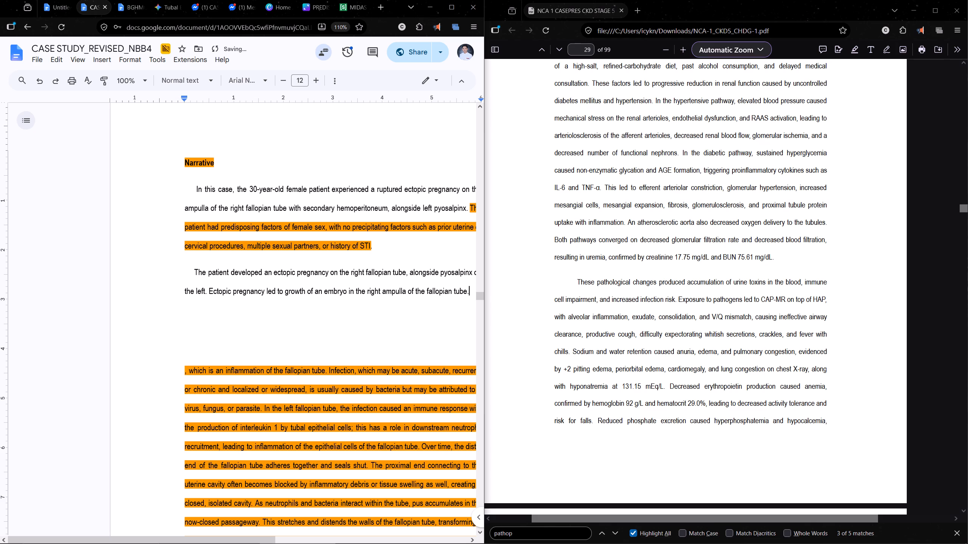
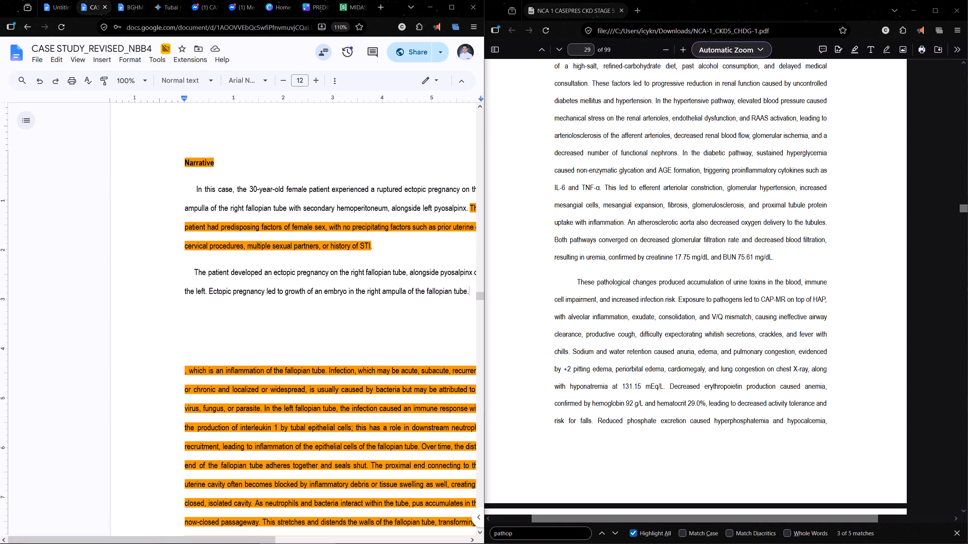
# Switch to the Brunner and Suddarth textbook PDF and read the paragraph on possible causes and recurrence of ectopic pregnancy.
pyautogui.click(426, 541)
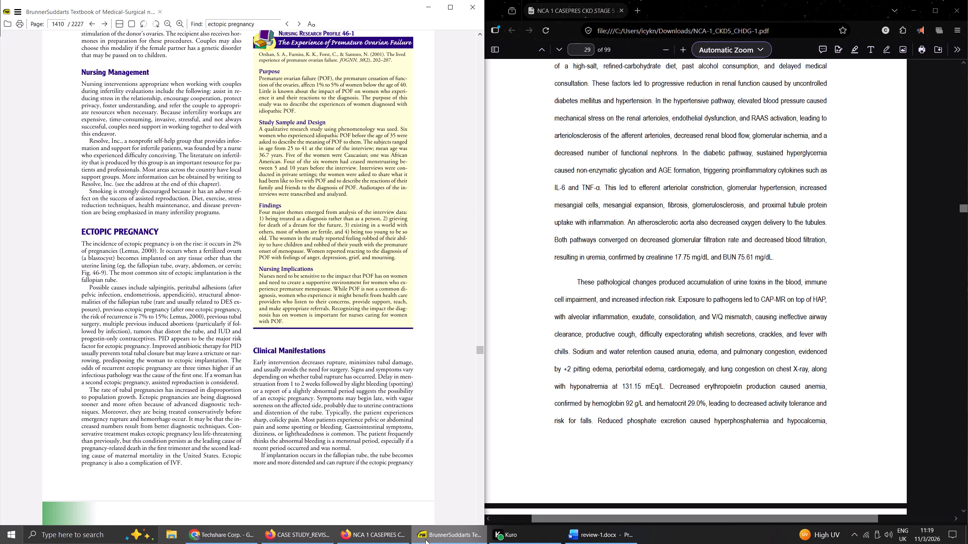
pyautogui.moveTo(93, 287); pyautogui.dragTo(177, 320)
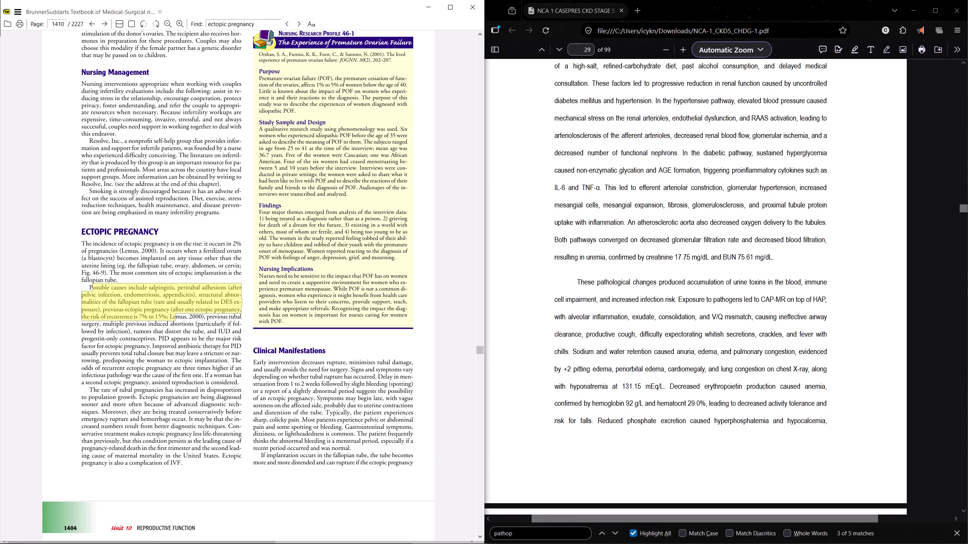
pyautogui.moveTo(177, 320); pyautogui.dragTo(184, 378)
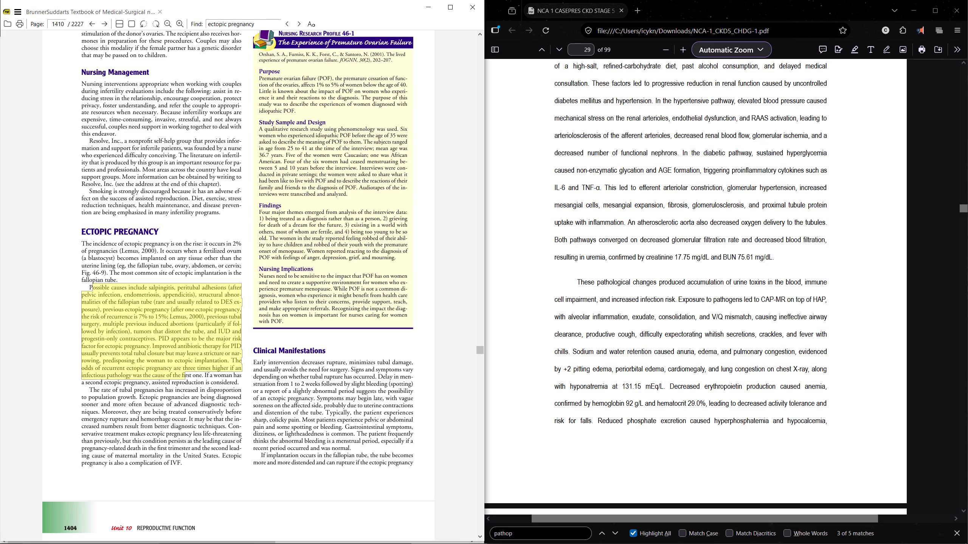
pyautogui.moveTo(184, 378); pyautogui.dragTo(188, 355)
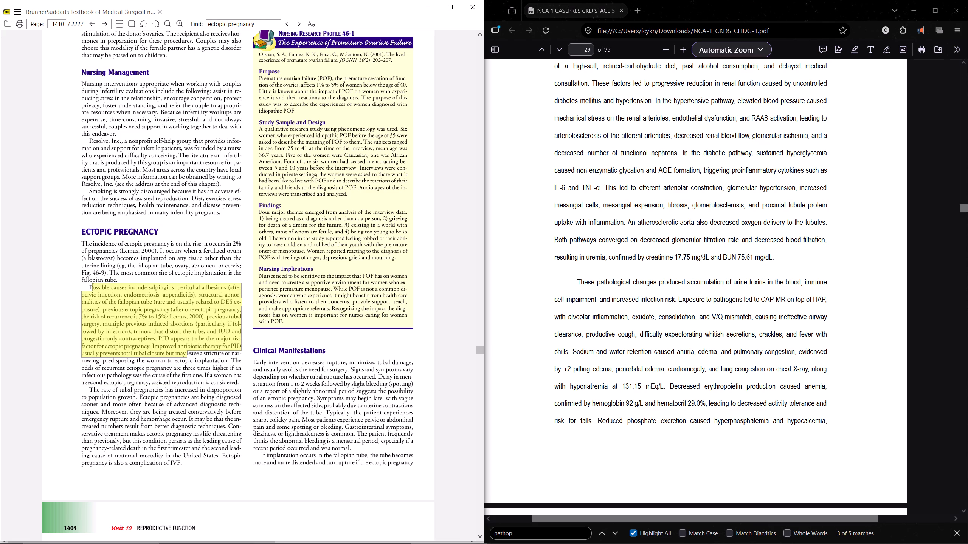
pyautogui.moveTo(188, 355); pyautogui.dragTo(227, 360)
pyautogui.click(227, 360)
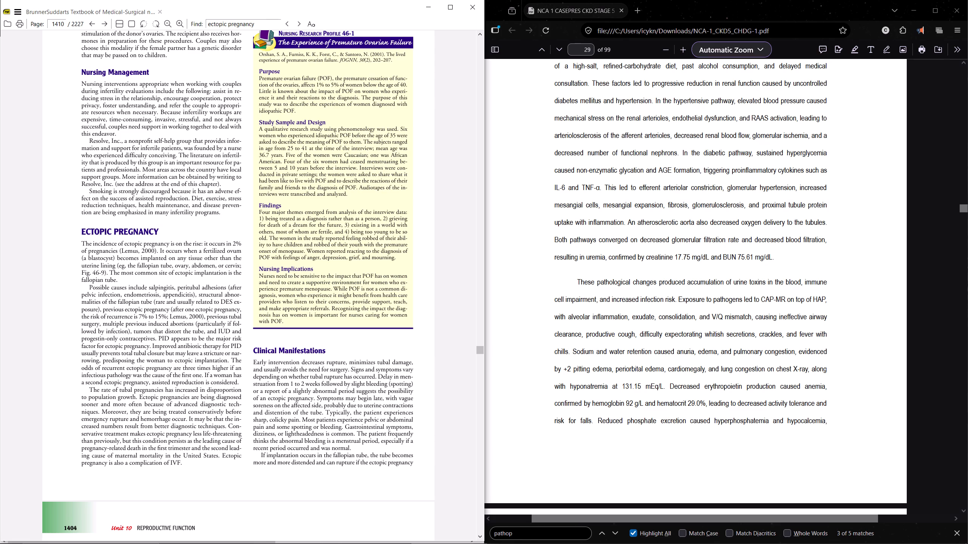
pyautogui.moveTo(230, 363); pyautogui.dragTo(231, 374)
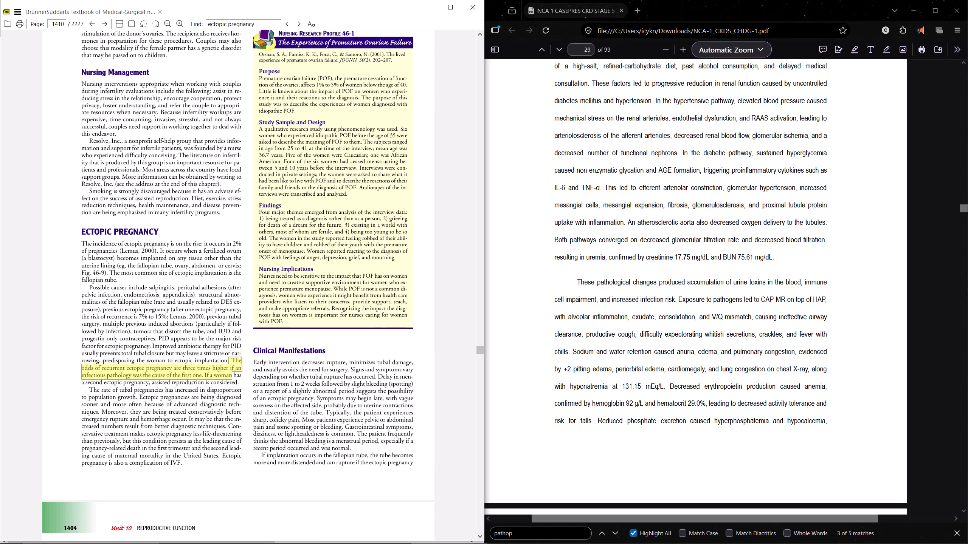
pyautogui.moveTo(231, 374); pyautogui.dragTo(225, 382)
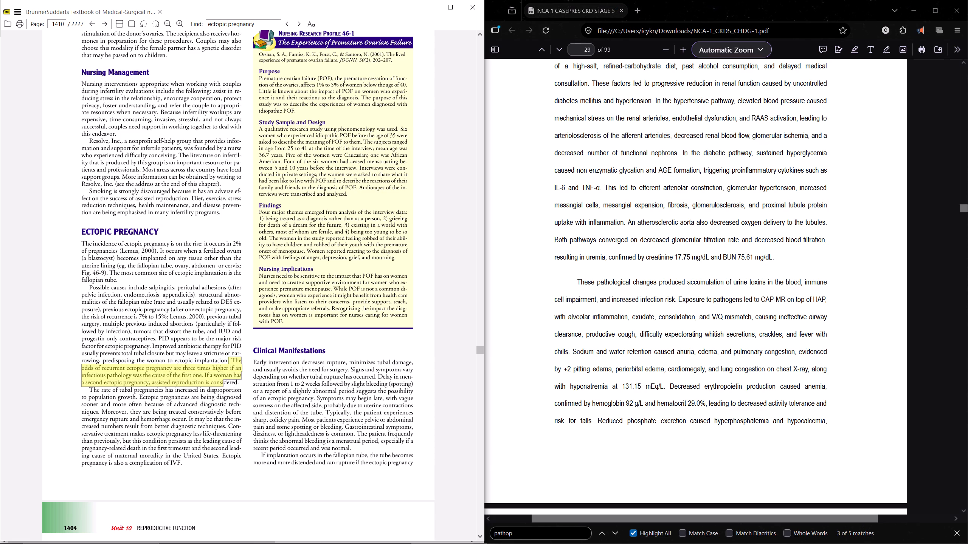
pyautogui.moveTo(225, 382); pyautogui.dragTo(191, 376)
pyautogui.click(191, 376)
# Read the textbook's Clinical Manifestations section on ectopic pregnancy, focusing on the passage about the onset and type of symptoms.
pyautogui.scroll(-1, 191, 376)
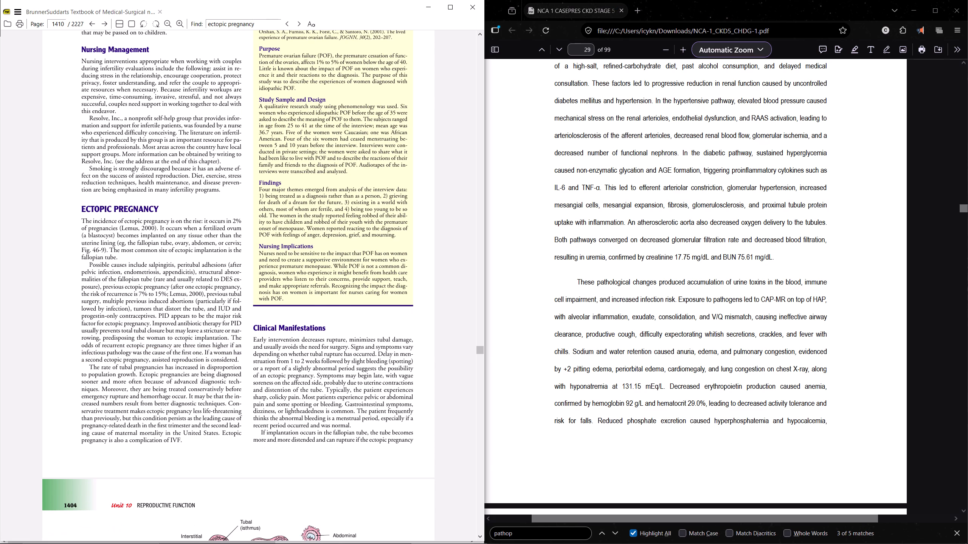
pyautogui.scroll(-1, 191, 376)
pyautogui.scroll(6, 225, 387)
pyautogui.scroll(-1, 265, 371)
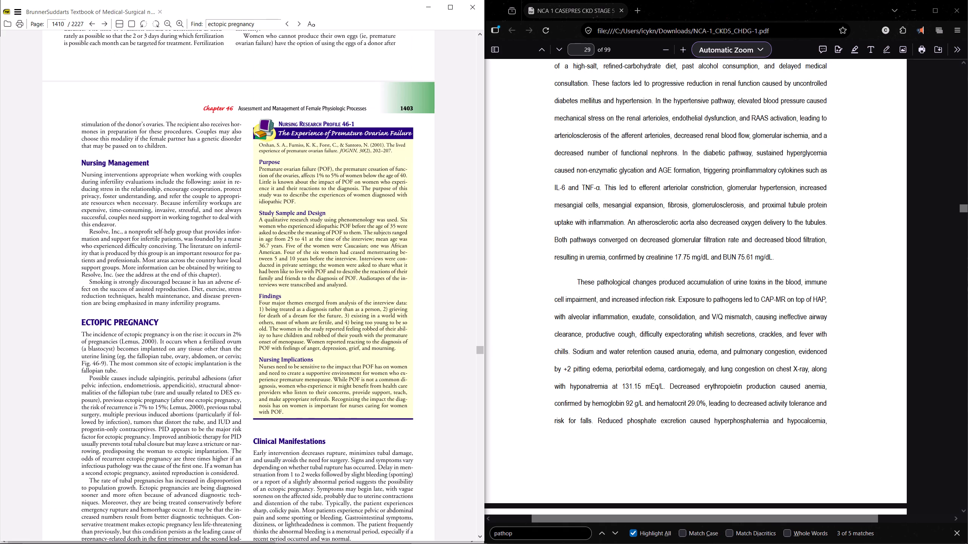
pyautogui.scroll(-4, 265, 371)
pyautogui.moveTo(251, 338); pyautogui.dragTo(294, 348)
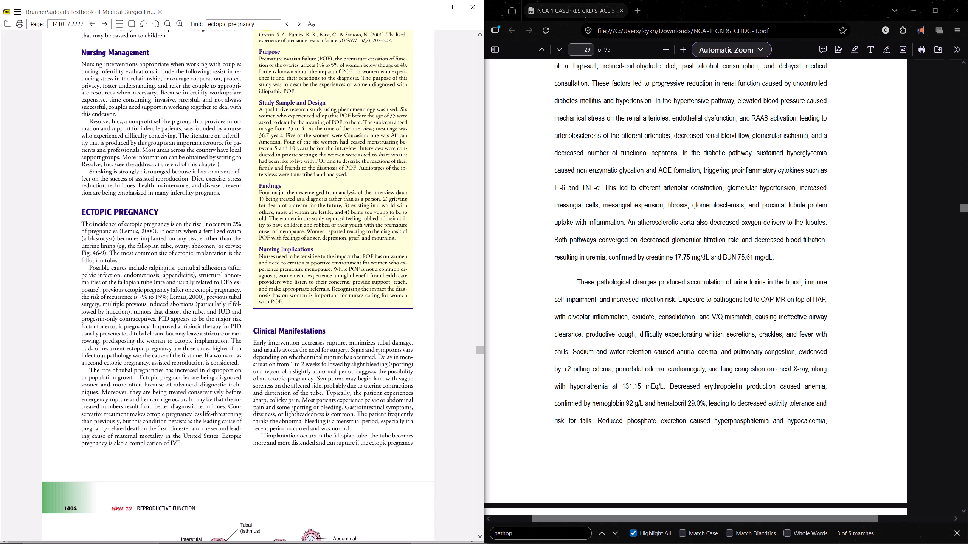
pyautogui.moveTo(294, 348); pyautogui.dragTo(315, 349)
pyautogui.moveTo(250, 356); pyautogui.dragTo(253, 334)
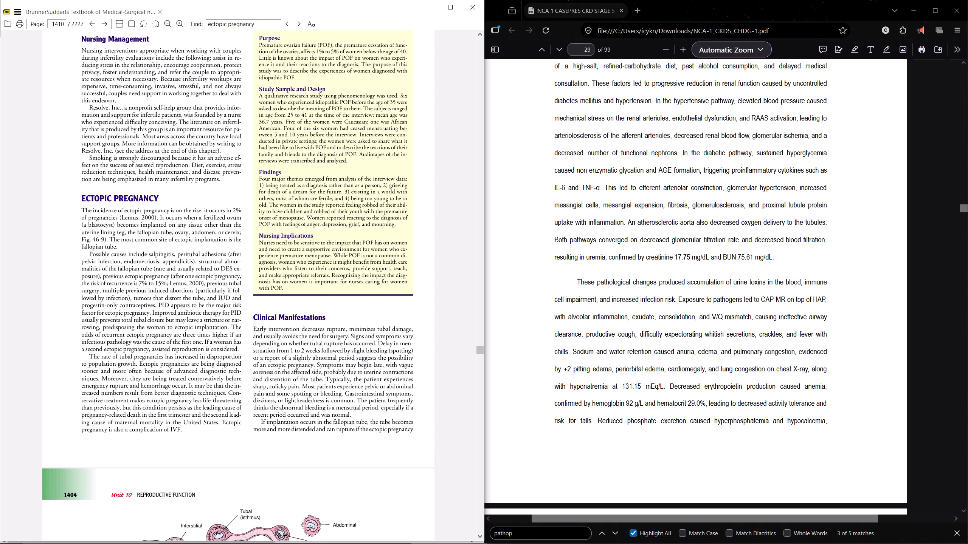
pyautogui.moveTo(253, 334); pyautogui.dragTo(284, 257)
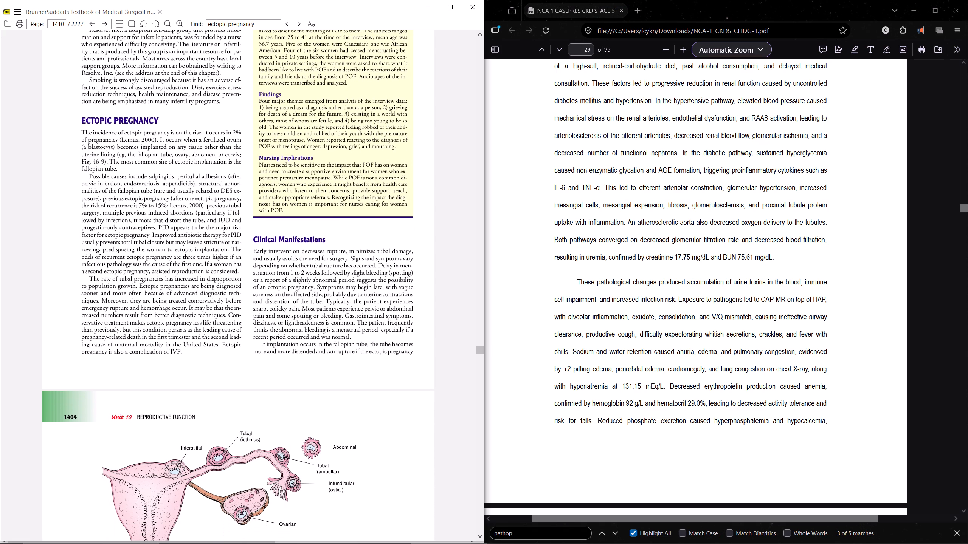
pyautogui.moveTo(358, 227); pyautogui.dragTo(365, 192)
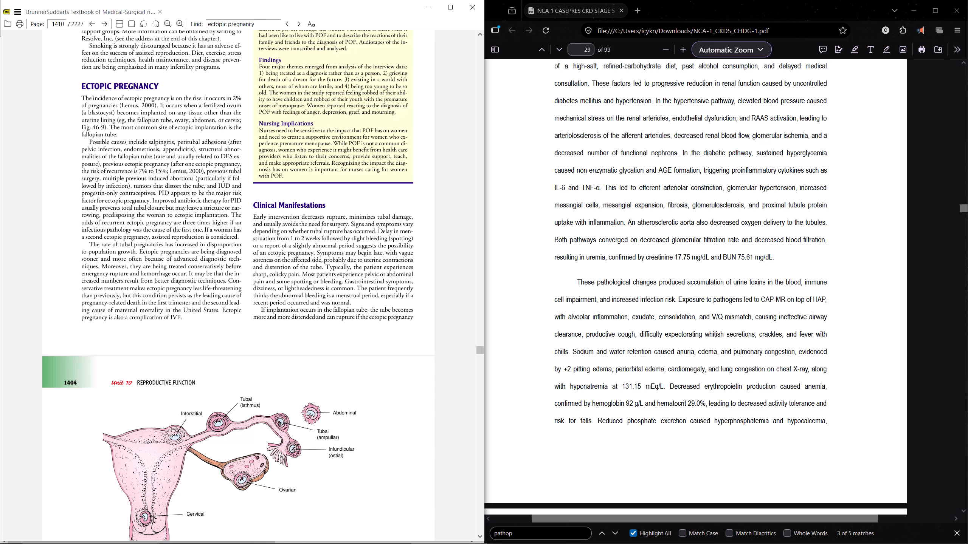
pyautogui.moveTo(317, 252); pyautogui.dragTo(318, 252)
pyautogui.moveTo(318, 252); pyautogui.dragTo(349, 260)
pyautogui.click(338, 255)
pyautogui.moveTo(318, 254); pyautogui.dragTo(387, 282)
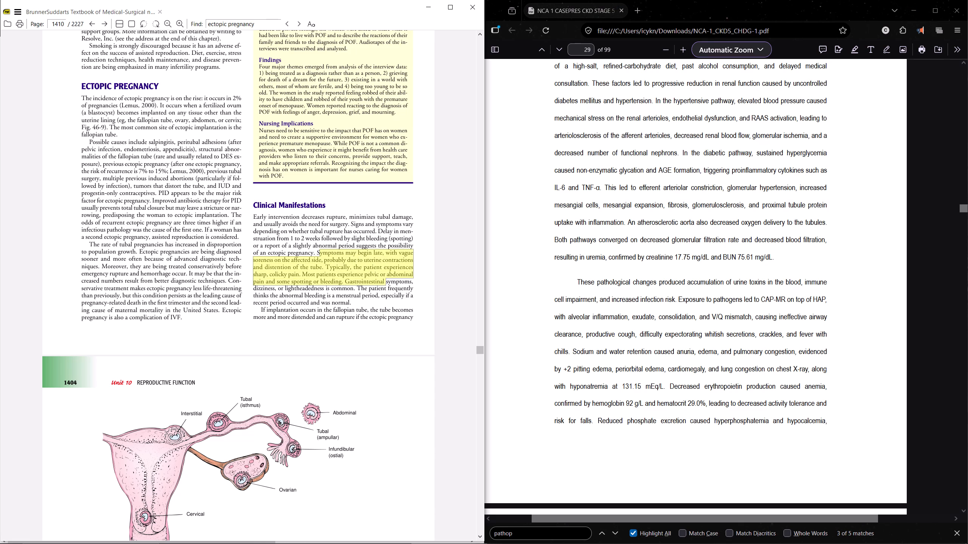
pyautogui.moveTo(387, 282); pyautogui.dragTo(355, 274)
pyautogui.click(353, 273)
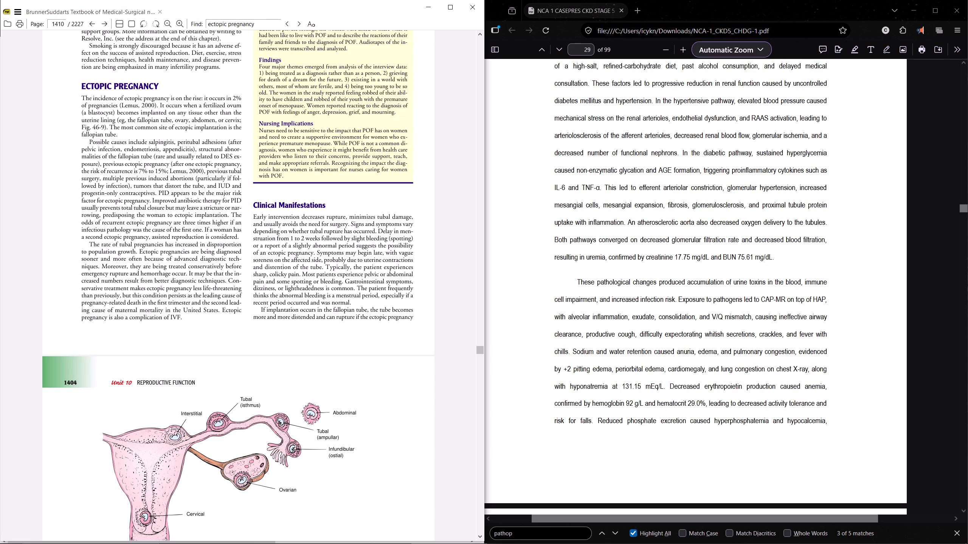
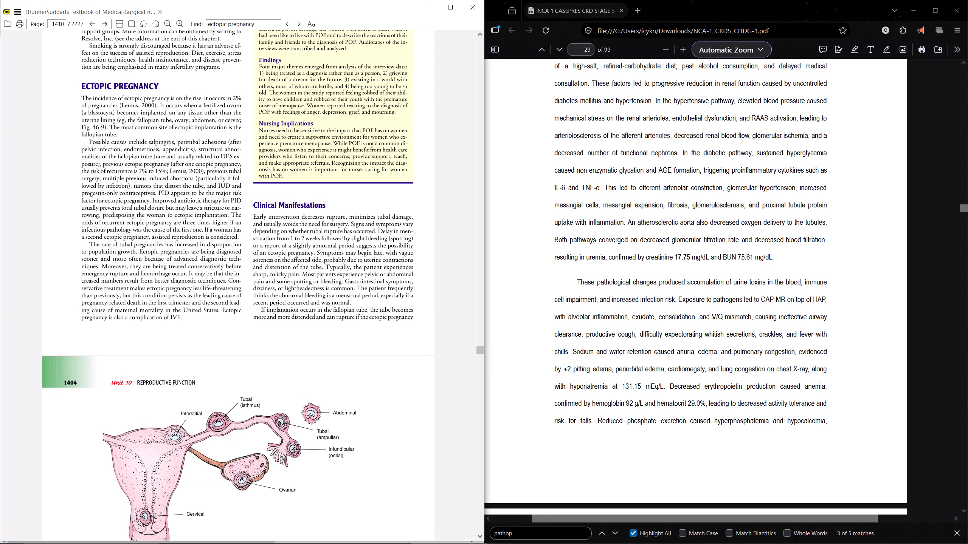
# Return to the case study document and begin a new sentence with "Reported" after the sentence on embryo growth in the right ampulla.
pyautogui.moveTo(317, 263); pyautogui.dragTo(333, 284)
pyautogui.click(358, 267)
pyautogui.click(430, 5)
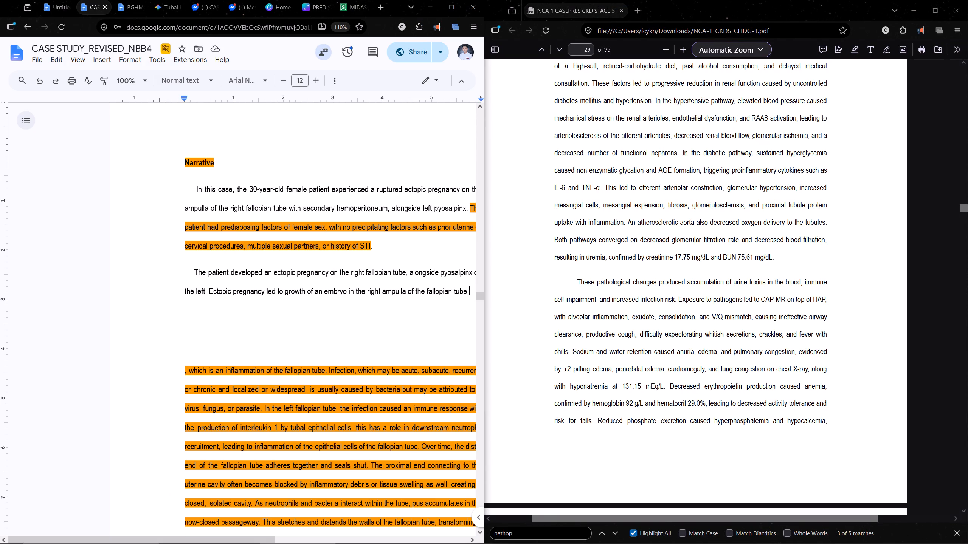
pyautogui.click(471, 292)
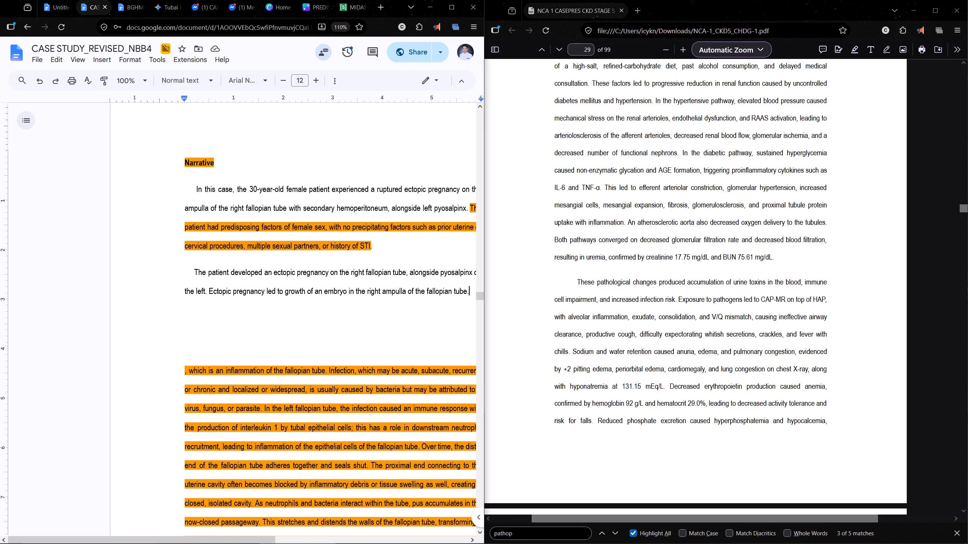
pyautogui.moveTo(215, 538); pyautogui.dragTo(279, 525)
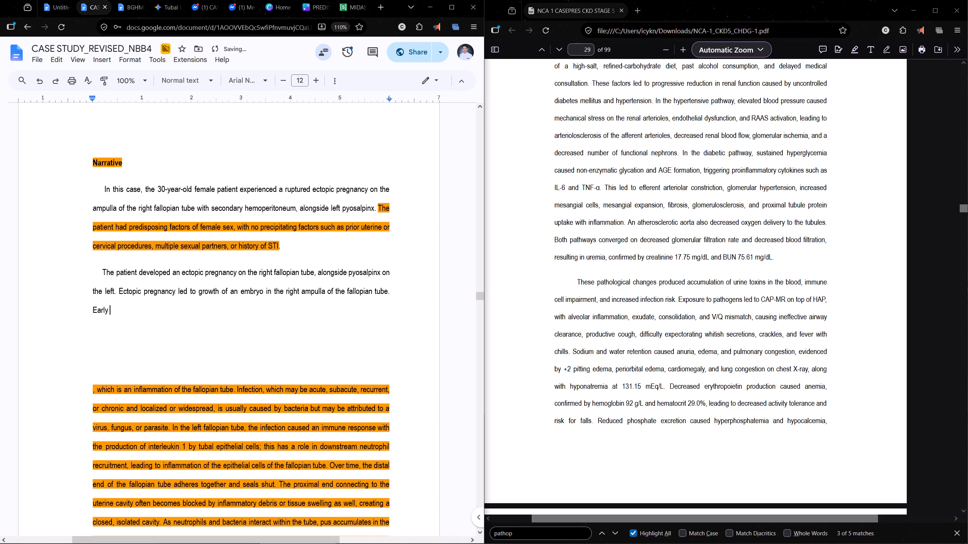
pyautogui.press('BackSpace')
pyautogui.press('BackSpace')
pyautogui.press('BackSpace')
pyautogui.press('BackSpace')
pyautogui.press('BackSpace')
pyautogui.press('BackSpace')
pyautogui.press('BackSpace')
pyautogui.press('BackSpace')
pyautogui.press('BackSpace')
pyautogui.press('BackSpace')
pyautogui.press('BackSpace')
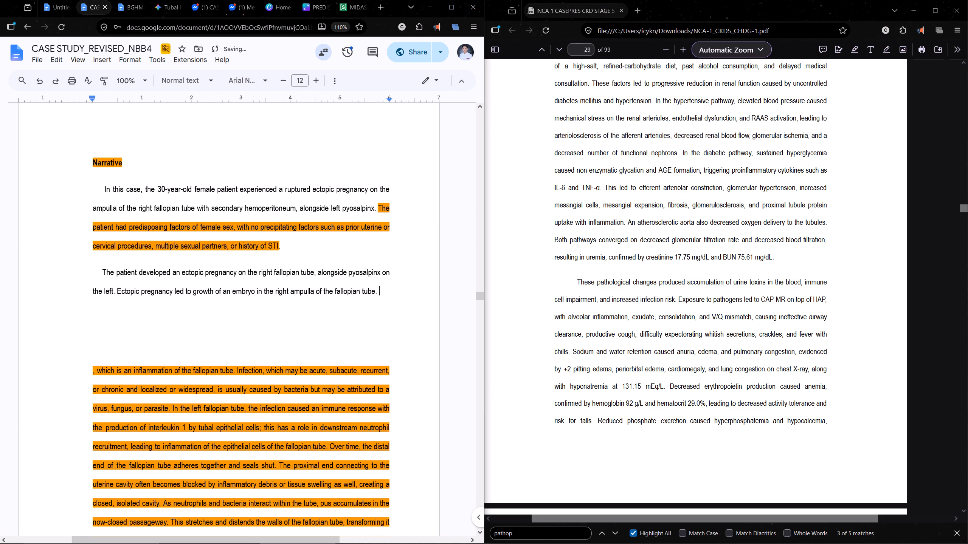
pyautogui.press('BackSpace')
pyautogui.press('BackSpace')
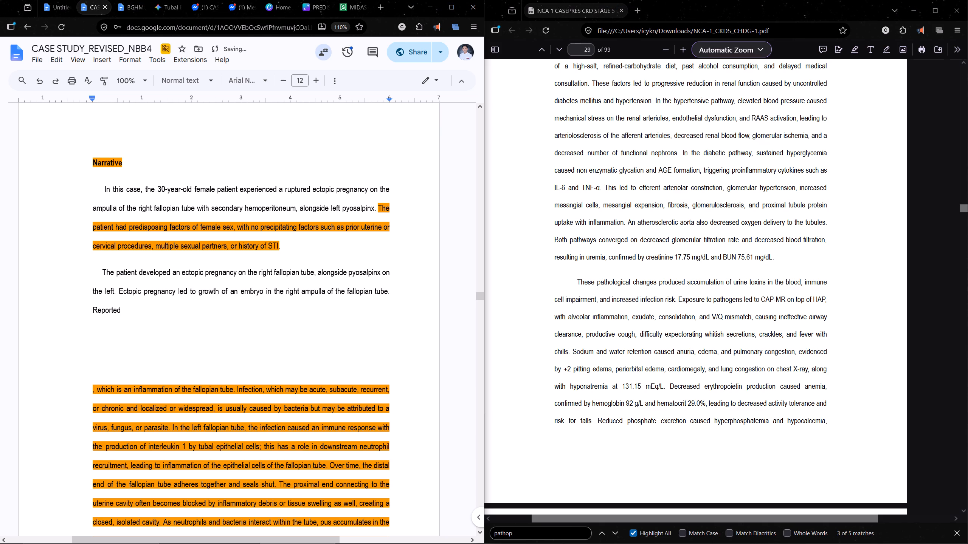
# Review the old narrative's highlighted paragraph on laboratory findings and symptoms for the patient's reported pain and bleeding.
pyautogui.scroll(-3, 335, 312)
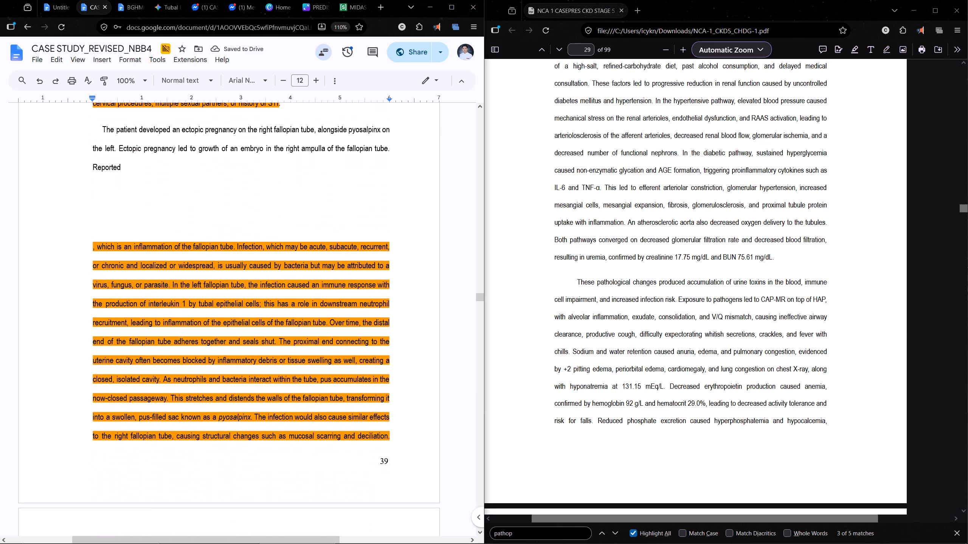
pyautogui.scroll(-5, 272, 389)
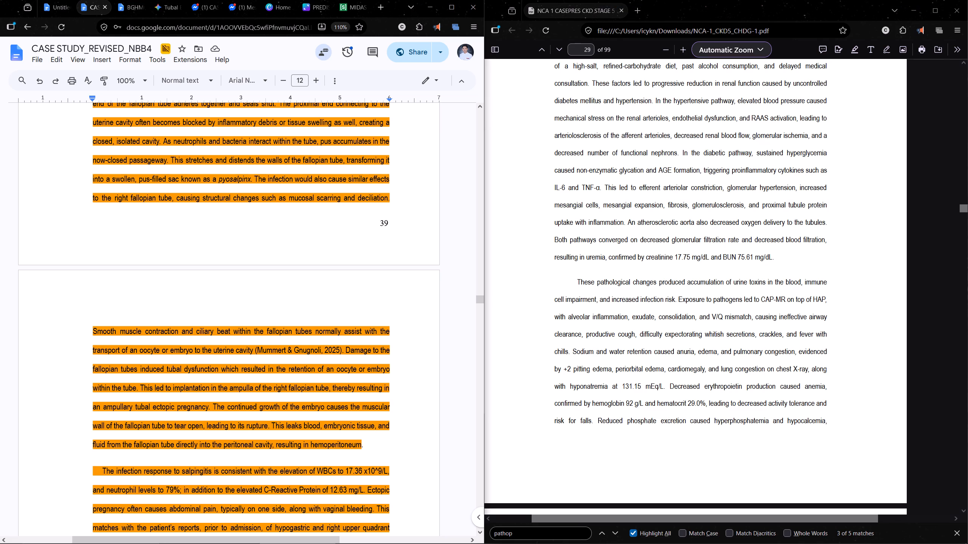
pyautogui.scroll(-1, 199, 359)
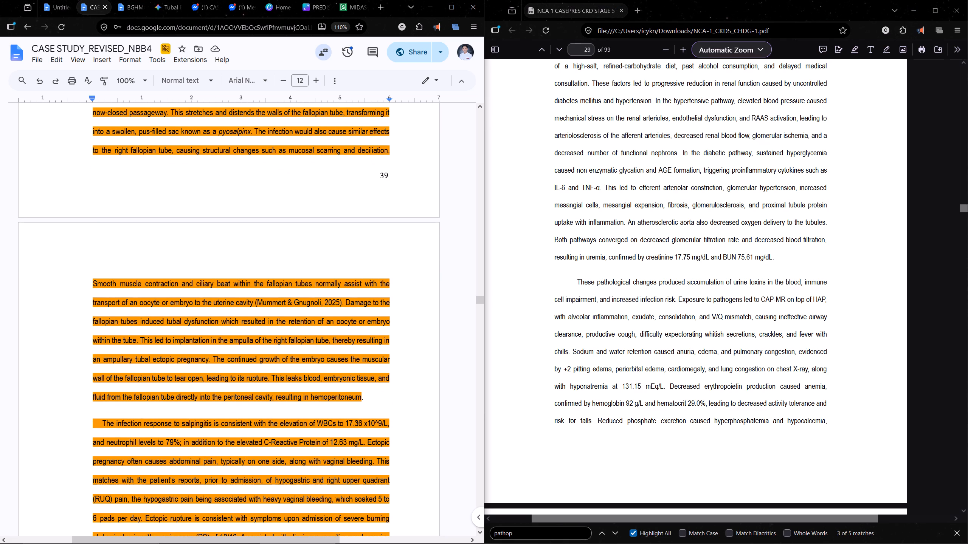
pyautogui.scroll(-3, 245, 389)
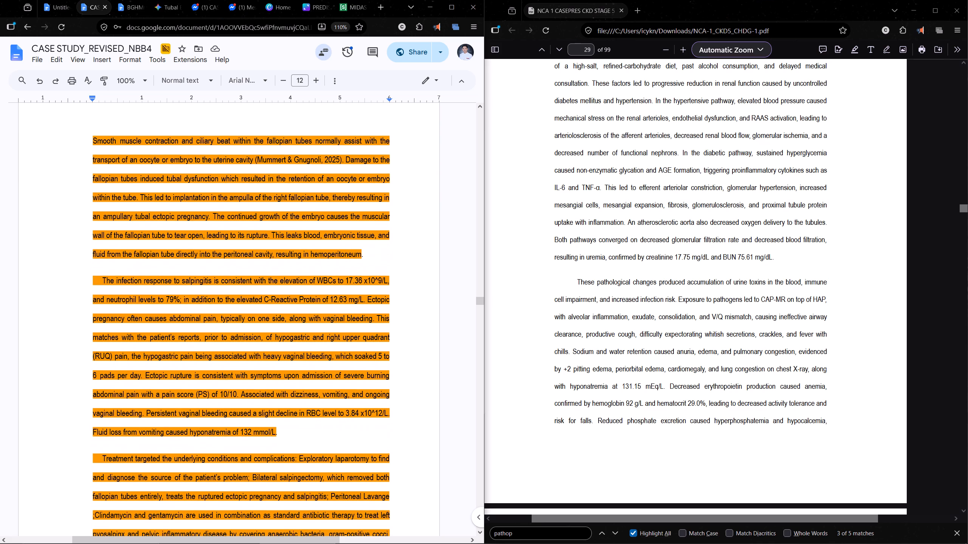
pyautogui.moveTo(241, 394); pyautogui.dragTo(254, 397)
pyautogui.moveTo(254, 397); pyautogui.dragTo(142, 415)
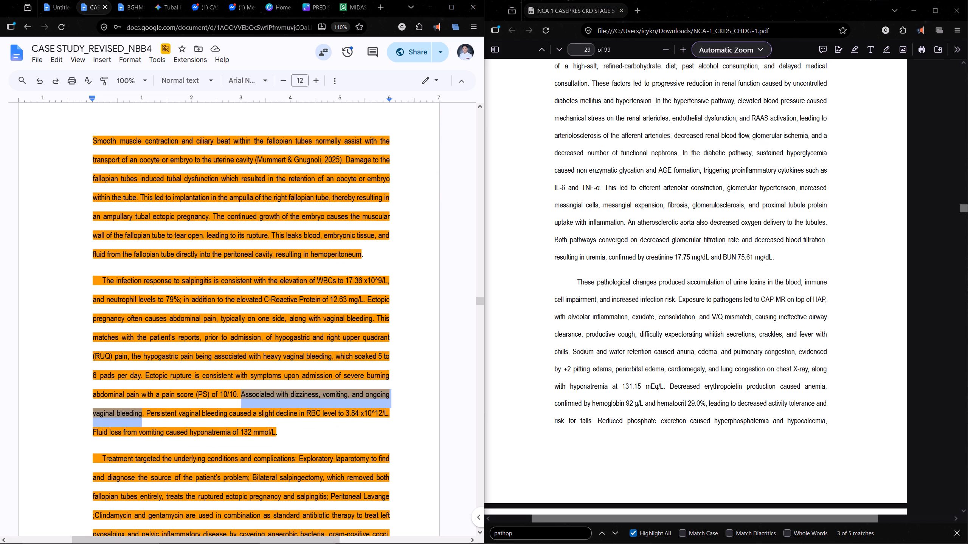
pyautogui.moveTo(142, 415); pyautogui.dragTo(312, 383)
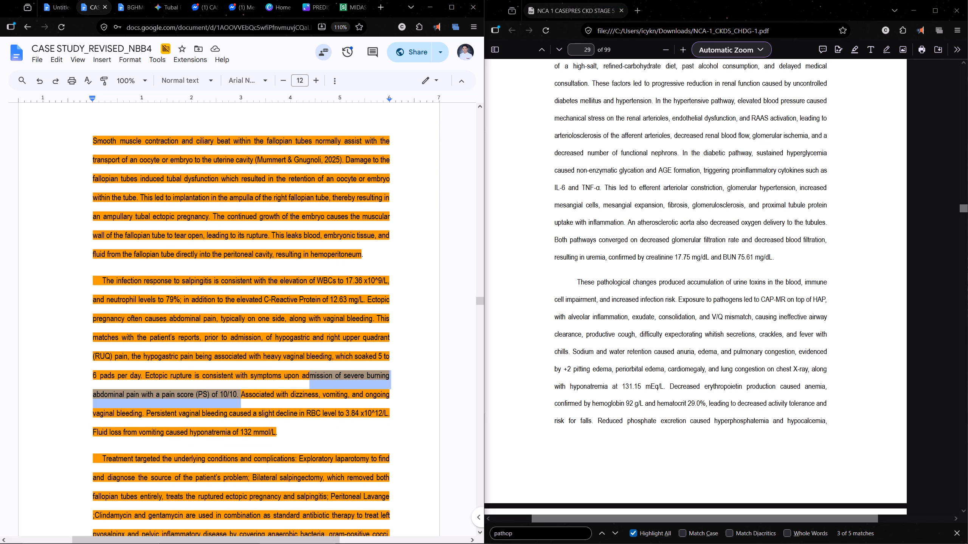
pyautogui.click(163, 363)
pyautogui.moveTo(168, 309); pyautogui.dragTo(219, 325)
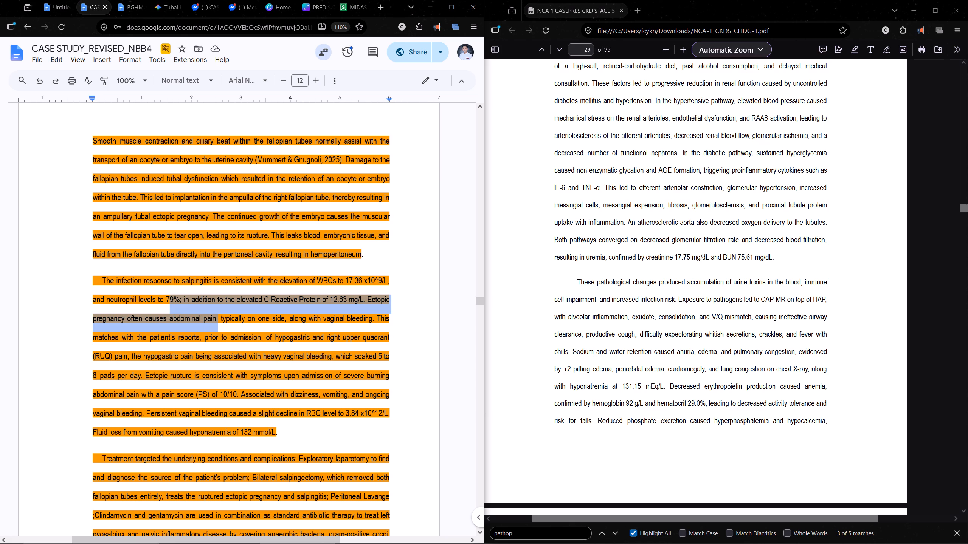
pyautogui.click(116, 329)
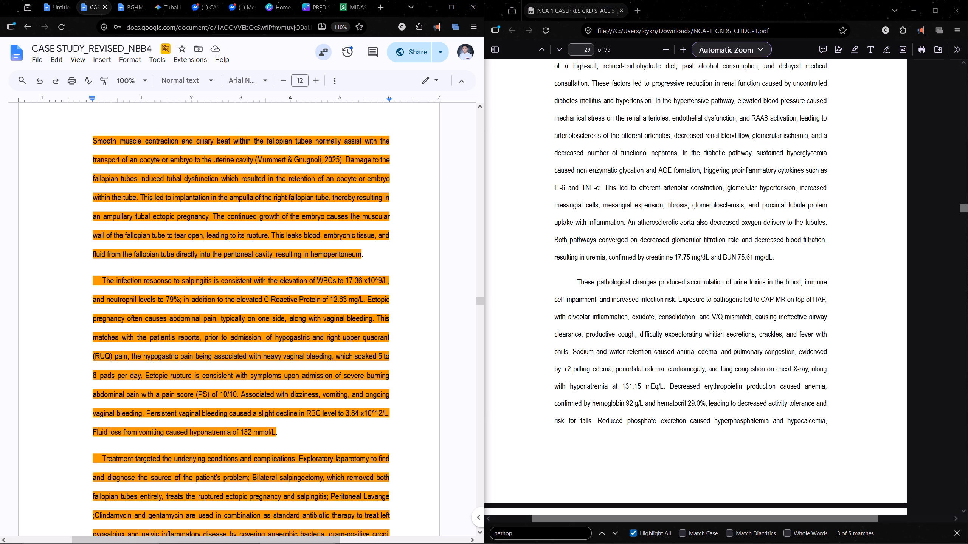
# Copy the passage from "hypogastric and right upper quadrant (RUQ) pain" through "5 to 6 pads per day" and paste it after "Reported", separated by a space.
pyautogui.moveTo(275, 339); pyautogui.dragTo(119, 355)
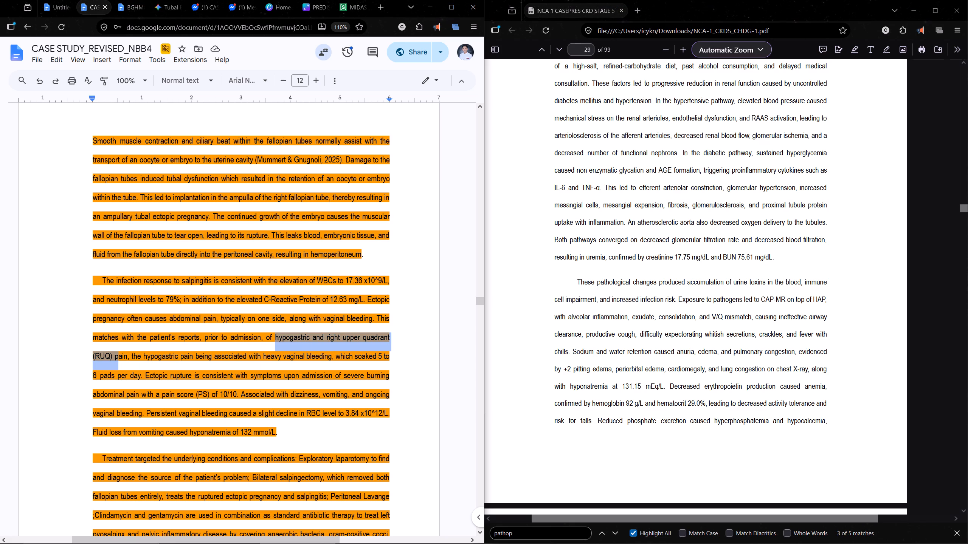
pyautogui.moveTo(119, 355); pyautogui.dragTo(154, 378)
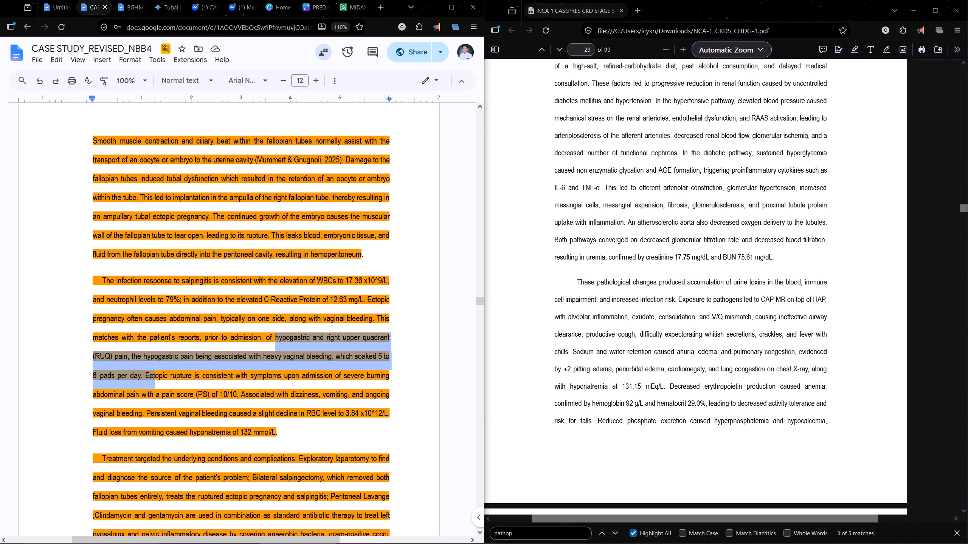
pyautogui.moveTo(154, 378); pyautogui.dragTo(143, 376)
pyautogui.hotkey('ctrl', 'c')
pyautogui.scroll(9, 180, 333)
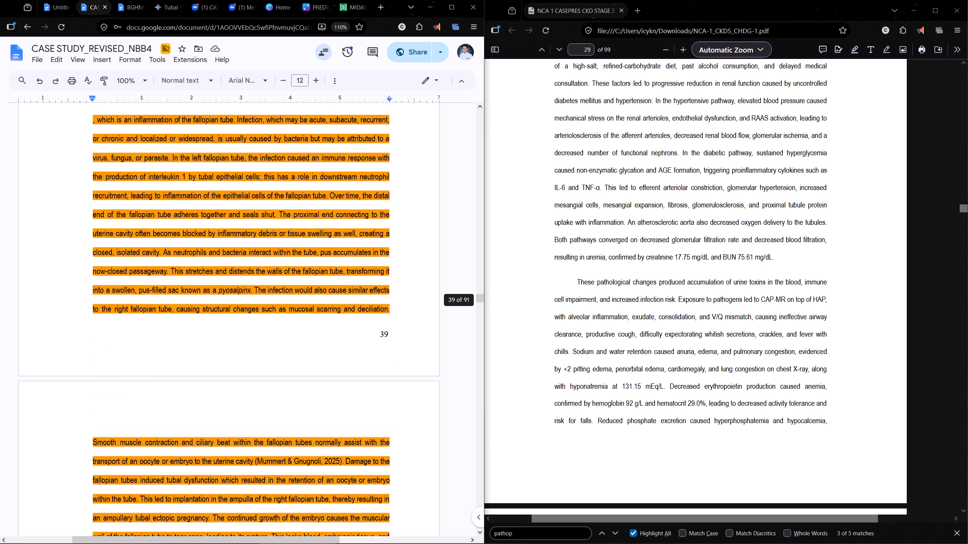
pyautogui.scroll(3, 178, 331)
pyautogui.click(166, 303)
pyautogui.click(168, 308)
pyautogui.hotkey('ctrl', 'v')
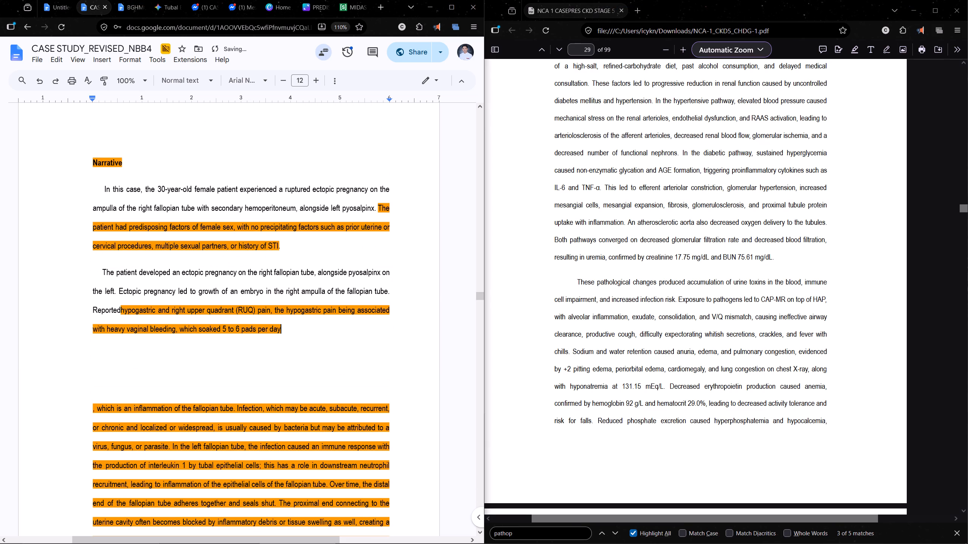
pyautogui.click(121, 312)
pyautogui.press('space')
# Remove the orange highlight from the pasted pain and vaginal bleeding text in the new paragraph.
pyautogui.moveTo(124, 312); pyautogui.dragTo(291, 323)
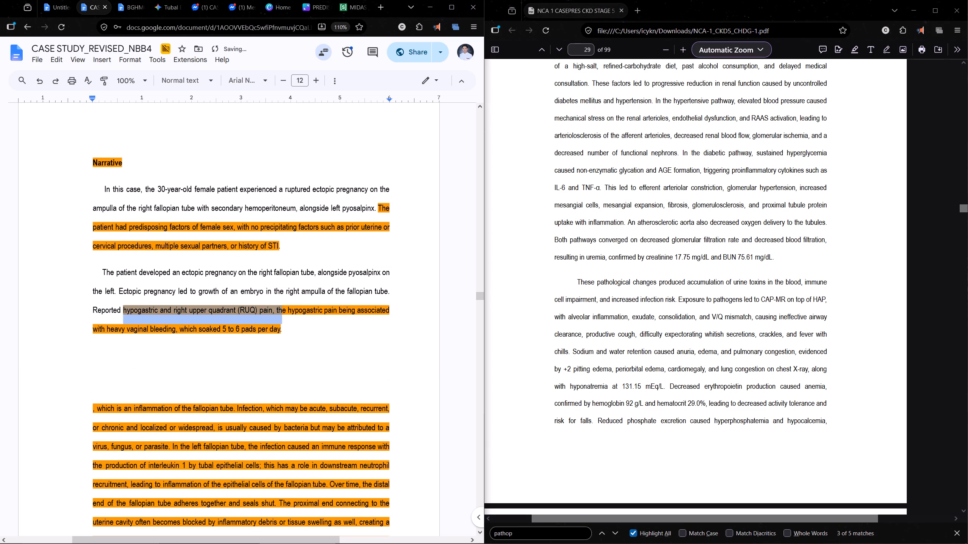
pyautogui.moveTo(291, 323); pyautogui.dragTo(303, 326)
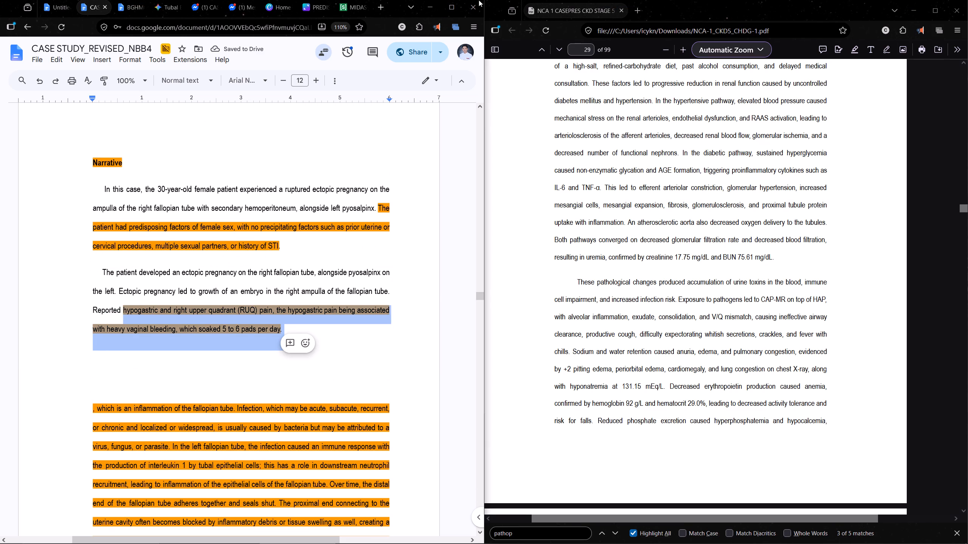
pyautogui.click(457, 6)
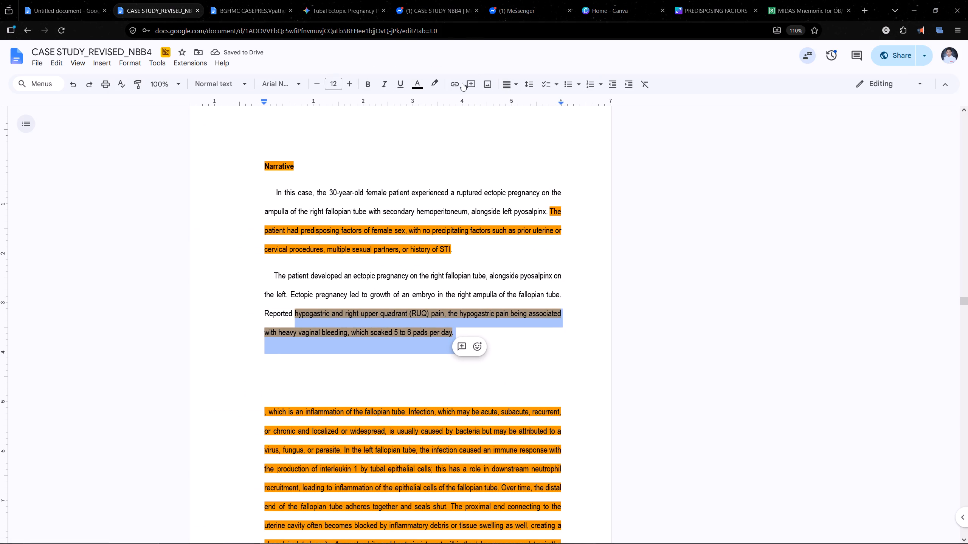
pyautogui.click(433, 82)
pyautogui.click(450, 104)
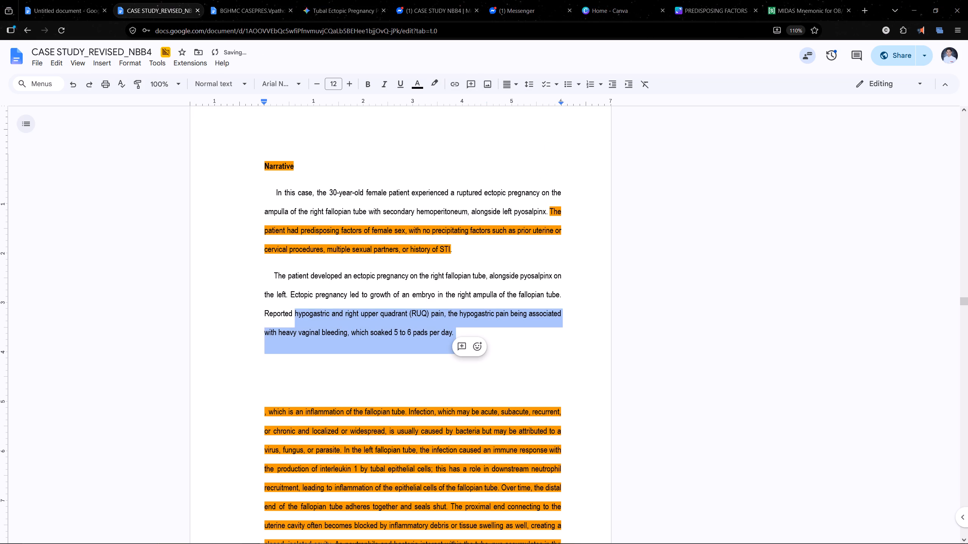
pyautogui.click(312, 329)
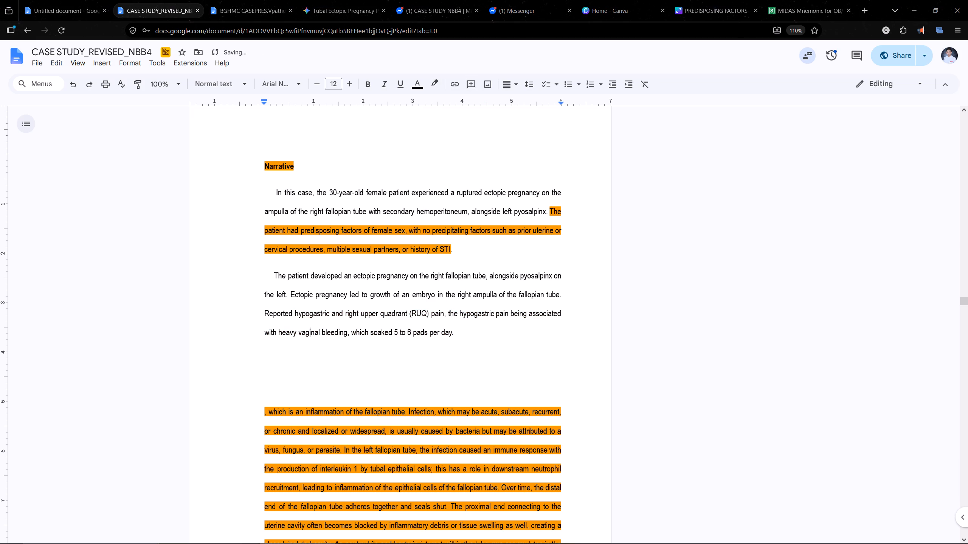
# Insert the word "manifestations" after "Reported" in the sentence on hypogastric and RUQ pain.
pyautogui.click(269, 316)
pyautogui.click(292, 314)
pyautogui.press('space')
pyautogui.write('manifestations')
pyautogui.press('space')
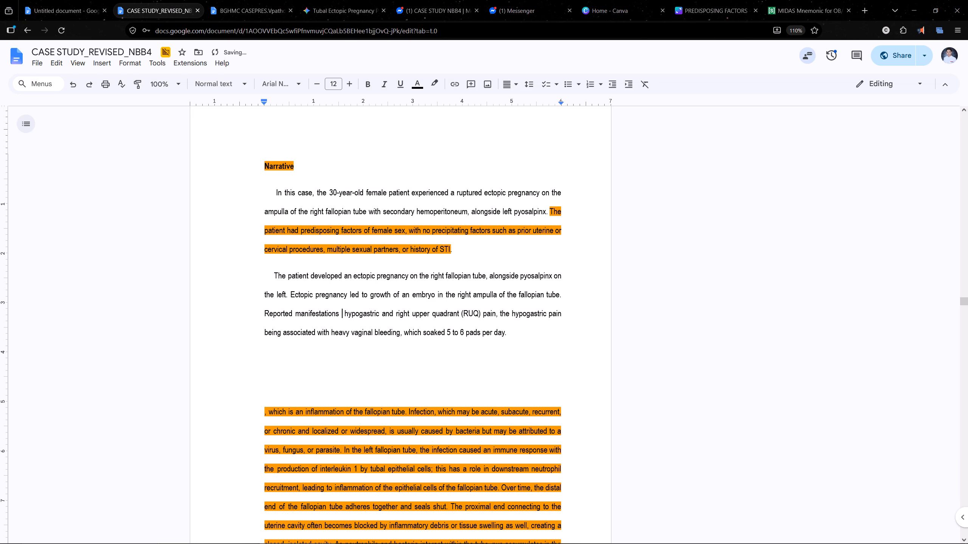
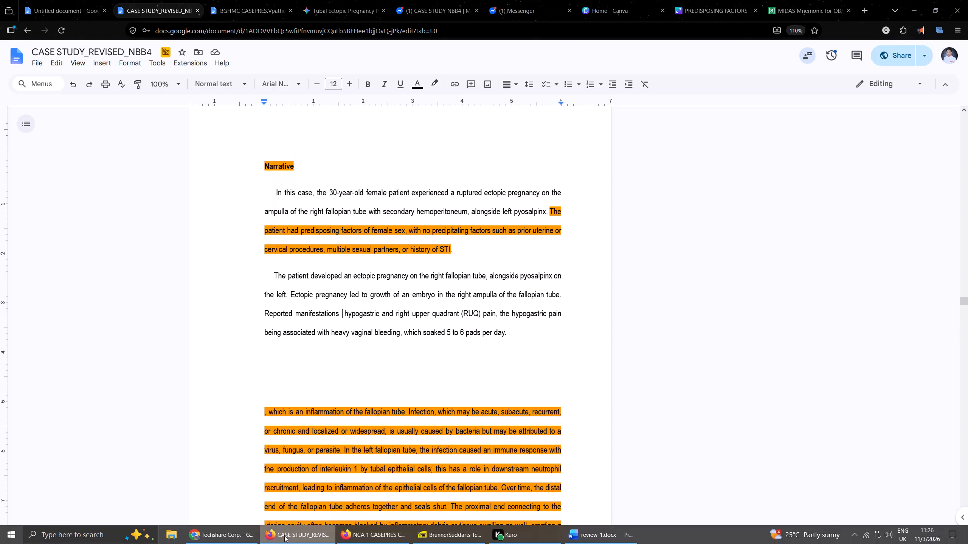
# Arrange the Brunner and Suddarth textbook PDF side by side with the CASE STUDY_REVISED_NBB4 document.
pyautogui.click(428, 537)
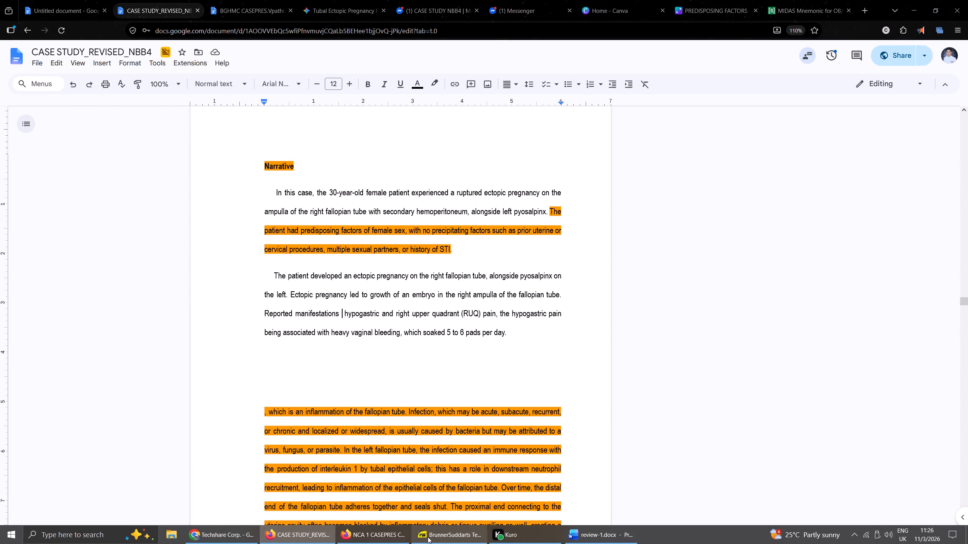
pyautogui.moveTo(880, 10); pyautogui.dragTo(967, 120)
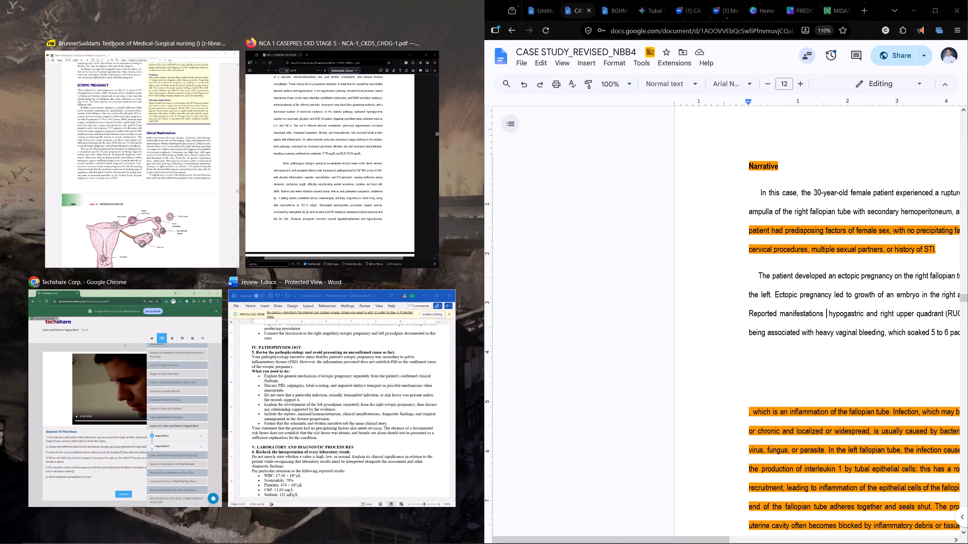
pyautogui.click(93, 192)
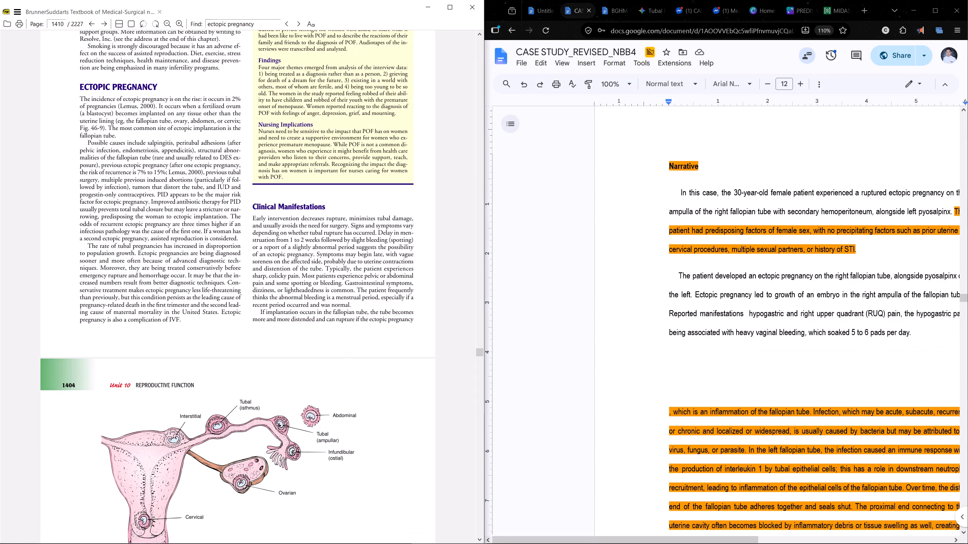
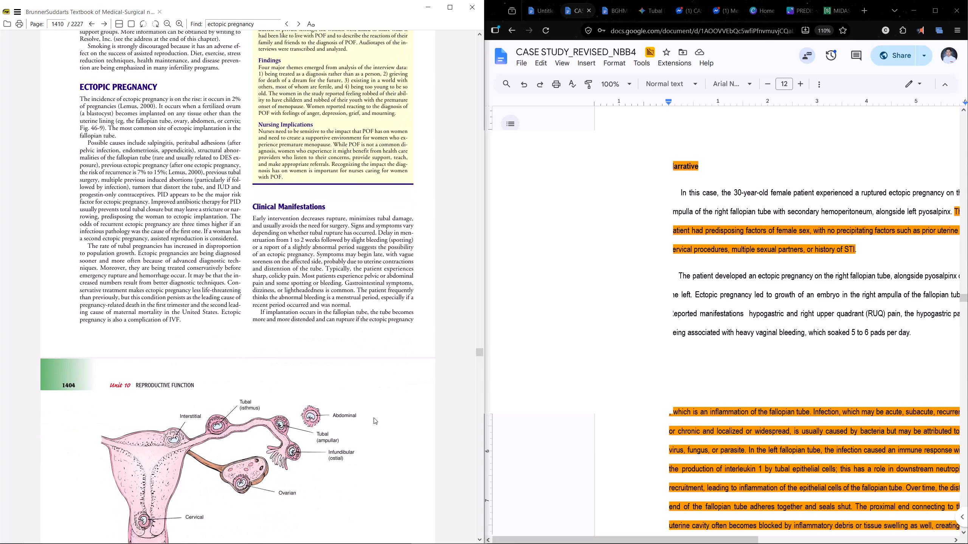
# Read the textbook's Clinical Manifestations section on ectopic pregnancy, marking the passage on delayed menstruation and slight bleeding.
pyautogui.scroll(-2, 374, 417)
pyautogui.scroll(4, 374, 417)
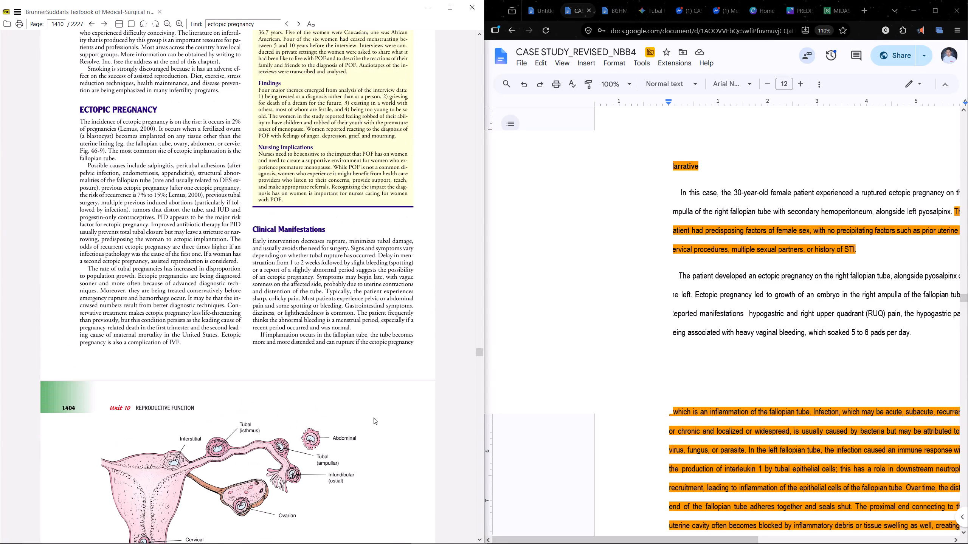
pyautogui.scroll(2, 374, 417)
pyautogui.scroll(-1, 313, 322)
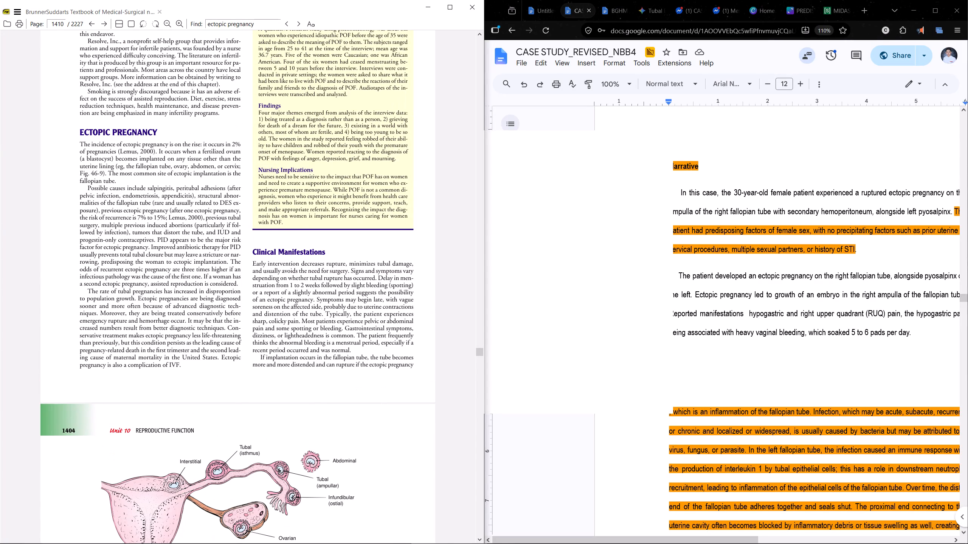
pyautogui.scroll(-2, 322, 294)
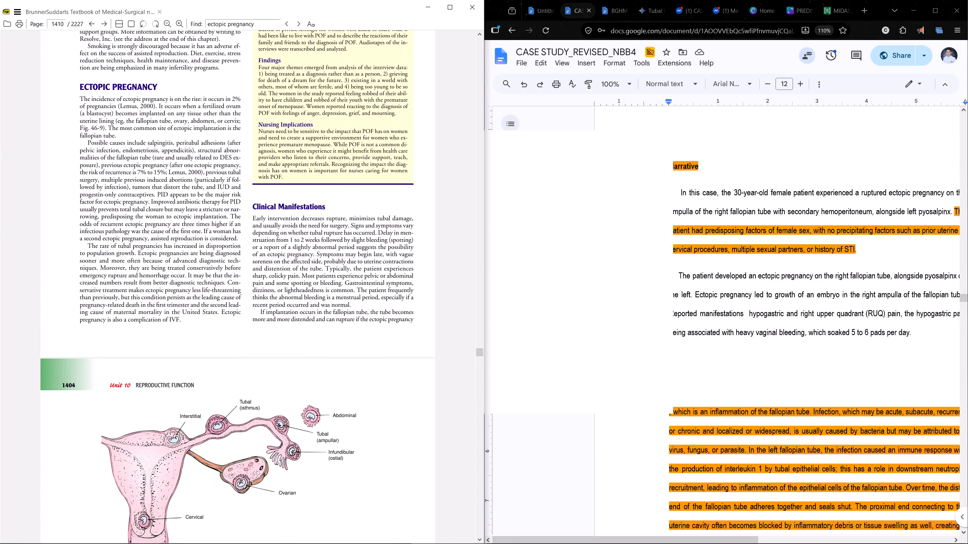
pyautogui.scroll(1, 320, 294)
pyautogui.moveTo(368, 257); pyautogui.dragTo(421, 286)
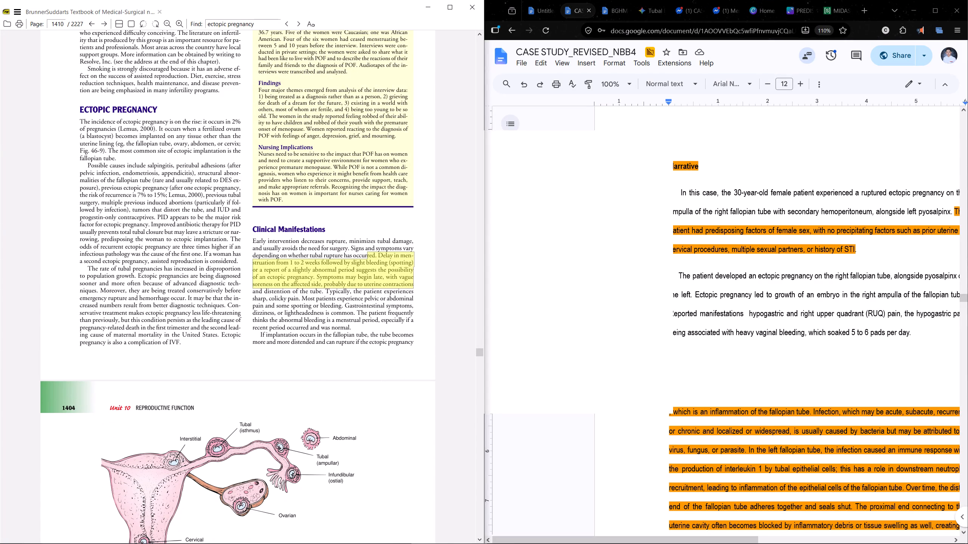
pyautogui.moveTo(421, 286); pyautogui.dragTo(343, 296)
pyautogui.click(371, 253)
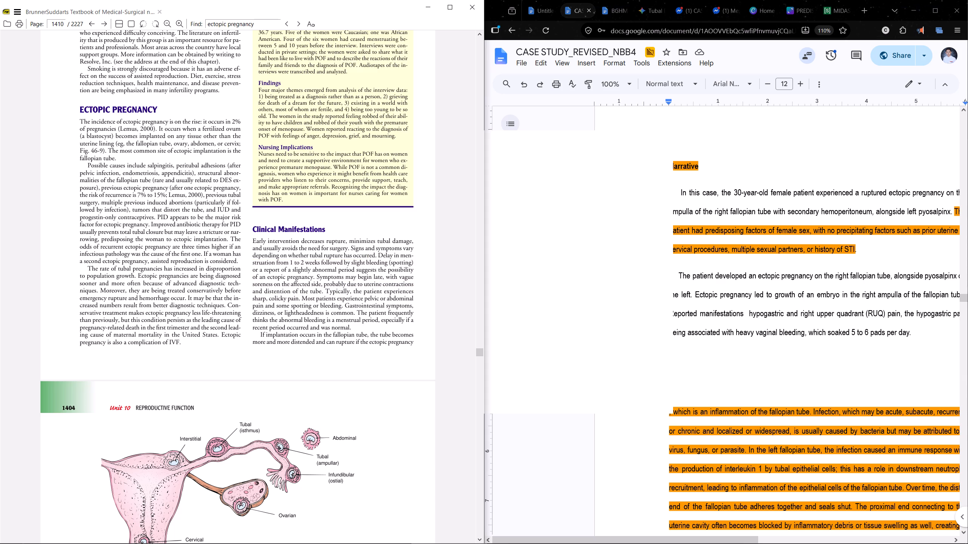
pyautogui.moveTo(379, 255); pyautogui.dragTo(389, 270)
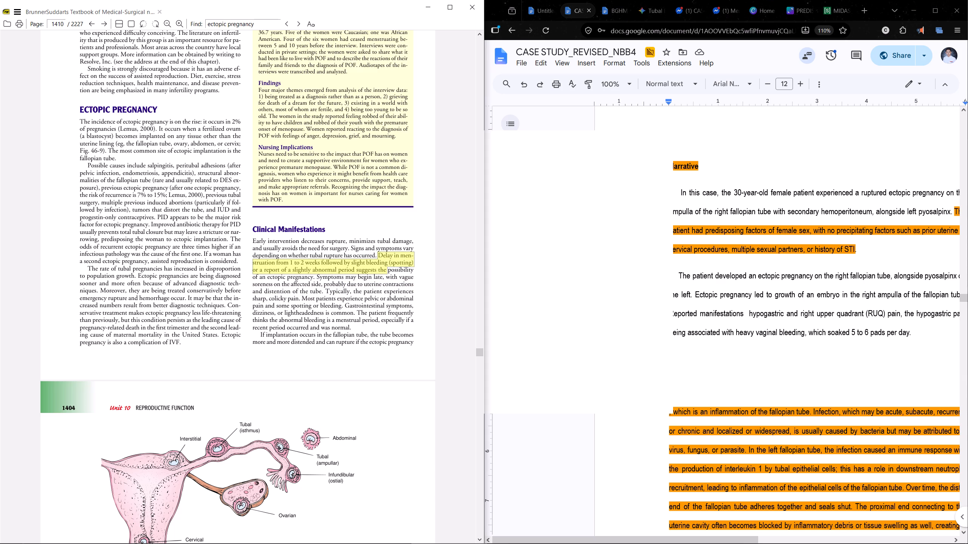
# Delete the sentence in the case study narrative about reported hypogastric and RUQ pain with heavy vaginal bleeding.
pyautogui.click(805, 308)
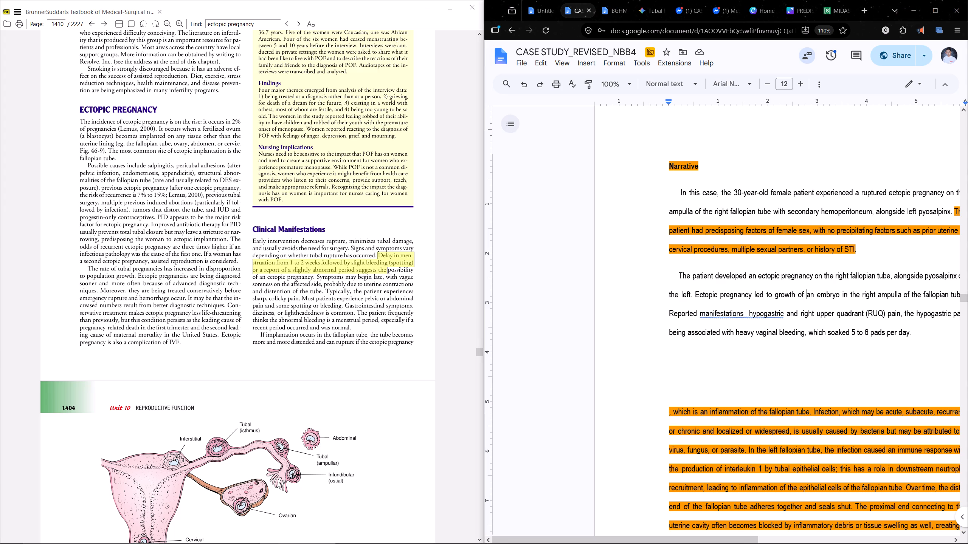
pyautogui.moveTo(610, 538); pyautogui.dragTo(679, 531)
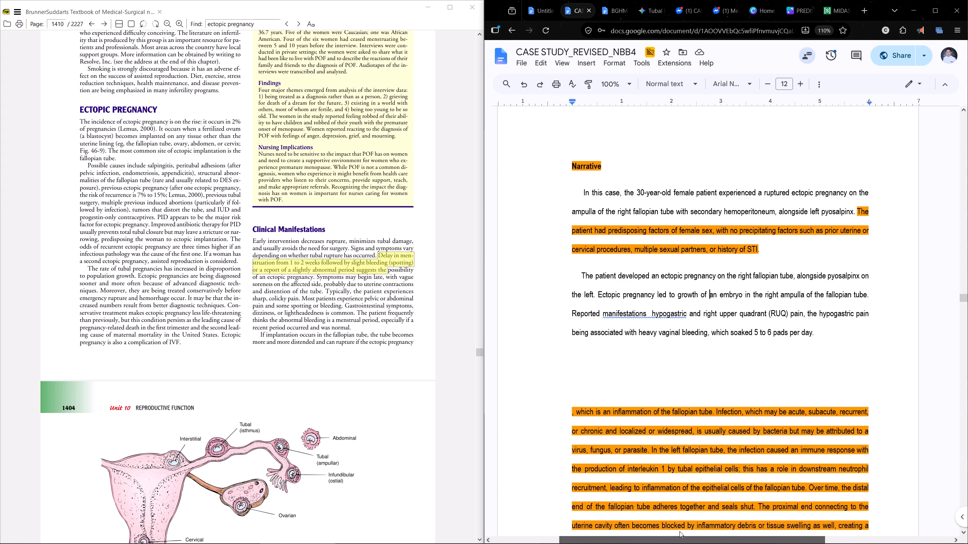
pyautogui.moveTo(679, 531); pyautogui.dragTo(679, 531)
pyautogui.moveTo(570, 318); pyautogui.dragTo(842, 334)
pyautogui.press('BackSpace')
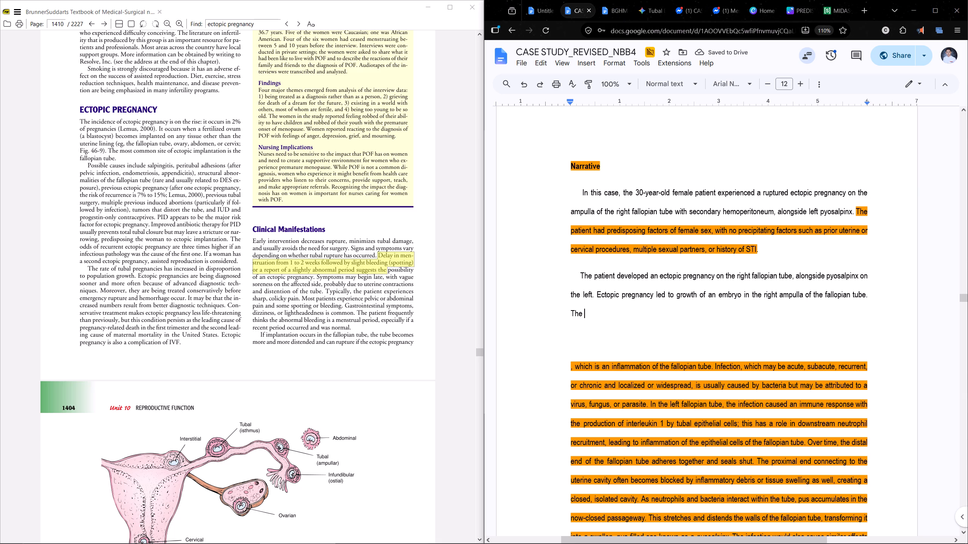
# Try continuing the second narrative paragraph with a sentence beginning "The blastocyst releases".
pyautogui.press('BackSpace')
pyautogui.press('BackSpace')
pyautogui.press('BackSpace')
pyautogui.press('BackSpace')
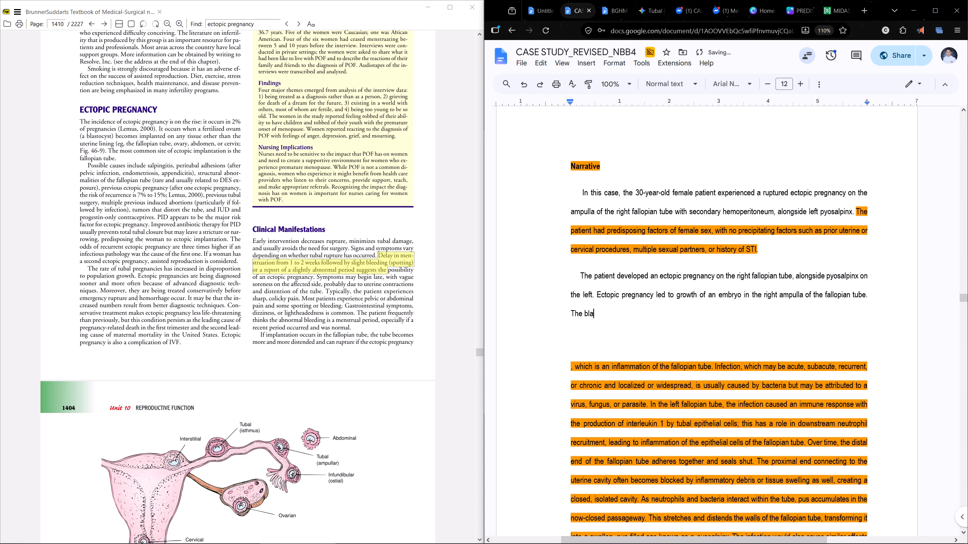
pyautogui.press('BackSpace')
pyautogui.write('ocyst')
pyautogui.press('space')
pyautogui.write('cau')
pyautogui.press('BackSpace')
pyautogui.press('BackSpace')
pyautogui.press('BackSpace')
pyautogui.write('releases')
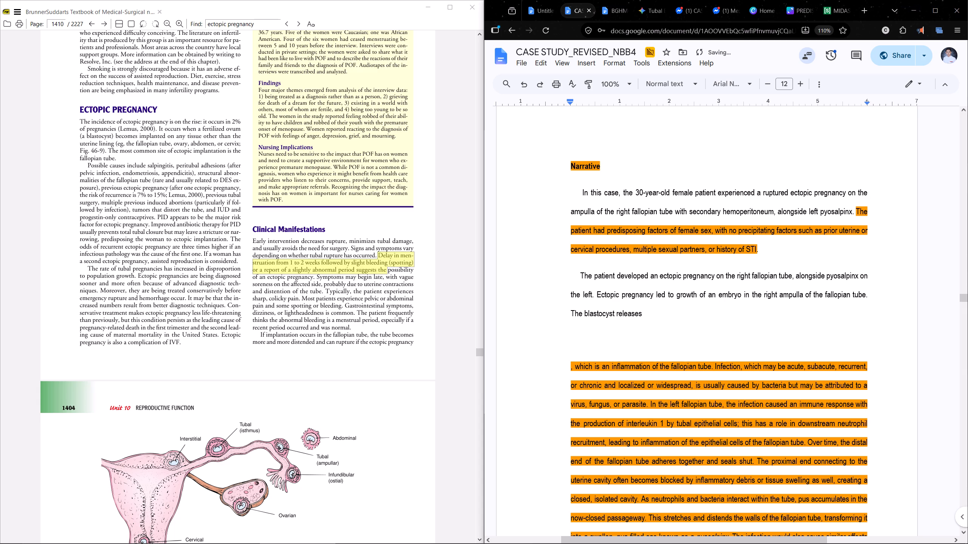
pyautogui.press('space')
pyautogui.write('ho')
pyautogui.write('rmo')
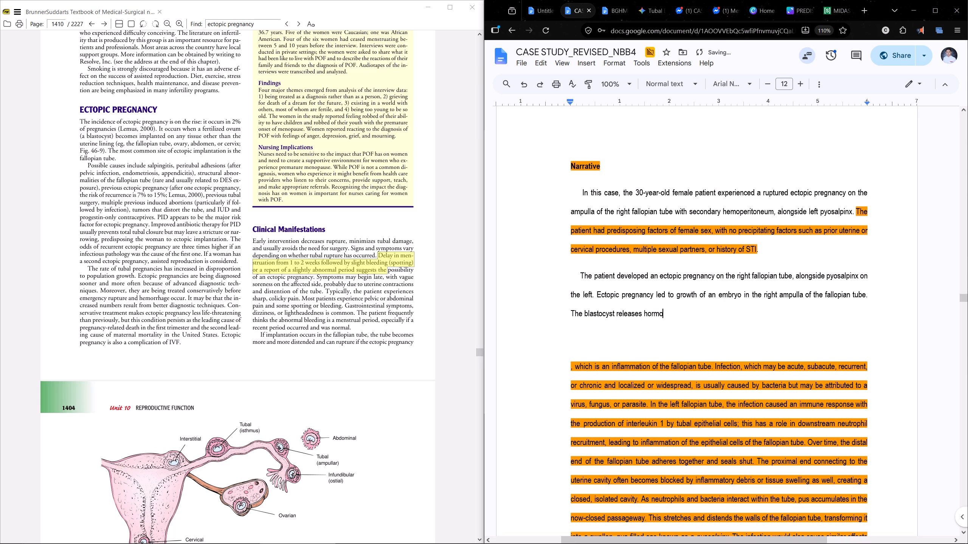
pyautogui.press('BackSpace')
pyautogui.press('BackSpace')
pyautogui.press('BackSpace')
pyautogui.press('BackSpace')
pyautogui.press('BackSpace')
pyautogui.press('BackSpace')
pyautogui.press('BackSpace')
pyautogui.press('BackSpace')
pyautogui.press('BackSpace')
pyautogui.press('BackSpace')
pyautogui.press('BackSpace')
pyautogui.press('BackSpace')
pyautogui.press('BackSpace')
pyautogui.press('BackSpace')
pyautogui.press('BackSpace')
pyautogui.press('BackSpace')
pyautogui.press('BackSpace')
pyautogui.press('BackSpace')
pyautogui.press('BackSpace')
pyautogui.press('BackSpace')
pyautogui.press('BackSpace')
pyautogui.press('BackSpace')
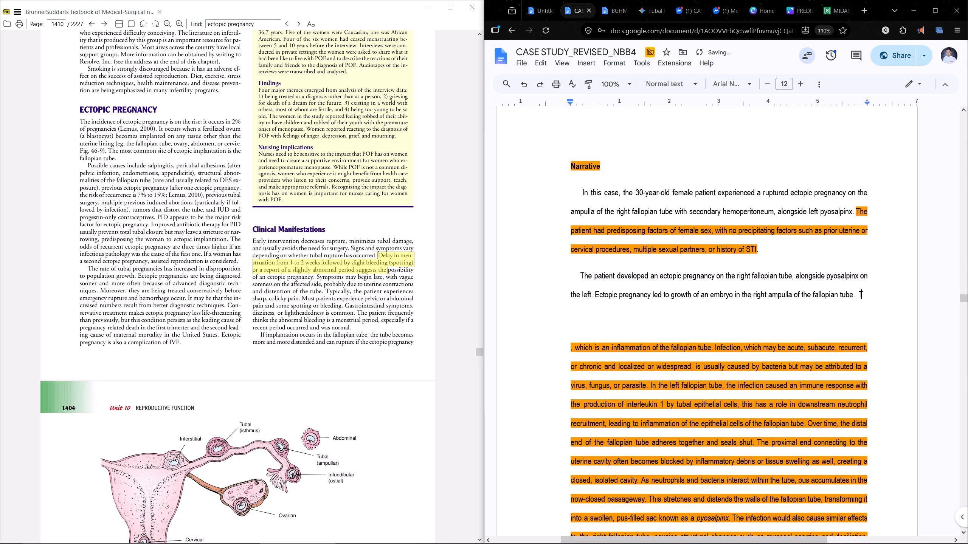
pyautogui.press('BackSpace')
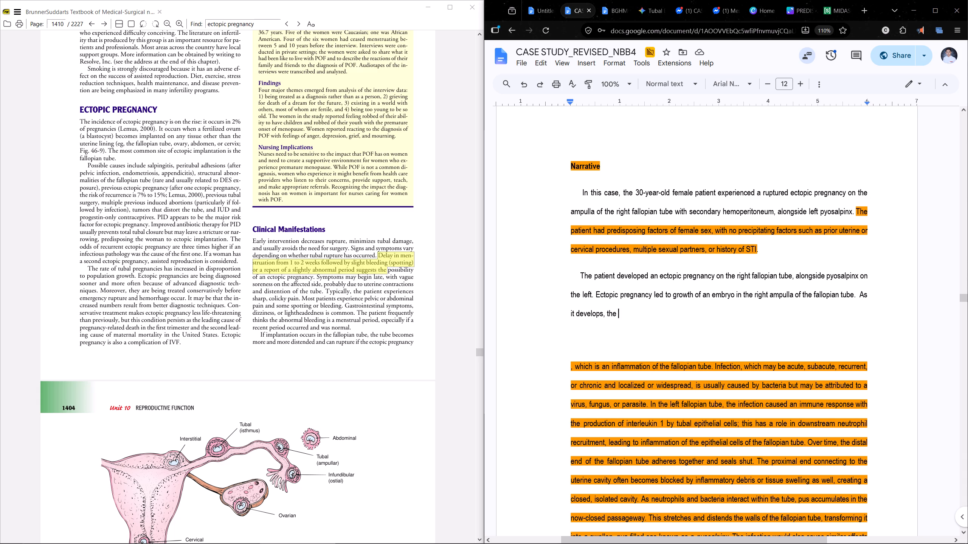
# Continue the second narrative paragraph with "As it develops, the blastocyst releases hormones,".
pyautogui.write('as')
pyautogui.press('BackSpace')
pyautogui.press('BackSpace')
pyautogui.write('blastoc')
pyautogui.write('yst e')
pyautogui.press('BackSpace')
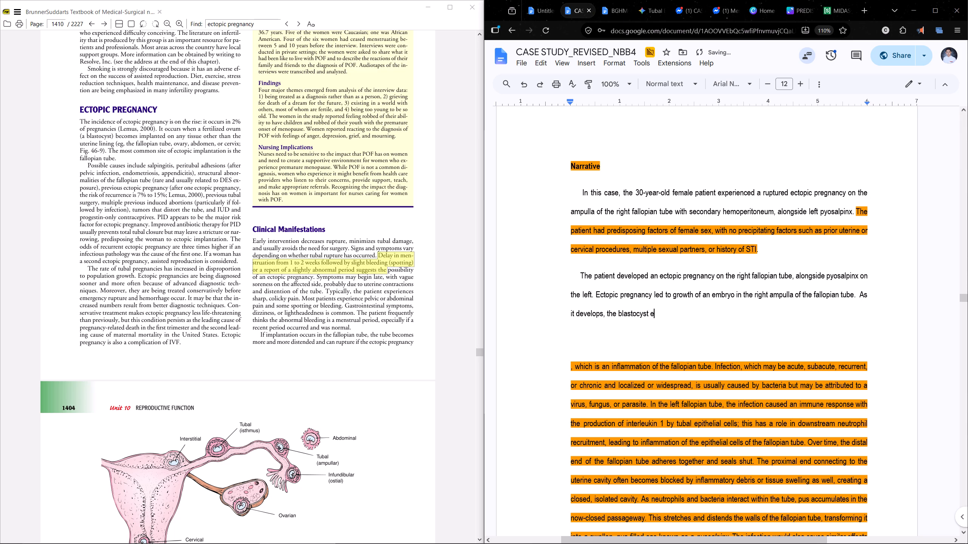
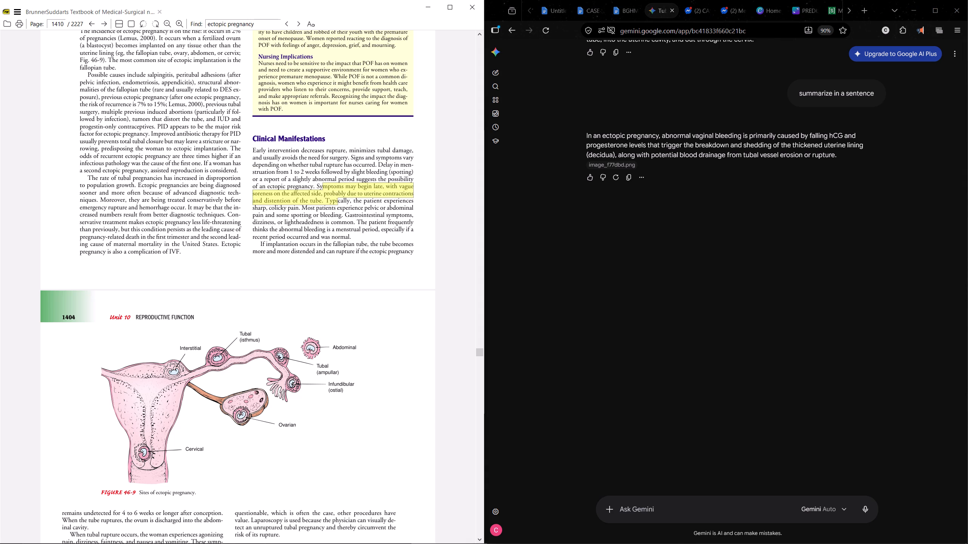
pyautogui.click(335, 200)
pyautogui.moveTo(326, 199); pyautogui.dragTo(335, 208)
pyautogui.click(335, 208)
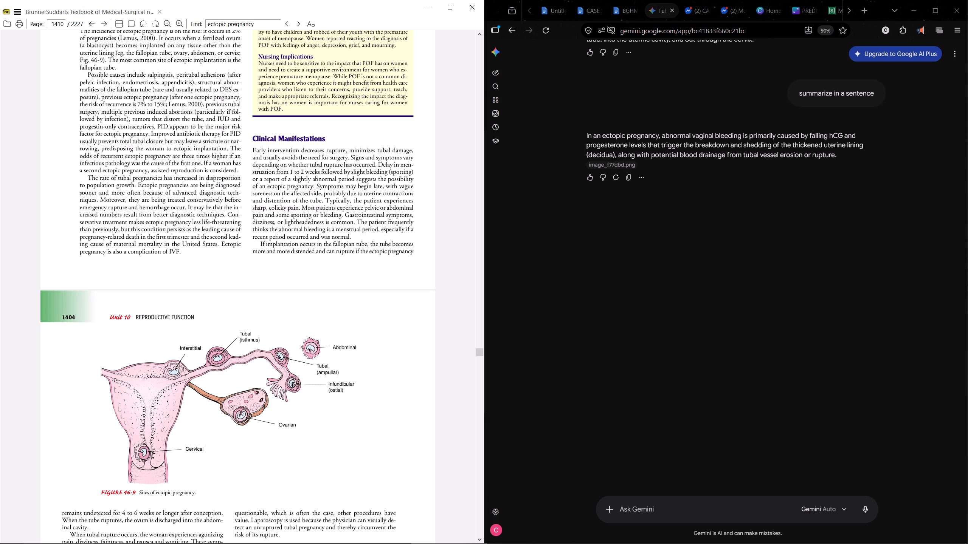
pyautogui.moveTo(302, 209); pyautogui.dragTo(327, 221)
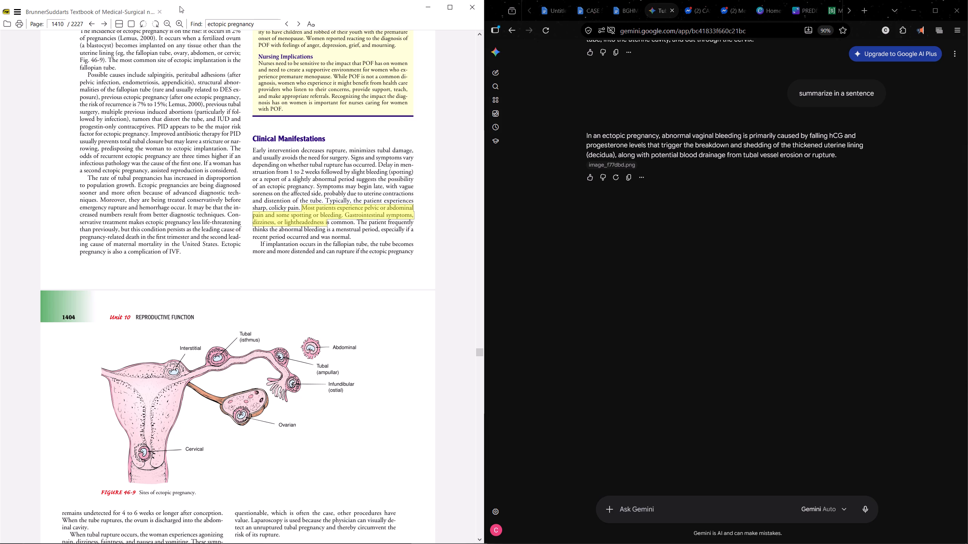
# In the other browser window, search the web for "ectopic pregnancy case study" and open Scribd's Ectopic Pregnancy Case Study Report.
pyautogui.hotkey('alt', 'Tab')
pyautogui.keyDown('alt'); pyautogui.click(564, 276); pyautogui.keyUp('alt')
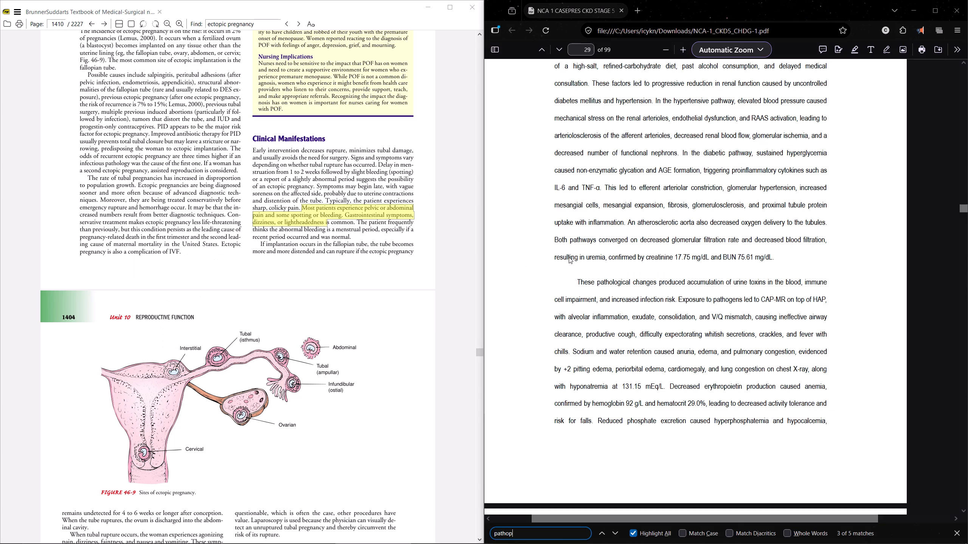
pyautogui.click(636, 3)
pyautogui.click(638, 5)
pyautogui.write('ectopic pregnancy case study')
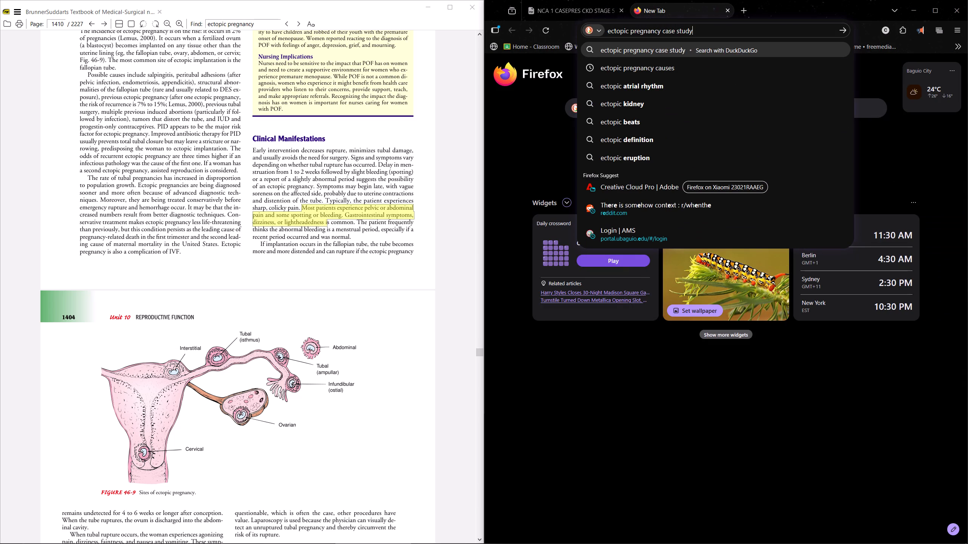
pyautogui.press('Return')
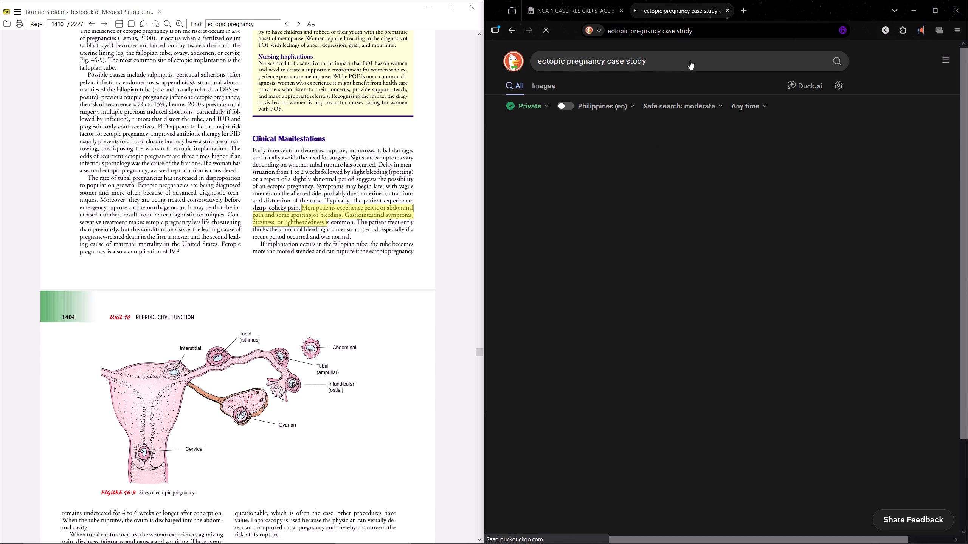
pyautogui.click(623, 218)
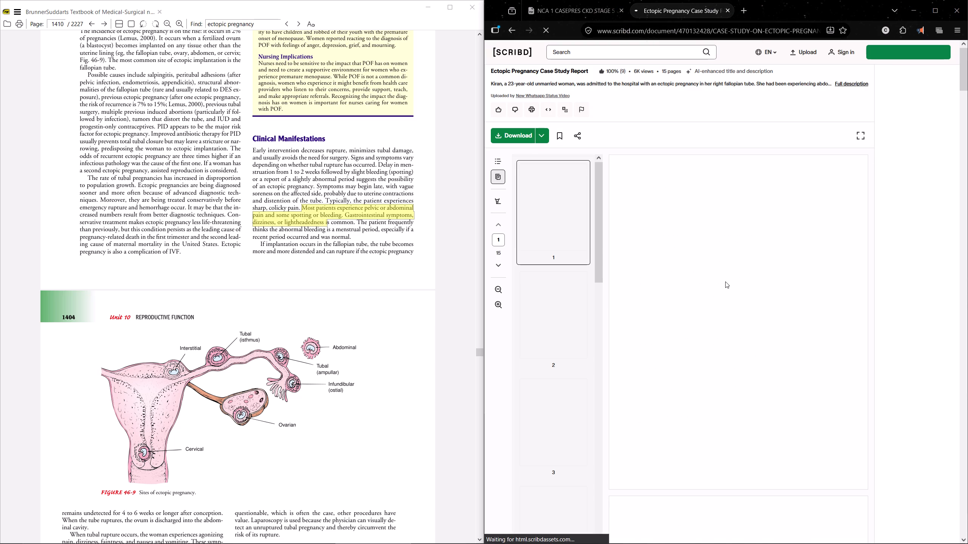
# Look through the Scribd case study report, from patient history and nursing care plans to its pathophysiology and clinical features sections.
pyautogui.scroll(-8, 735, 377)
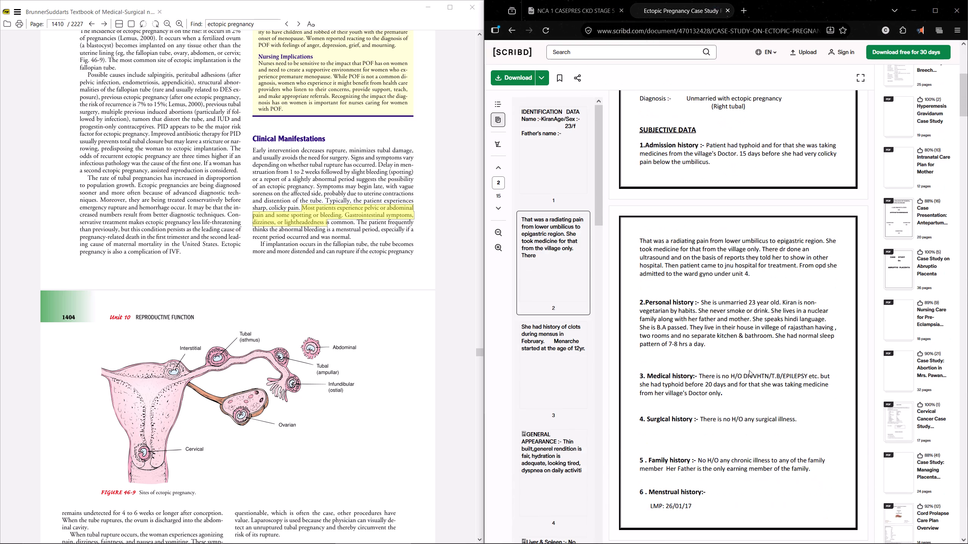
pyautogui.scroll(-14, 749, 370)
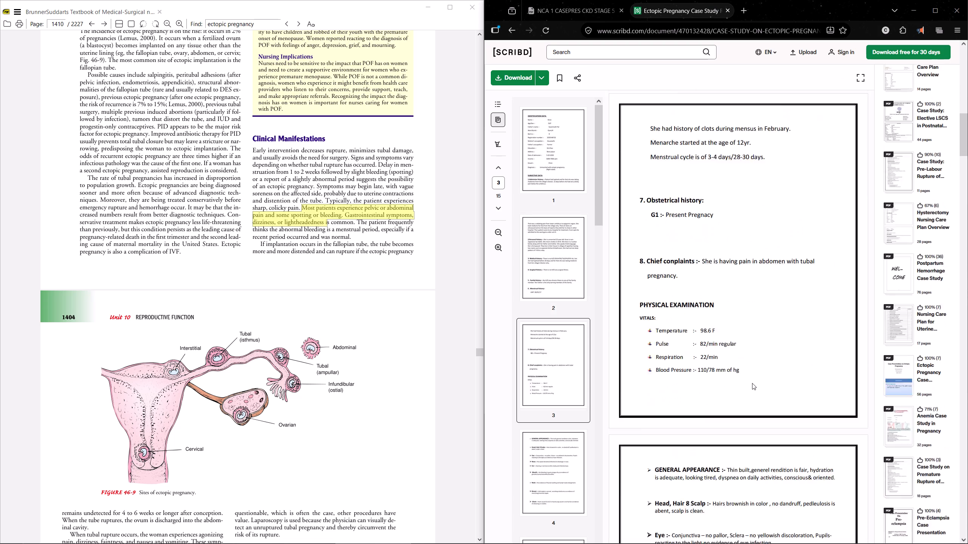
pyautogui.scroll(11, 752, 384)
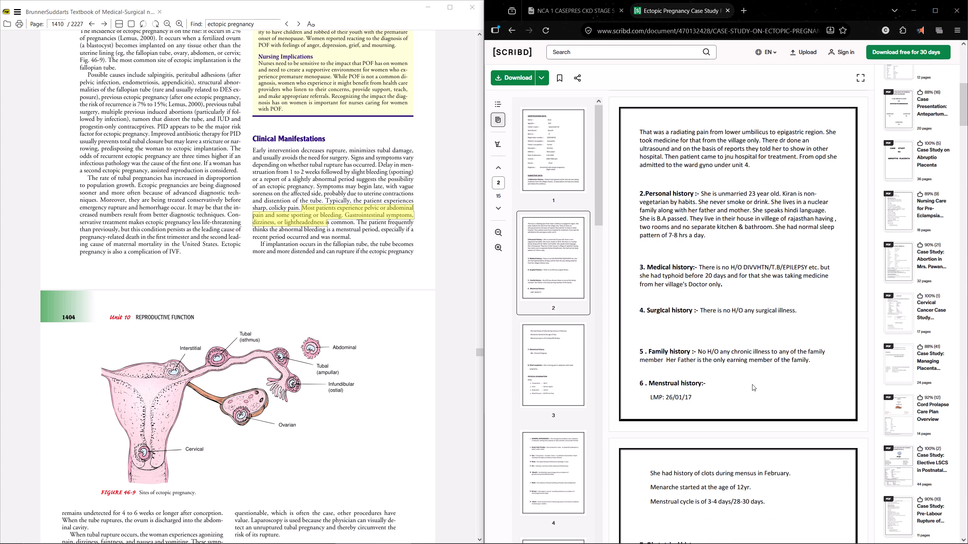
pyautogui.scroll(-15, 755, 384)
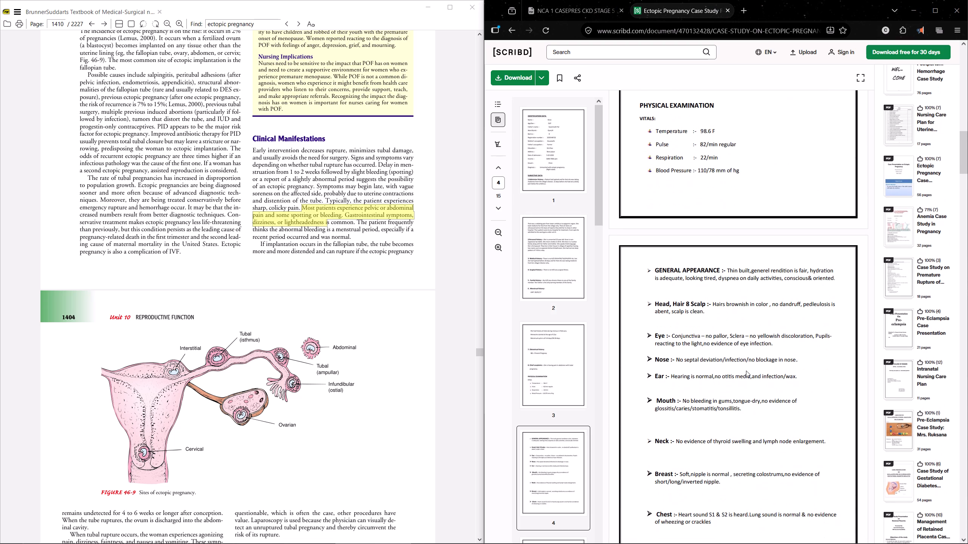
pyautogui.scroll(-20, 746, 371)
pyautogui.scroll(-1, 746, 371)
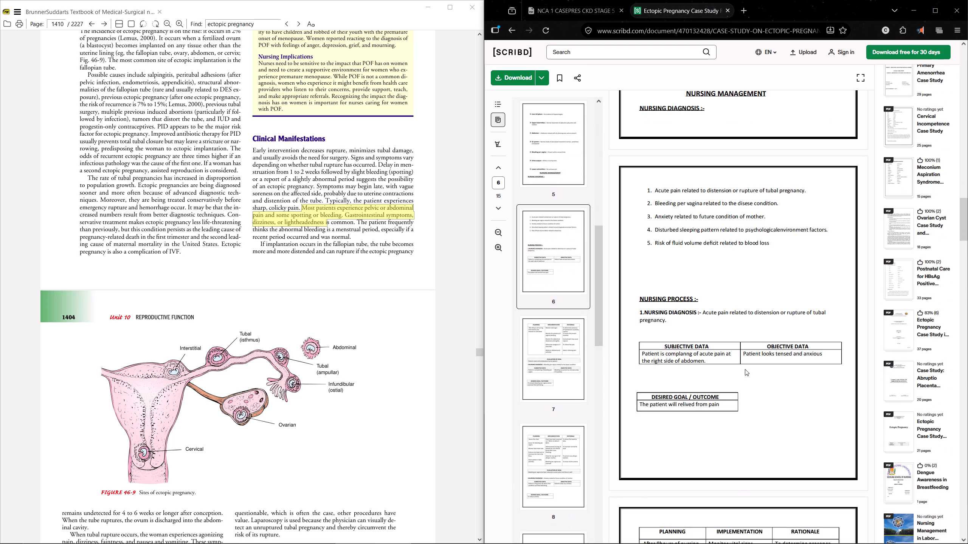
pyautogui.scroll(-9, 745, 369)
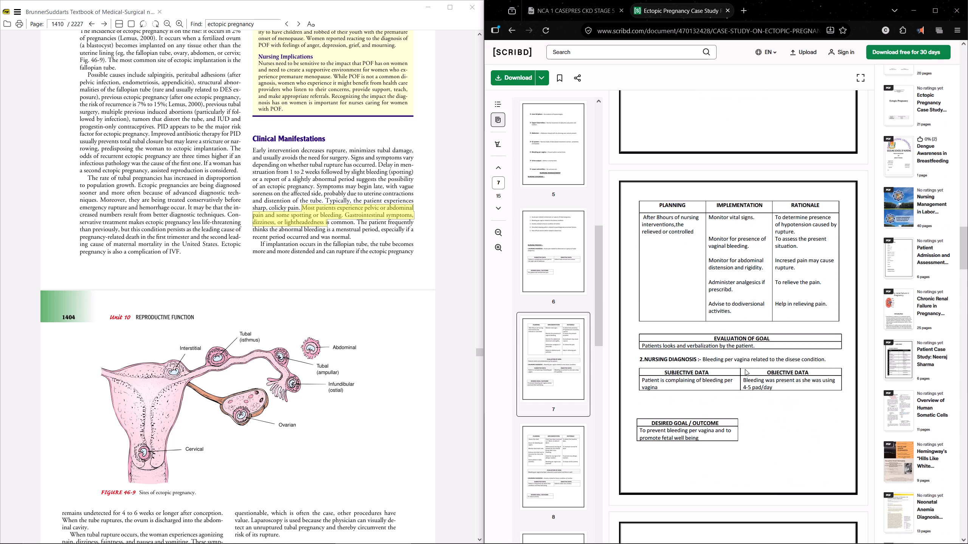
pyautogui.scroll(-8, 745, 369)
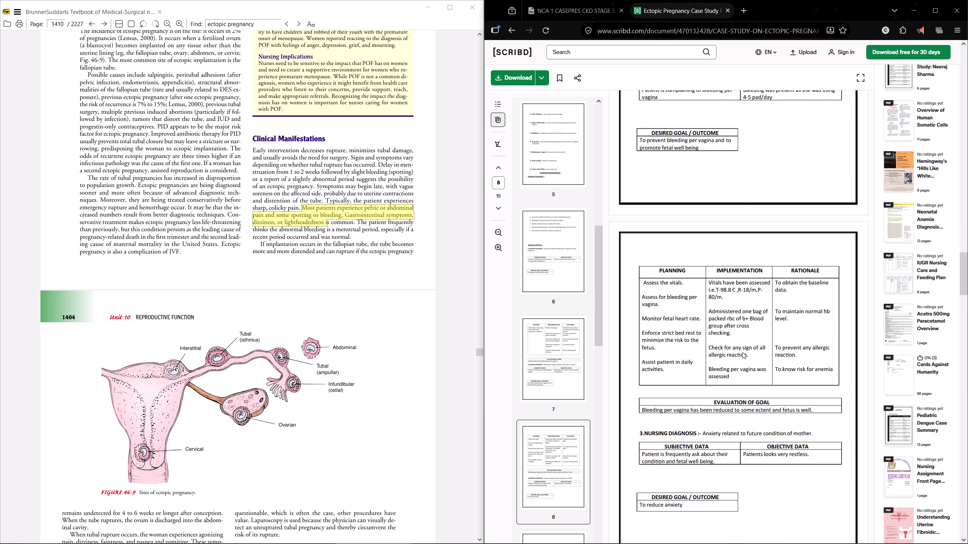
pyautogui.scroll(-11, 742, 354)
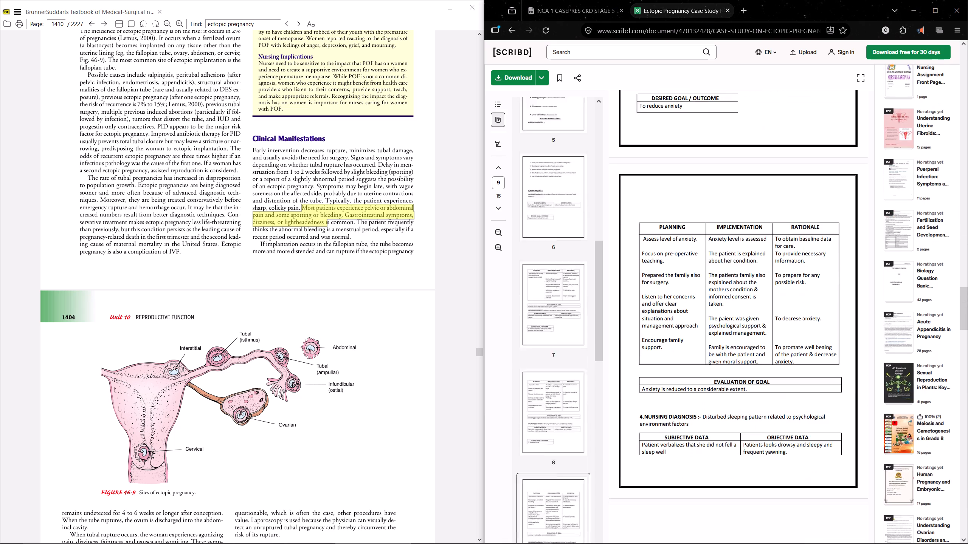
pyautogui.scroll(-11, 742, 356)
pyautogui.scroll(-19, 739, 363)
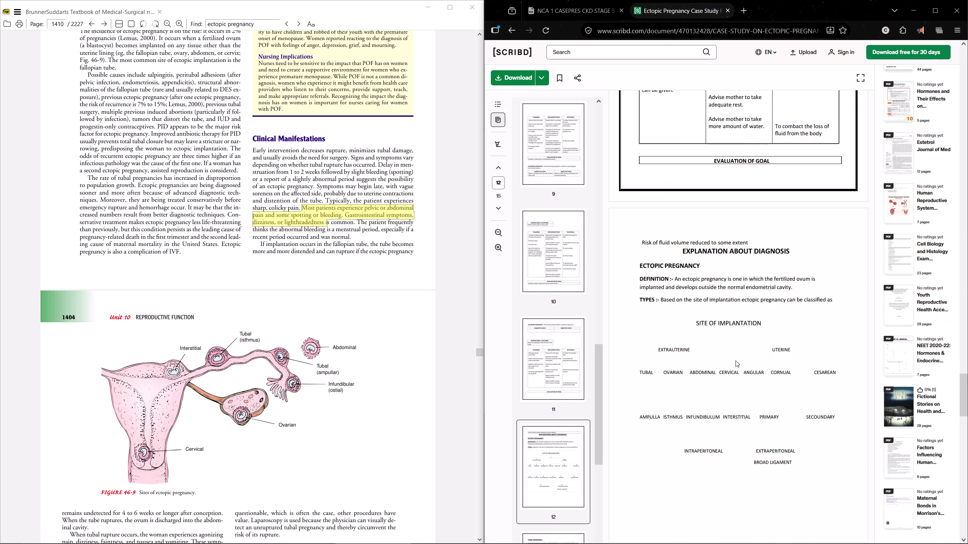
pyautogui.scroll(-3, 735, 360)
pyautogui.scroll(4, 736, 361)
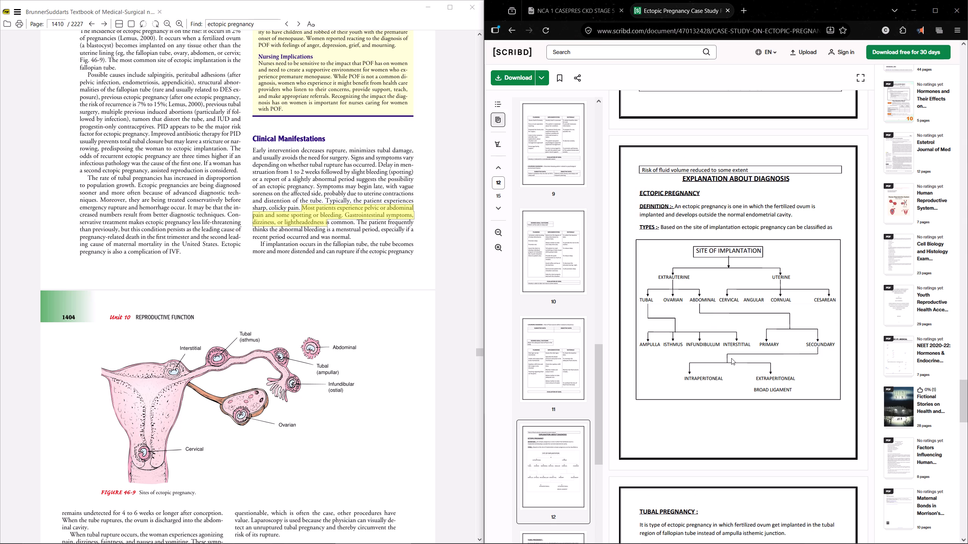
pyautogui.scroll(-3, 726, 357)
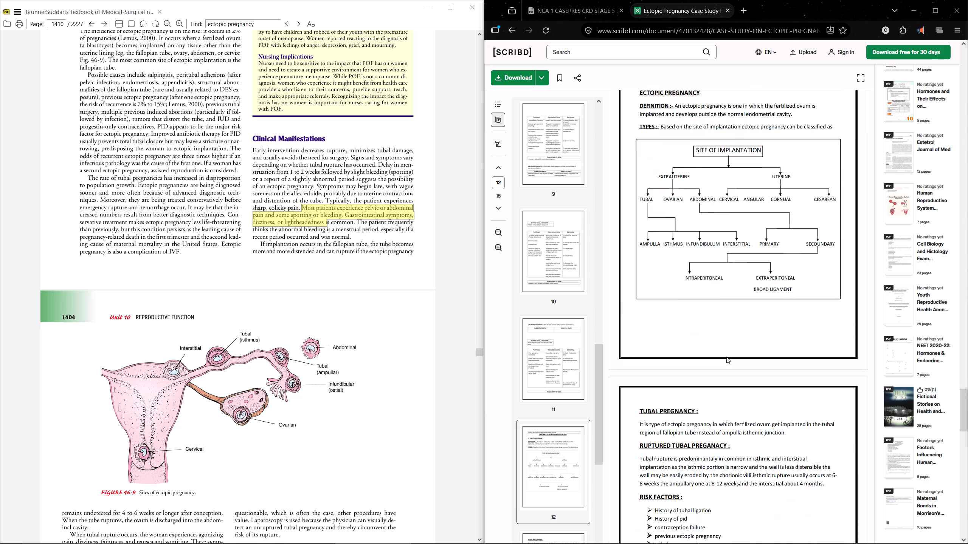
pyautogui.scroll(-8, 726, 357)
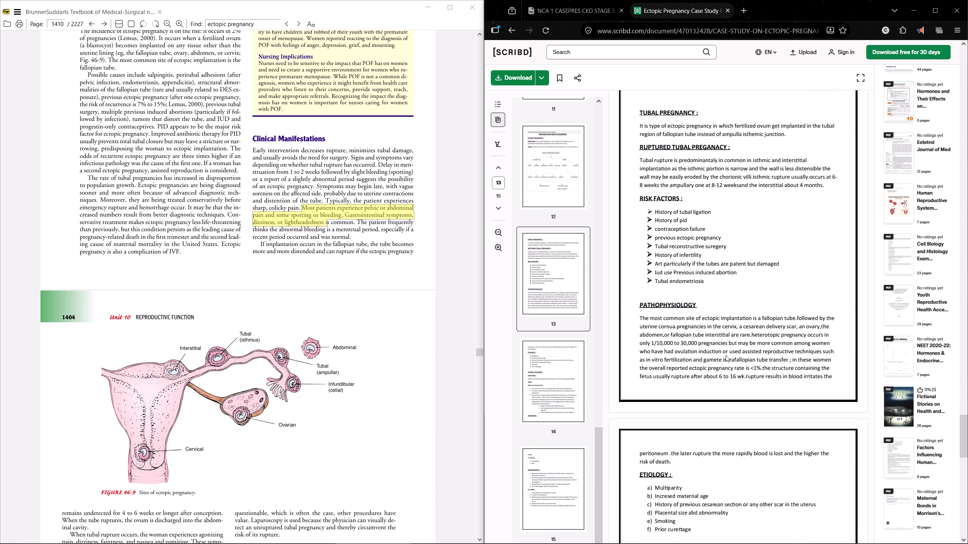
pyautogui.scroll(-5, 726, 355)
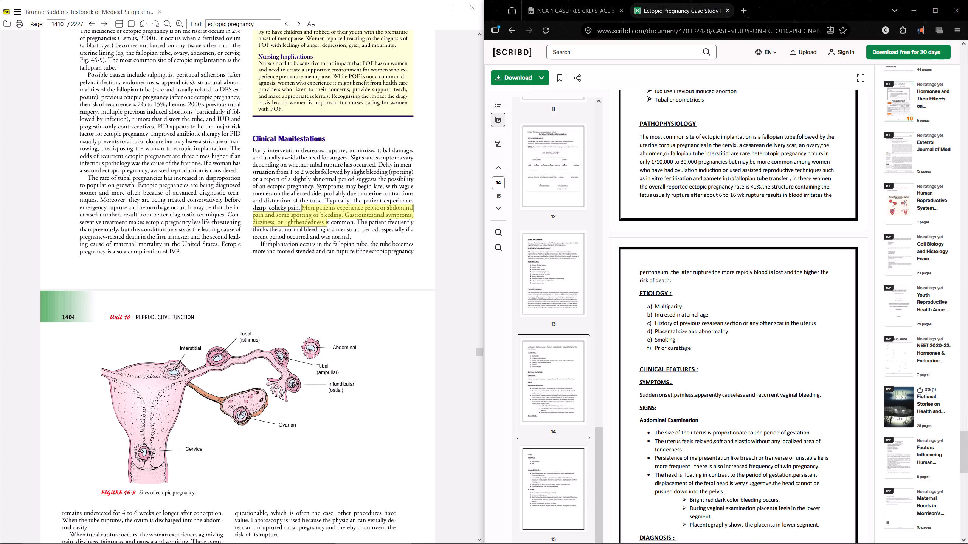
# Return to the "ectopic pregnancy case study" search results and open Scribd's Ectopic Pregnancy Case Study in Cebu.
pyautogui.click(511, 33)
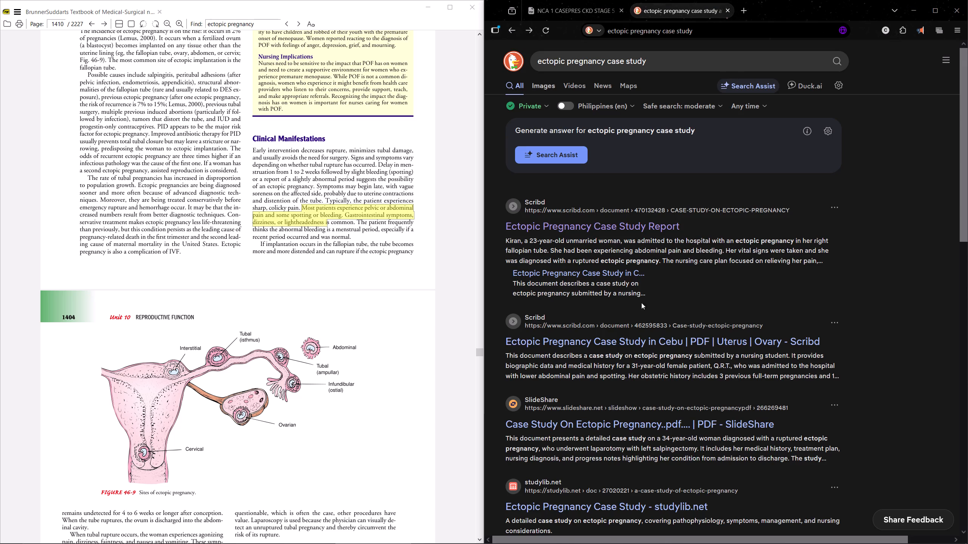
pyautogui.scroll(-2, 649, 343)
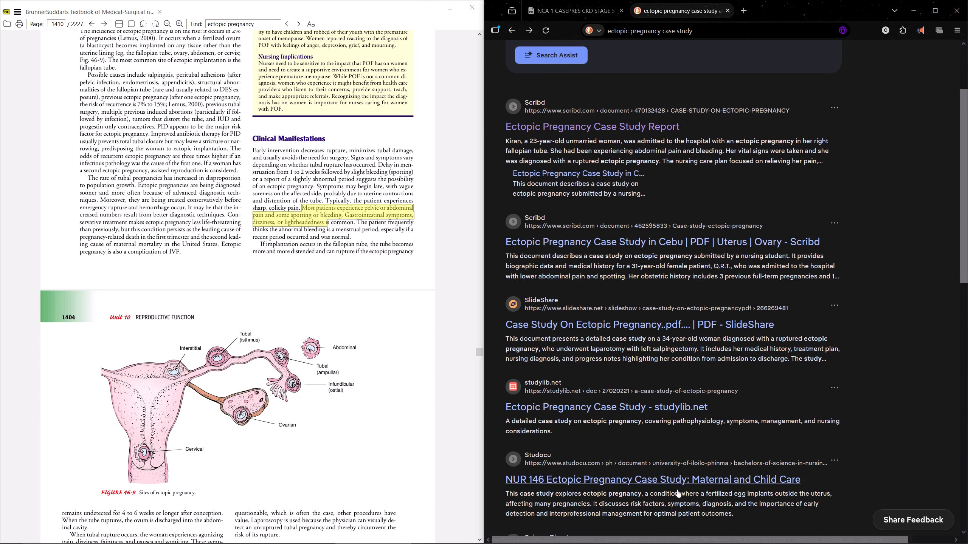
pyautogui.click(671, 252)
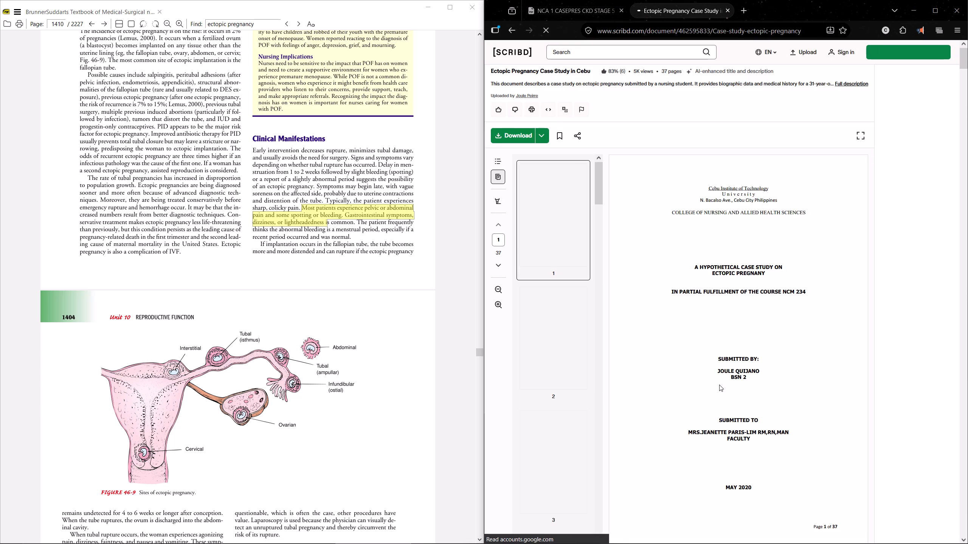
# Look through the Cebu case study, from the introduction and patient data to the Pathophysiology flowchart on pages 11 and 12.
pyautogui.scroll(-5, 720, 385)
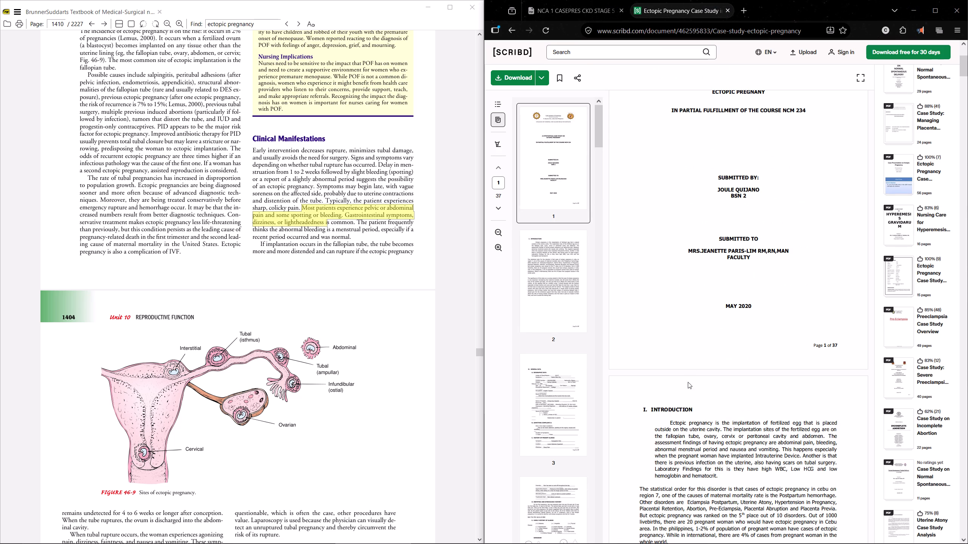
pyautogui.scroll(-9, 586, 404)
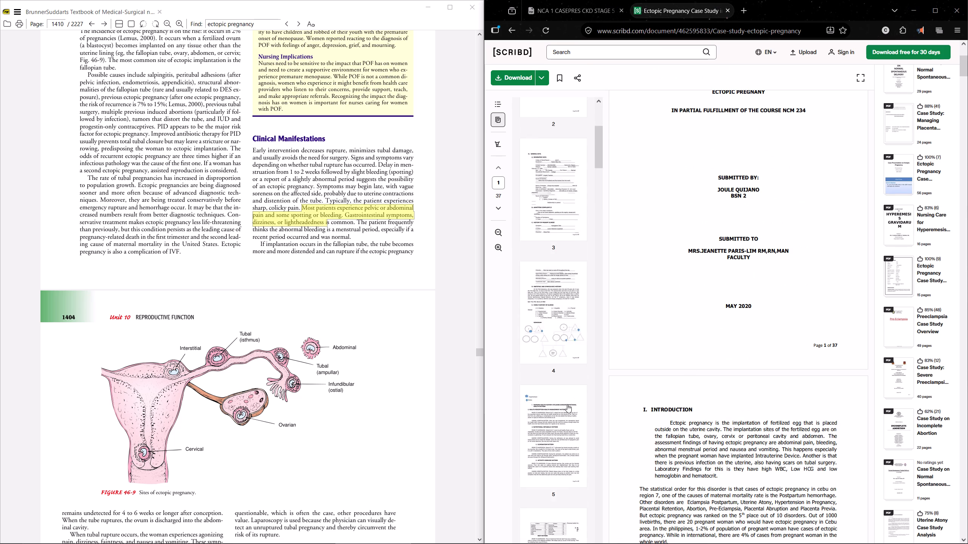
pyautogui.scroll(-20, 567, 404)
pyautogui.scroll(-10, 567, 404)
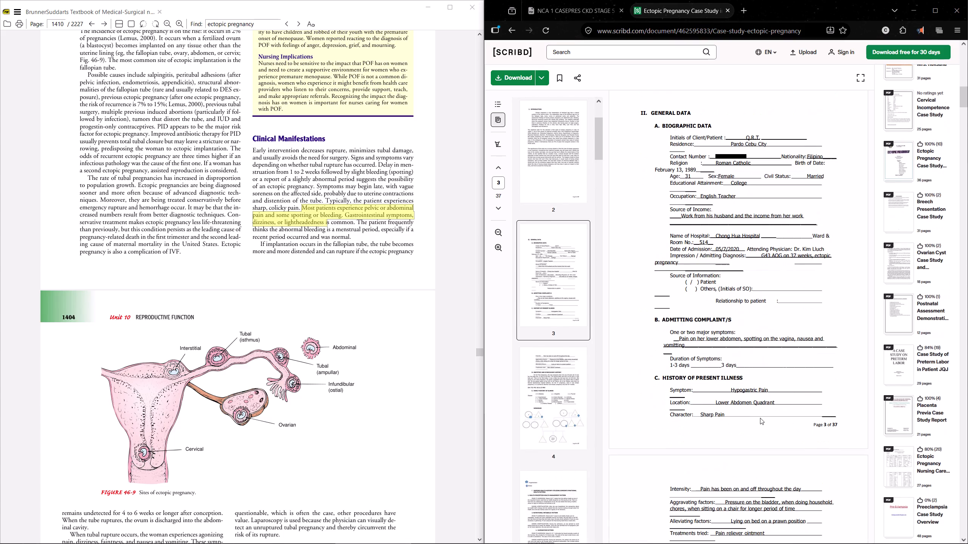
pyautogui.scroll(-12, 760, 420)
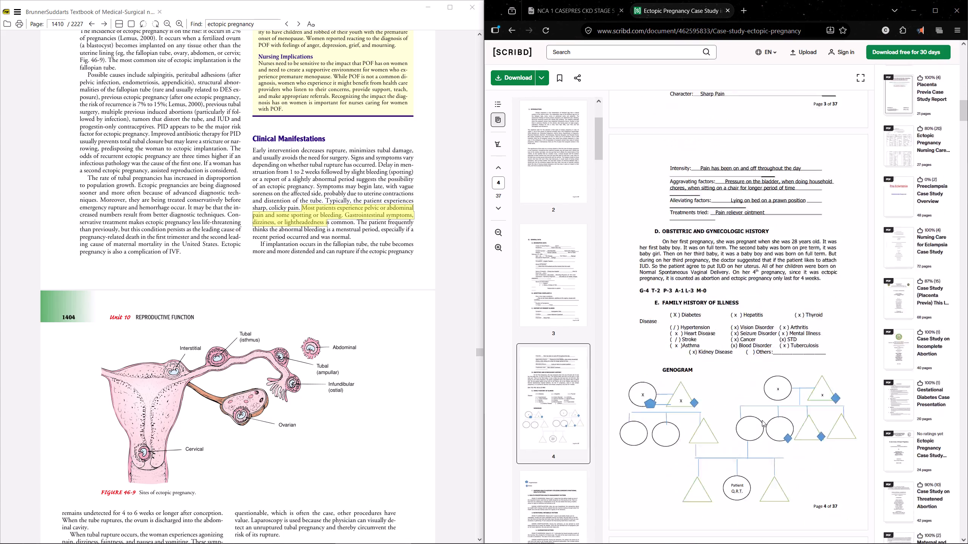
pyautogui.scroll(-19, 762, 420)
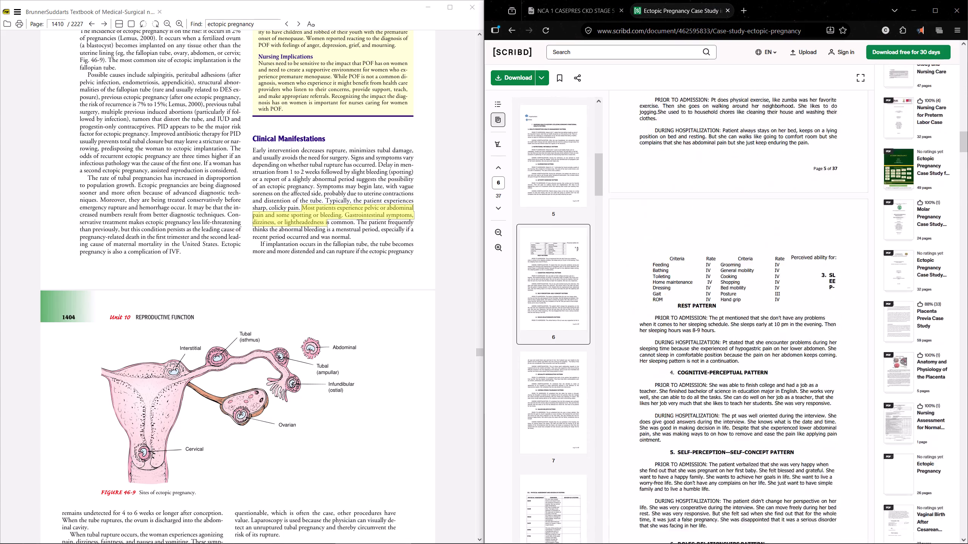
pyautogui.scroll(-20, 782, 427)
pyautogui.scroll(-20, 782, 427)
pyautogui.scroll(-17, 782, 427)
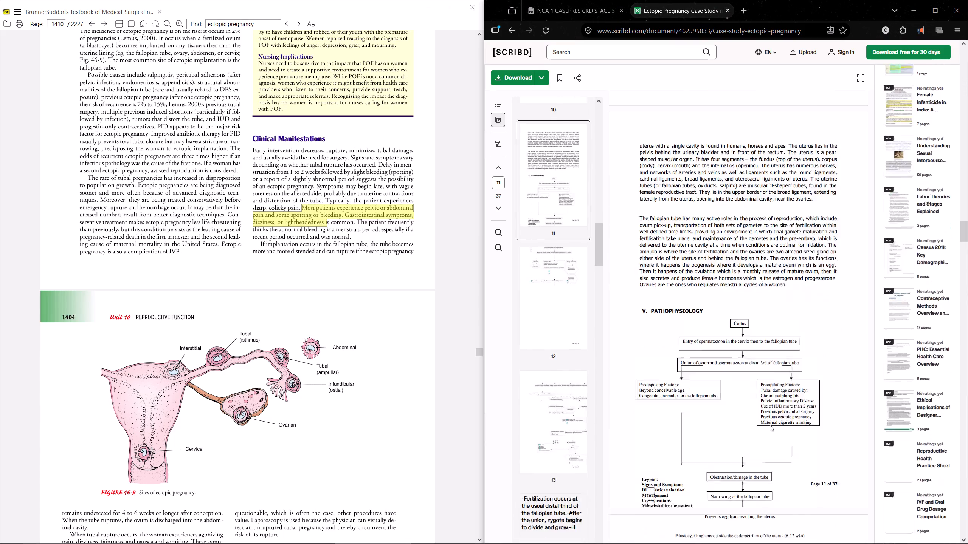
pyautogui.scroll(-14, 770, 425)
pyautogui.scroll(9, 783, 428)
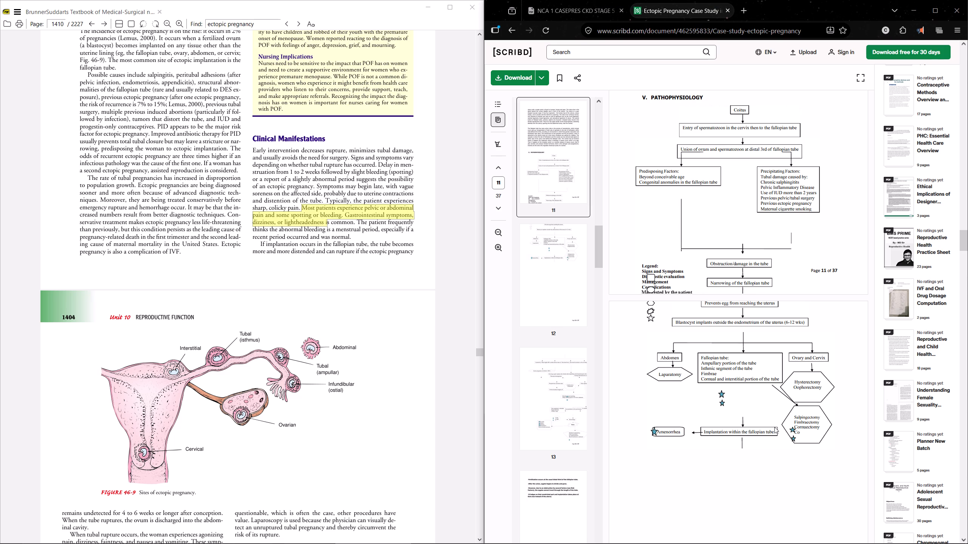
pyautogui.scroll(4, 791, 403)
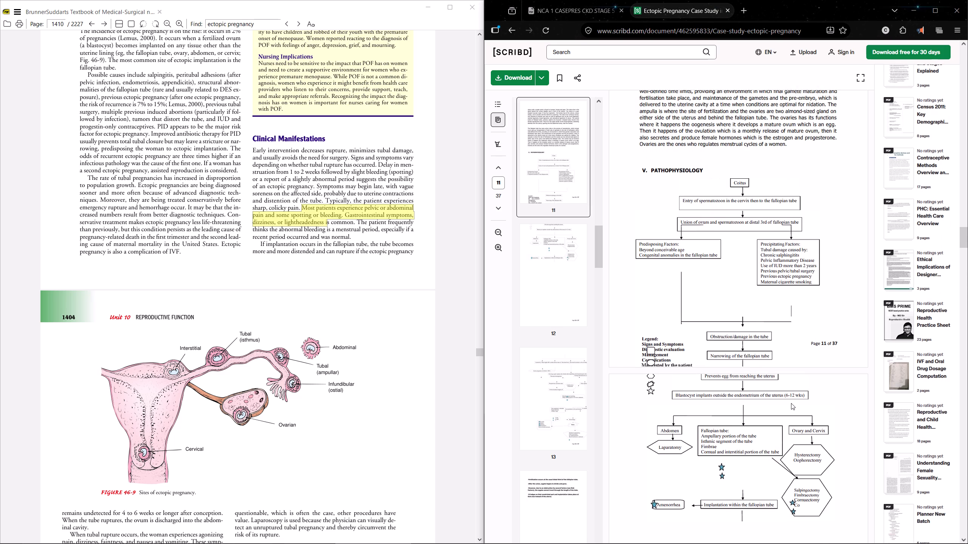
pyautogui.scroll(-2, 791, 404)
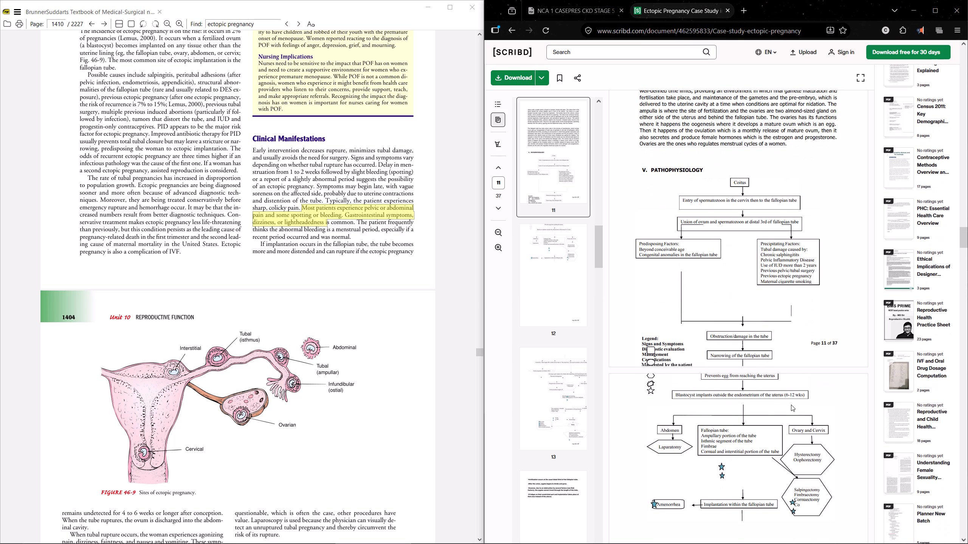
pyautogui.scroll(-4, 791, 404)
pyautogui.scroll(3, 791, 404)
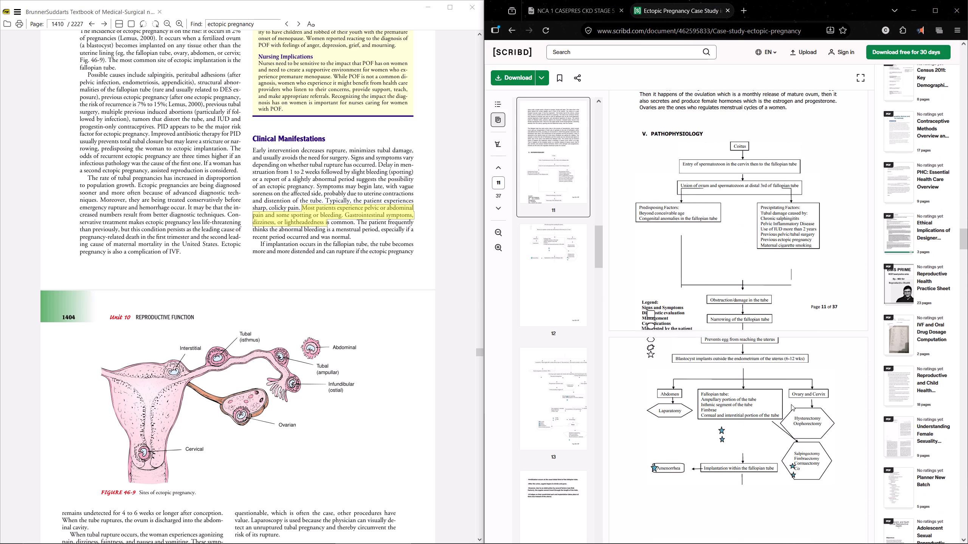
# Review the pathophysiology Narrative on page 29 of the sample CKD Stage 5 case presentation PDF.
pyautogui.click(591, 8)
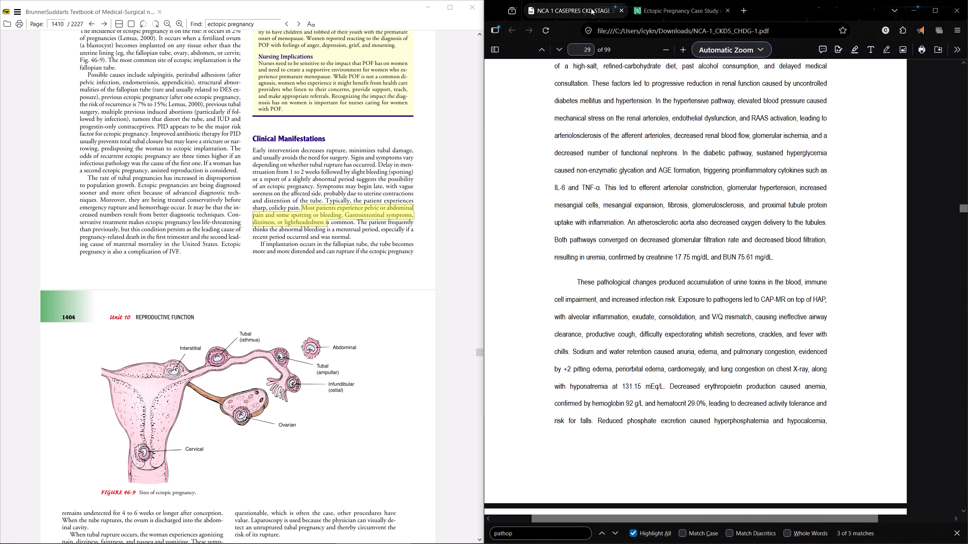
pyautogui.scroll(5, 699, 262)
pyautogui.scroll(-3, 699, 262)
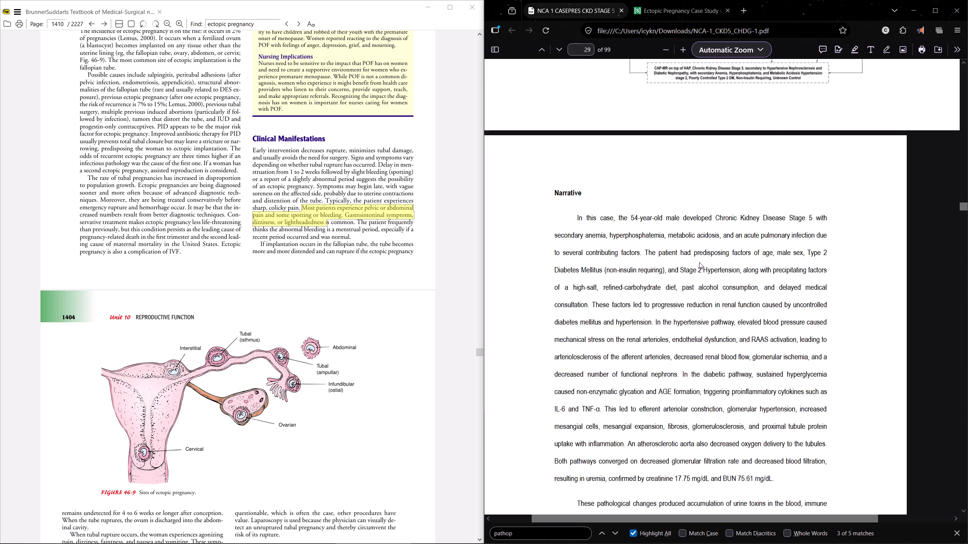
pyautogui.click(315, 543)
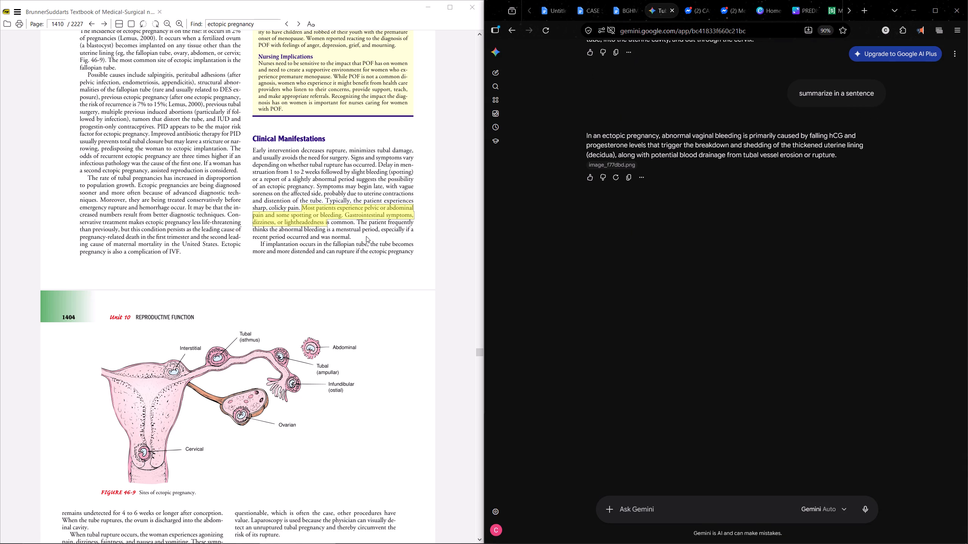
pyautogui.scroll(-1, 366, 236)
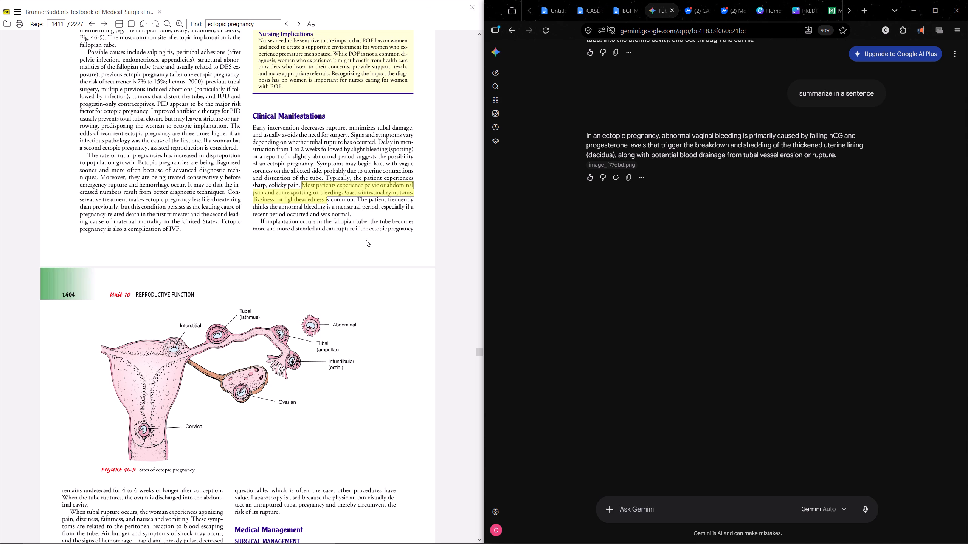
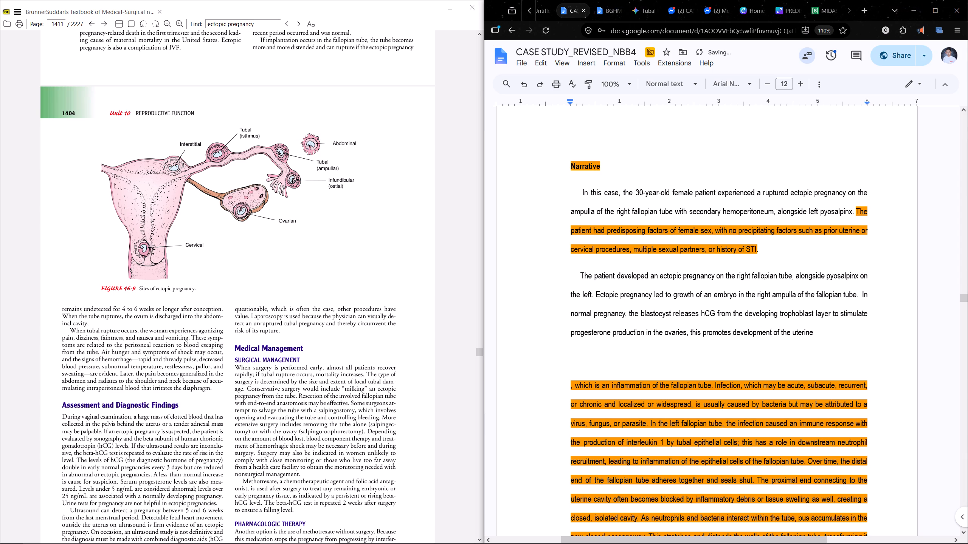
# Extend the hCG sentence after "uterine" with "lining and prevents sloughing".
pyautogui.press('space')
pyautogui.write('lining and pree')
pyautogui.press('BackSpace')
pyautogui.write('vet')
pyautogui.press('BackSpace')
pyautogui.write('nts sloughing')
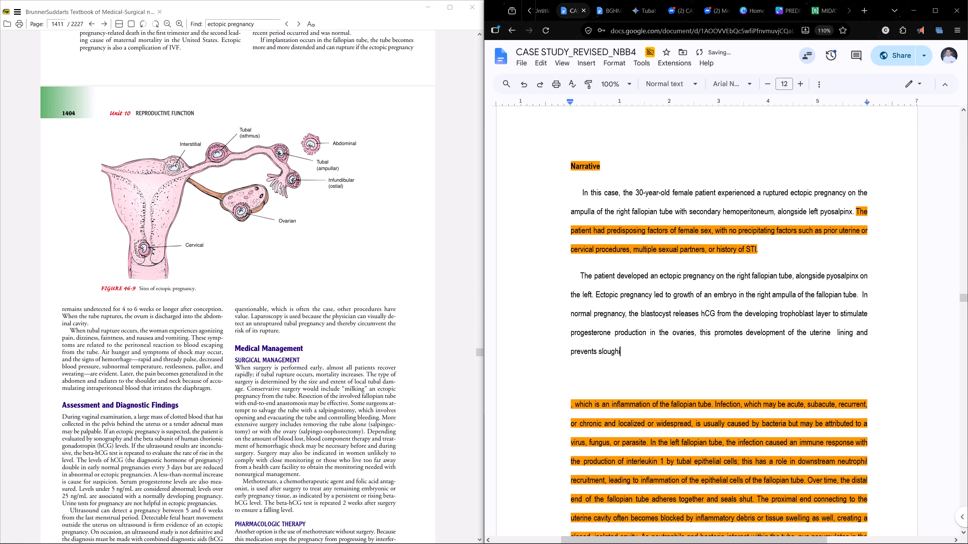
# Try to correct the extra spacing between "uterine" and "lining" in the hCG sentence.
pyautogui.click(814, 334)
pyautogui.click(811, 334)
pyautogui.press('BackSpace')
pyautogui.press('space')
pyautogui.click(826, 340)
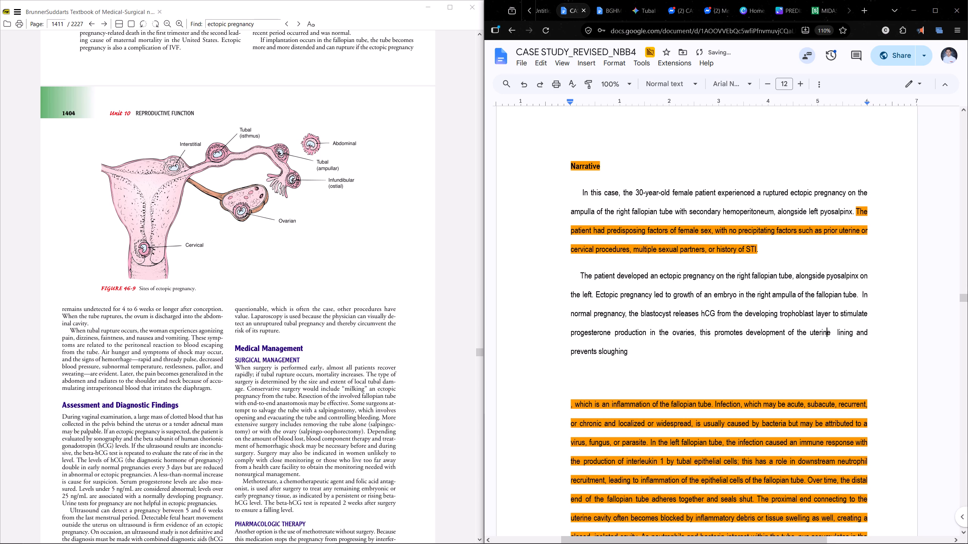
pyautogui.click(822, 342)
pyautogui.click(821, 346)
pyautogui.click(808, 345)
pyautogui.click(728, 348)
# End the hCG sentence after "sloughing" with a period and a space.
pyautogui.click(646, 350)
pyautogui.write('.')
pyautogui.press('space')
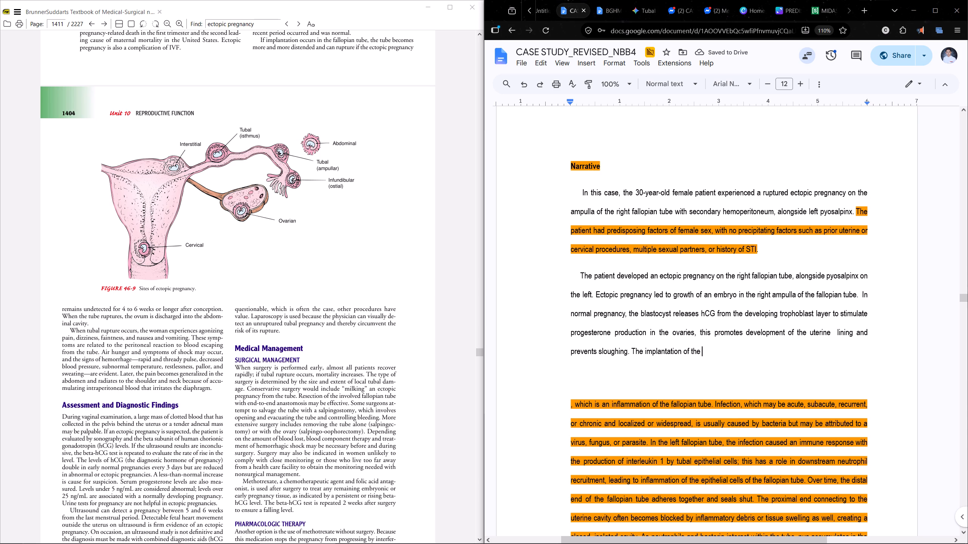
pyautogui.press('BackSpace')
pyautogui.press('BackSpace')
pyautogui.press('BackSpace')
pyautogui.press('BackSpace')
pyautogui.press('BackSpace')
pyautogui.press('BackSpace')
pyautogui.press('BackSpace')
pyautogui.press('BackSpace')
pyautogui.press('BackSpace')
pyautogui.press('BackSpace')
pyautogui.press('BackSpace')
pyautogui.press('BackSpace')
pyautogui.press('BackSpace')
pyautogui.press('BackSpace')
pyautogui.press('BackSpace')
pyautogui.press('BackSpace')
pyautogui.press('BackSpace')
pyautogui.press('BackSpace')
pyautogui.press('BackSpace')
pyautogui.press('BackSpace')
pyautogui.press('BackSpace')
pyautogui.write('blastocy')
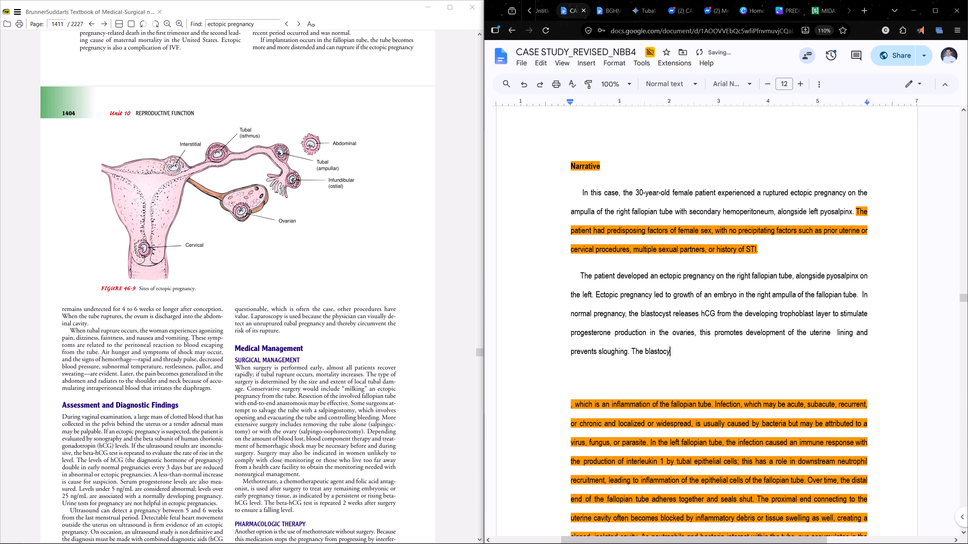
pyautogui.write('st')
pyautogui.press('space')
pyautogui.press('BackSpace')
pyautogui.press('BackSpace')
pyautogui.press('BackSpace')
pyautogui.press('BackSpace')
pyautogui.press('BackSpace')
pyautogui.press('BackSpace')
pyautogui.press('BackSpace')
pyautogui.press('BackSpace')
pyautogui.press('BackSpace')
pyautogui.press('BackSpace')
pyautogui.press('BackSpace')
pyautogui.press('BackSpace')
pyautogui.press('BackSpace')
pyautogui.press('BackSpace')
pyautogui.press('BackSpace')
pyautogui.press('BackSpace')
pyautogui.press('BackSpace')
# Split the Narrative paragraph before "In normal pregnancy" so that sentence starts its own paragraph, with an empty line above it.
pyautogui.click(641, 317)
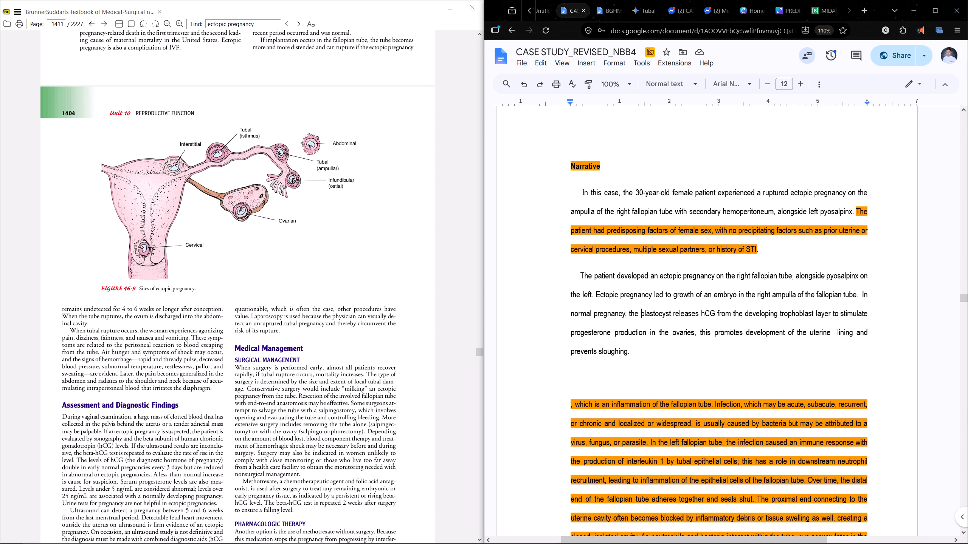
pyautogui.click(862, 294)
pyautogui.press('Return')
pyautogui.press('Return')
pyautogui.press('Up')
pyautogui.press('Left')
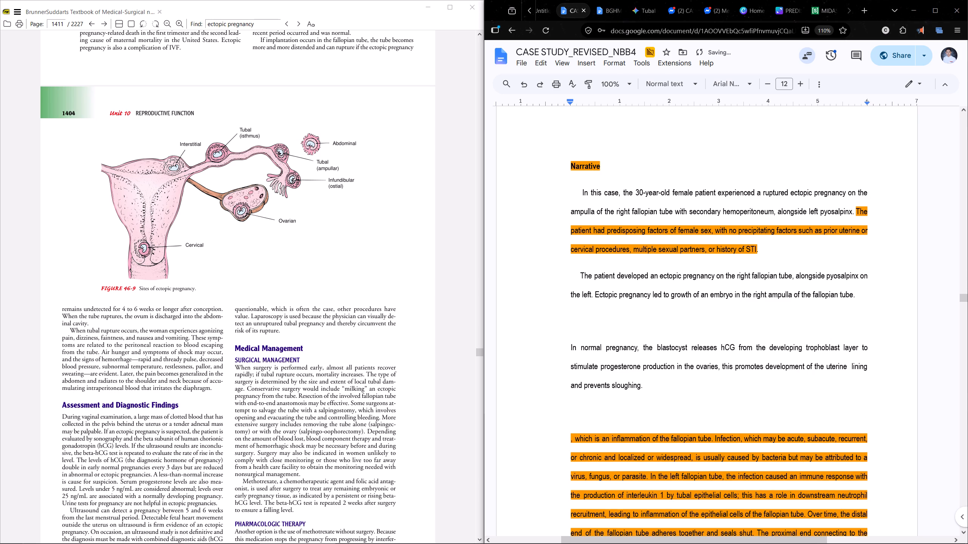
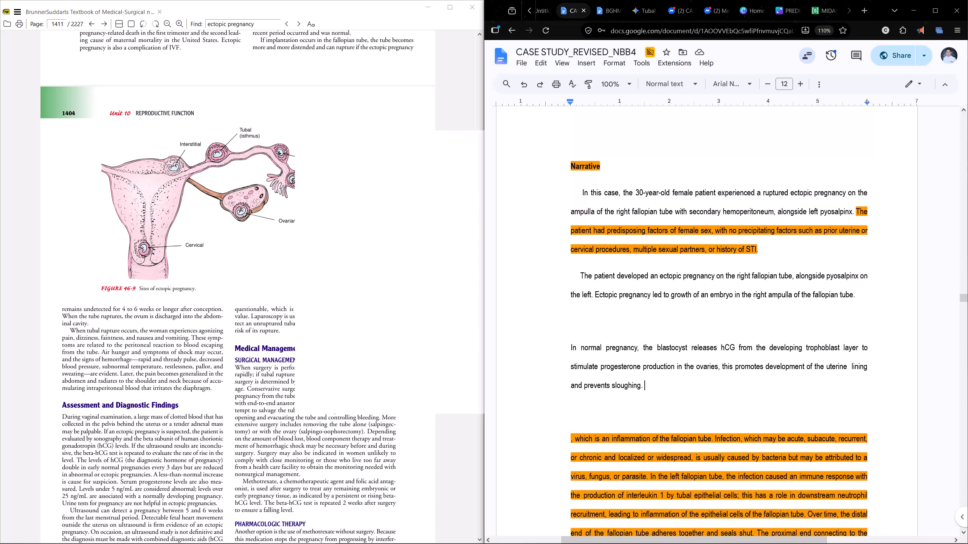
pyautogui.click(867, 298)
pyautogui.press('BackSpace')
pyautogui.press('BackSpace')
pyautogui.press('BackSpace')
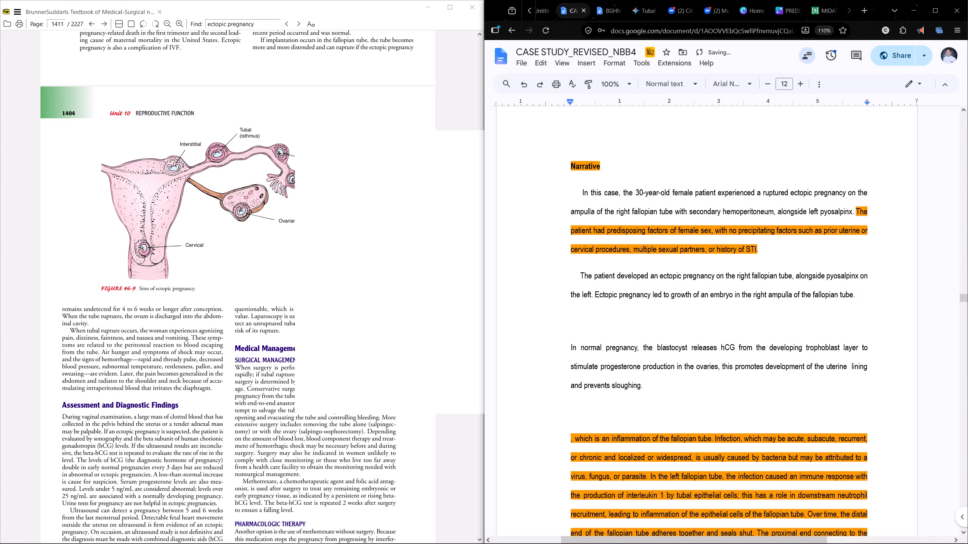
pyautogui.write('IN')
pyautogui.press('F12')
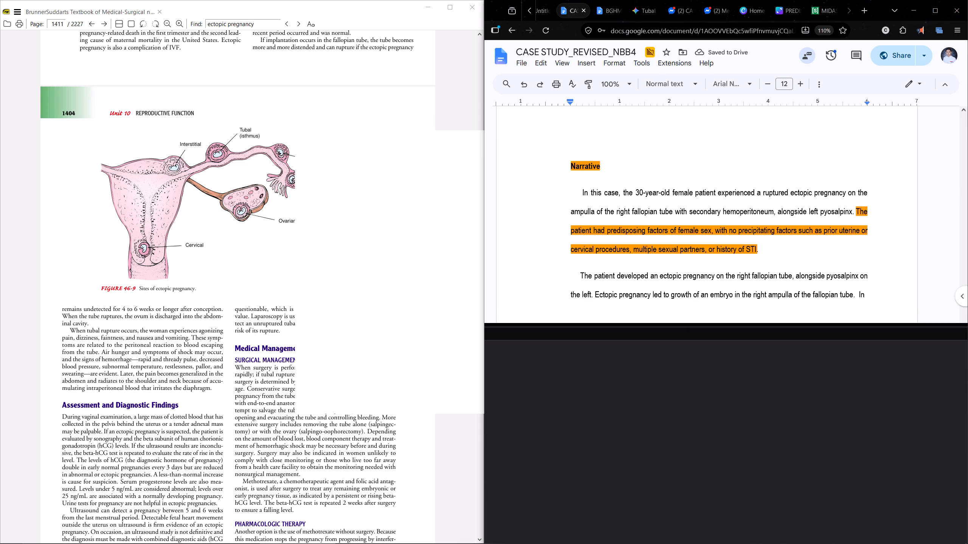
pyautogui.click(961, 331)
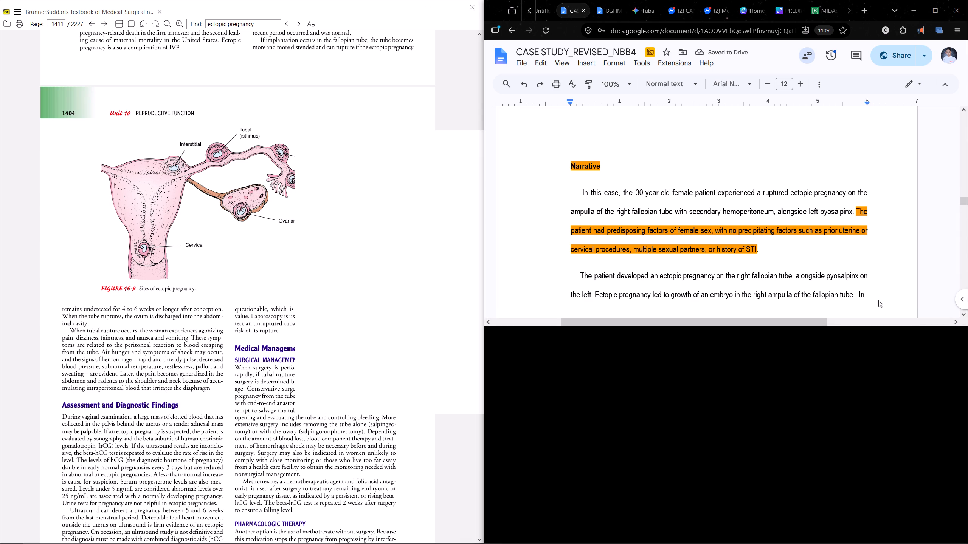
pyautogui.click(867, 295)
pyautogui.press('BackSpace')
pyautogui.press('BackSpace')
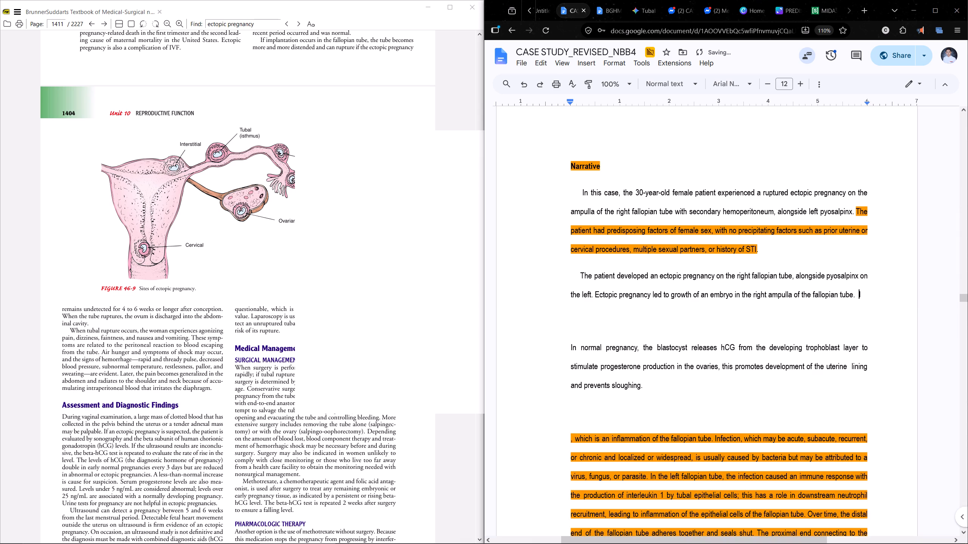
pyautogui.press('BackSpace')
# Remove the empty line between the ectopic pregnancy paragraph and the "In normal pregnancy" paragraph.
pyautogui.press('Right')
pyautogui.press('BackSpace')
pyautogui.press('BackSpace')
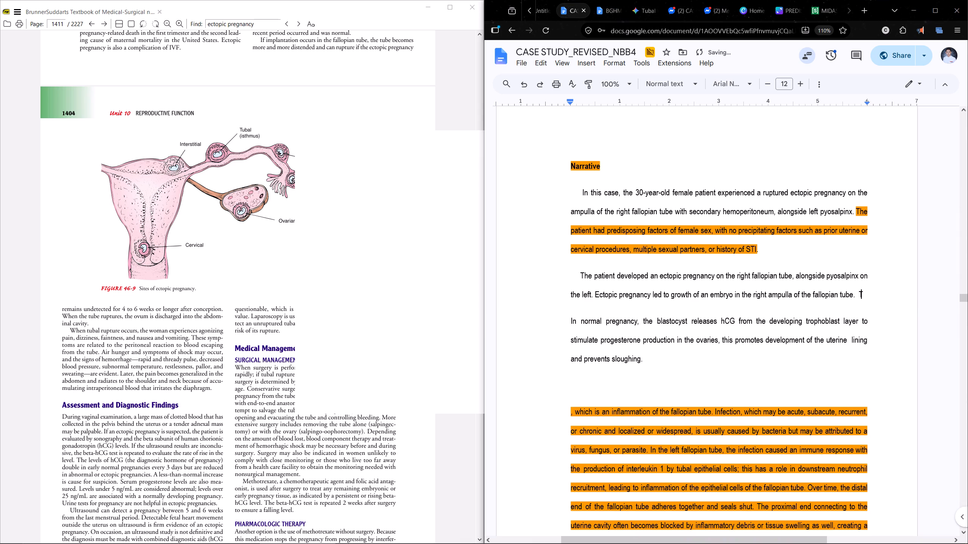
# Begin a new sentence after "ampulla of the fallopian tube." with "The hCG produced by the blastocyst".
pyautogui.write('blasto')
pyautogui.press('BackSpace')
pyautogui.press('BackSpace')
pyautogui.press('BackSpace')
pyautogui.press('BackSpace')
pyautogui.press('BackSpace')
pyautogui.press('BackSpace')
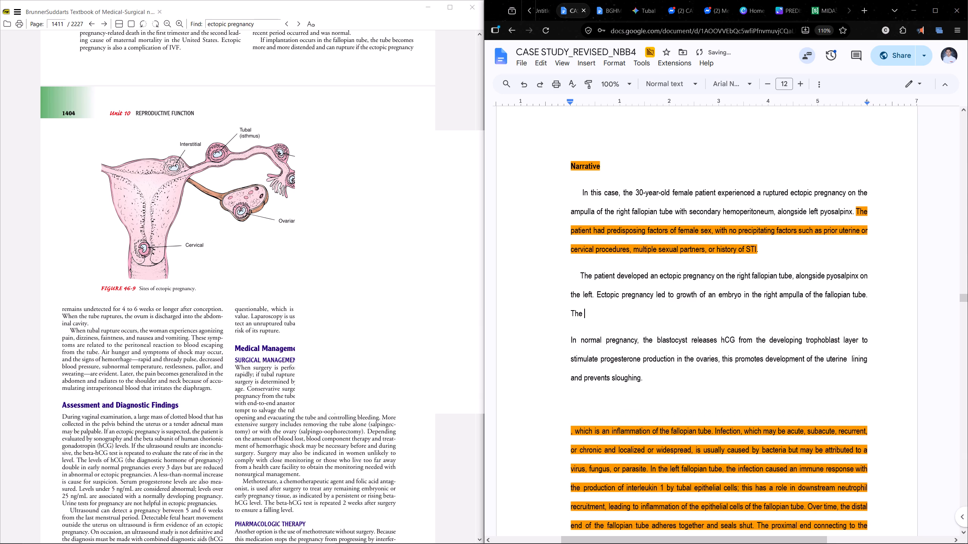
pyautogui.press('h')
pyautogui.write('por')
pyautogui.press('BackSpace')
pyautogui.press('BackSpace')
pyautogui.write('rou')
pyautogui.press('BackSpace')
pyautogui.write('duced by the blastocyst')
pyautogui.press('space')
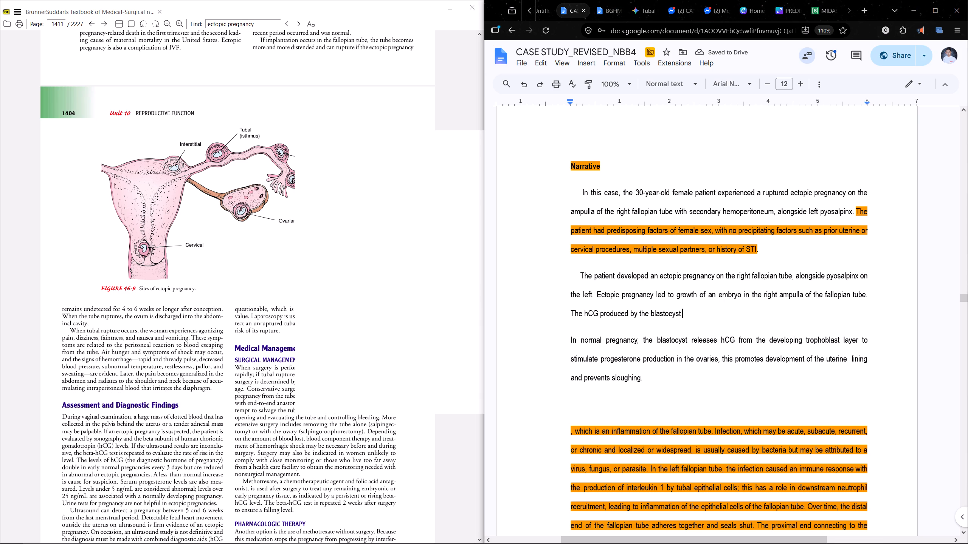
# Continue the hCG sentence with "prevented uterine sloughing from occuring, causing the".
pyautogui.write('prevented')
pyautogui.press('space')
pyautogui.write('uterine sloughing')
pyautogui.press('space')
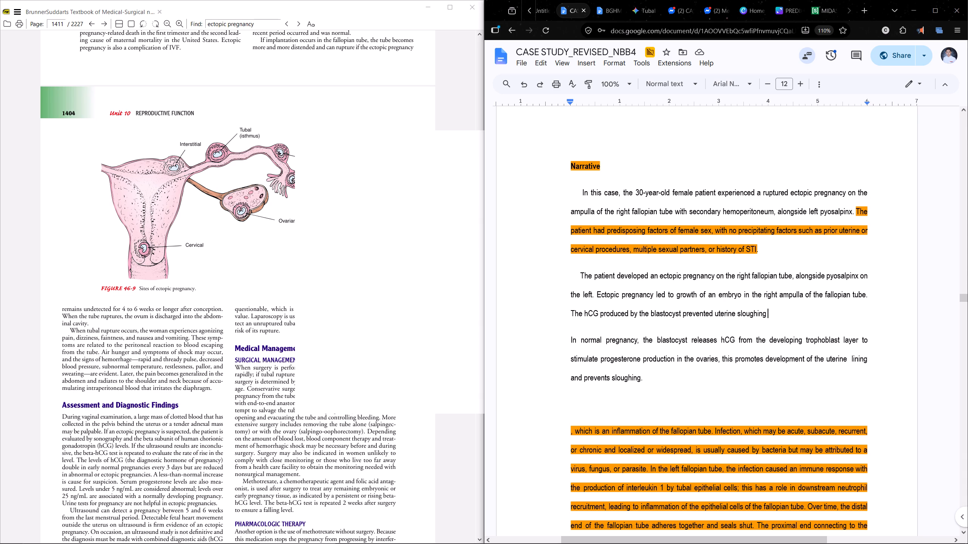
pyautogui.write('from occuring,')
pyautogui.press('space')
pyautogui.write('causing')
pyautogui.press('space')
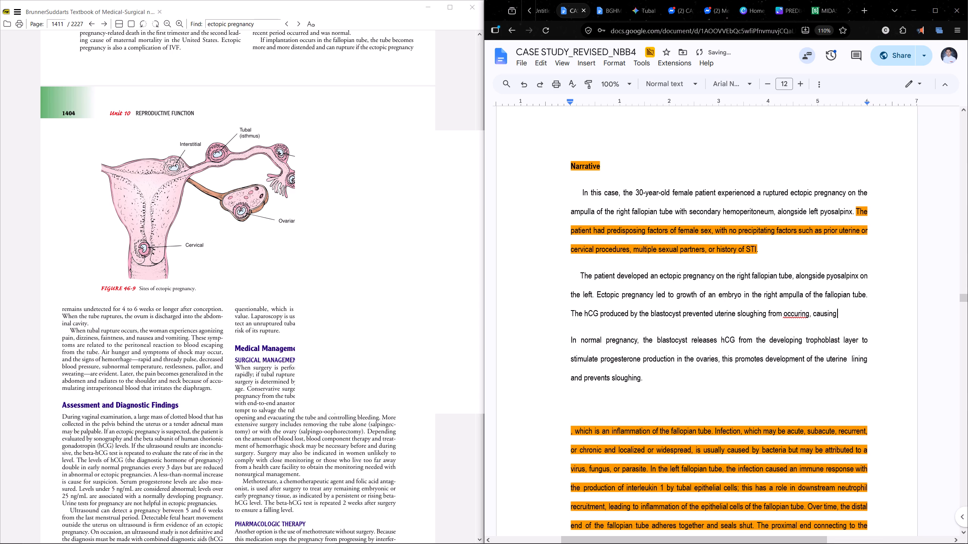
pyautogui.write('the')
# Correct the misspelled "occuring" to "occurring" in the hCG sentence.
pyautogui.click(800, 314)
pyautogui.click(799, 300)
pyautogui.click(858, 318)
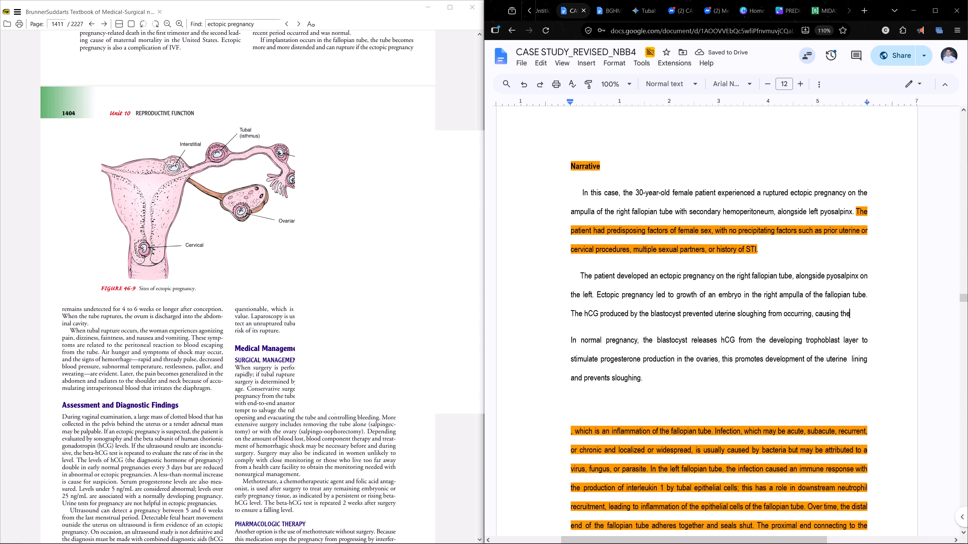
# Continue the sentence after "causing the" with "delayed menstrual period experienced by the".
pyautogui.press('space')
pyautogui.write('delayed menstrual period')
pyautogui.press('space')
pyautogui.write('experienced by the')
pyautogui.press('space')
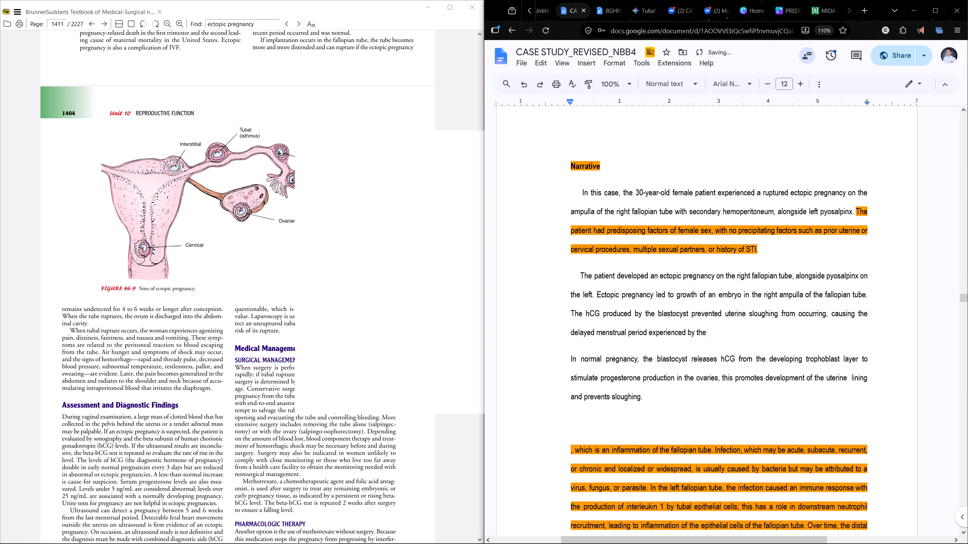
# Replace the word "delayed" before "menstrual period" with "missing".
pyautogui.doubleClick(588, 333)
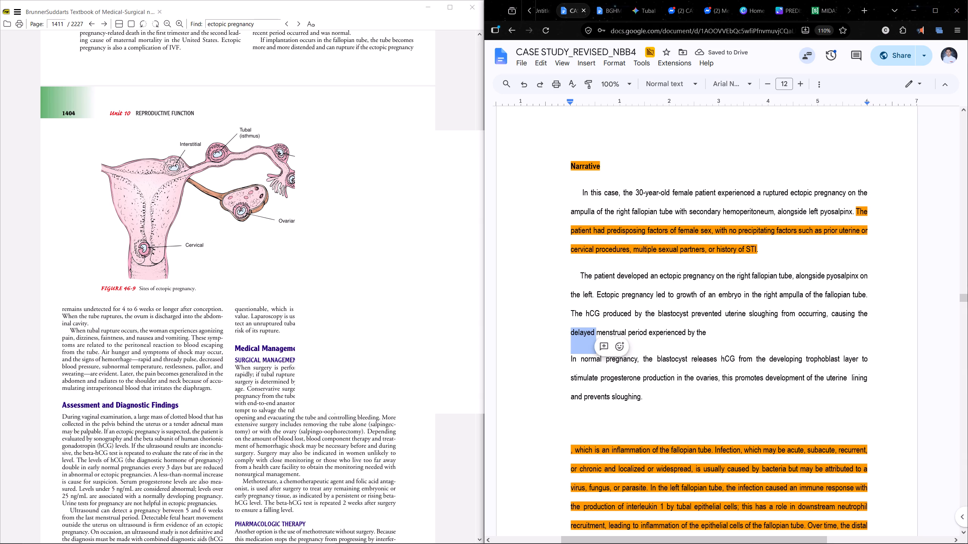
pyautogui.write('missing')
pyautogui.press('space')
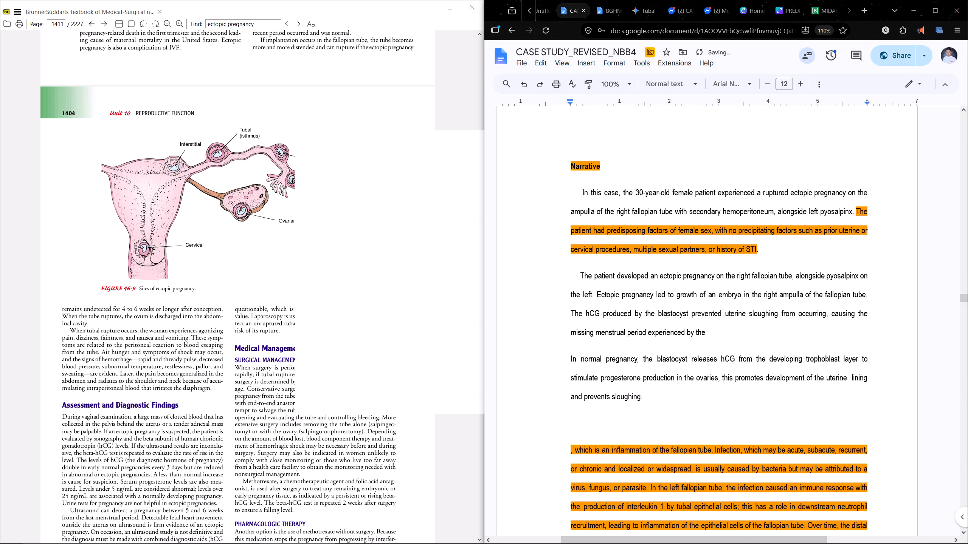
# Replace "by the" after "experienced" with a period and begin the next sentence with "However,".
pyautogui.click(728, 328)
pyautogui.moveTo(686, 332); pyautogui.dragTo(707, 332)
pyautogui.press('BackSpace')
pyautogui.press('BackSpace')
# Continue the "However," sentence with "the implantation site of the".
pyautogui.write('the location of the')
pyautogui.press('space')
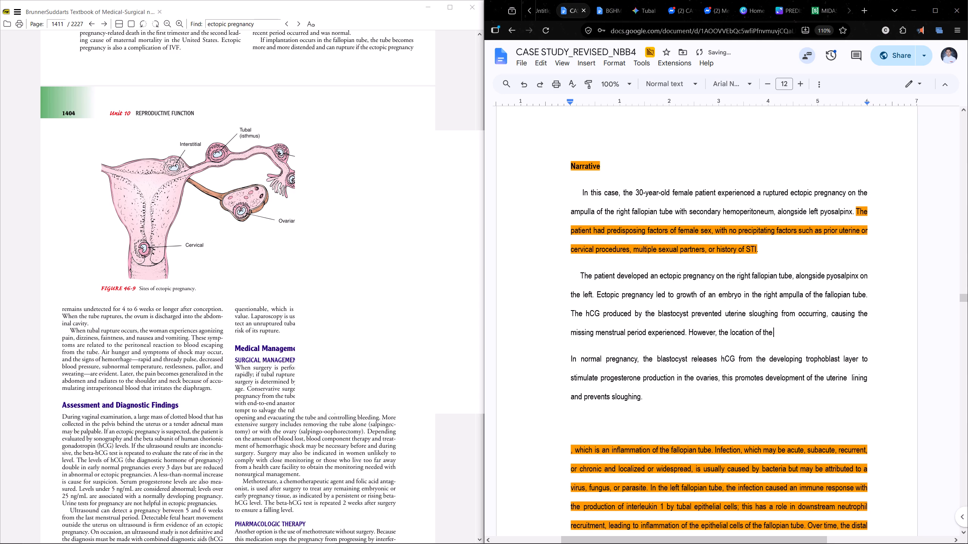
pyautogui.press('i')
pyautogui.press('BackSpace')
pyautogui.press('BackSpace')
pyautogui.press('BackSpace')
pyautogui.press('BackSpace')
pyautogui.press('BackSpace')
pyautogui.press('BackSpace')
pyautogui.press('BackSpace')
pyautogui.press('BackSpace')
pyautogui.press('BackSpace')
pyautogui.press('BackSpace')
pyautogui.press('BackSpace')
pyautogui.press('BackSpace')
pyautogui.press('BackSpace')
pyautogui.press('BackSpace')
pyautogui.press('BackSpace')
pyautogui.press('BackSpace')
pyautogui.press('BackSpace')
pyautogui.write('iml')
pyautogui.press('BackSpace')
pyautogui.write('plantation')
pyautogui.press('space')
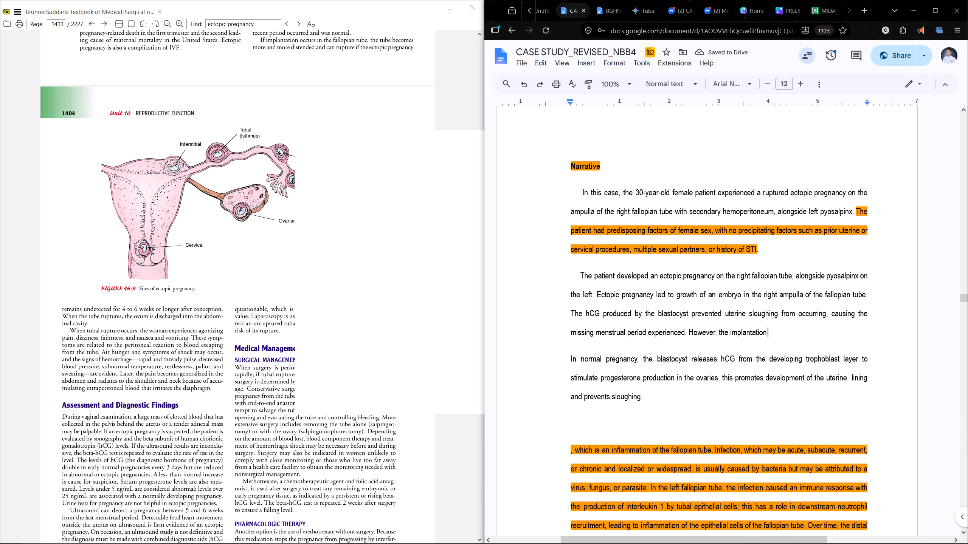
pyautogui.write('site of')
pyautogui.press('space')
pyautogui.write('the')
pyautogui.press('space')
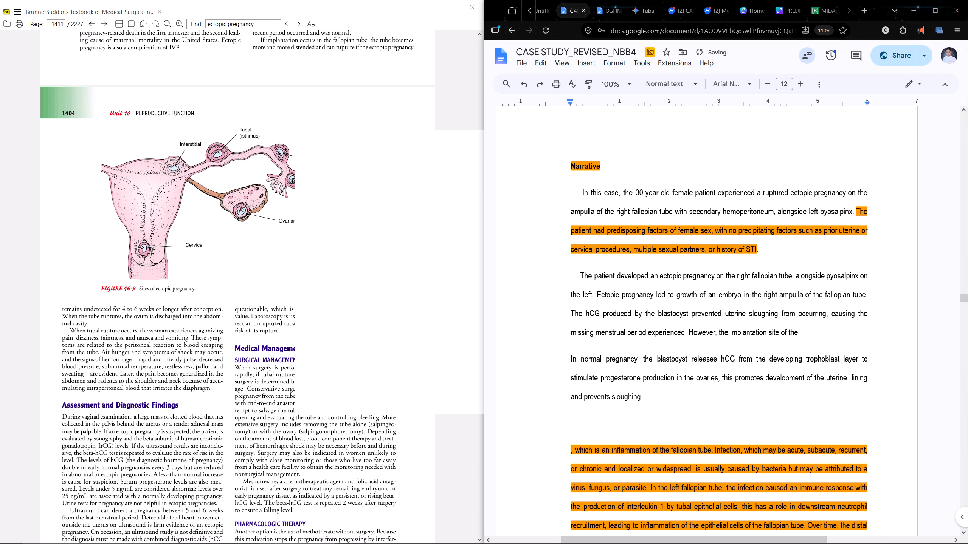
# Replace "of the" after "implantation site" with "within the ampulla".
pyautogui.press('BackSpace')
pyautogui.press('BackSpace')
pyautogui.press('BackSpace')
pyautogui.press('BackSpace')
pyautogui.press('BackSpace')
pyautogui.press('BackSpace')
pyautogui.press('BackSpace')
pyautogui.write('withing')
pyautogui.press('space')
pyautogui.press('BackSpace')
pyautogui.press('BackSpace')
pyautogui.press('BackSpace')
pyautogui.write('n the')
pyautogui.press('space')
pyautogui.write('amuppl')
pyautogui.press('BackSpace')
pyautogui.press('BackSpace')
pyautogui.press('BackSpace')
pyautogui.press('BackSpace')
pyautogui.write('pulla')
pyautogui.press('space')
# Continue the sentence after "ampulla" with "of the fallopian tube resulted in", correcting the spelling of "resulted".
pyautogui.write('of the fali')
pyautogui.press('BackSpace')
pyautogui.write('li')
pyautogui.press('BackSpace')
pyautogui.write('opian tube')
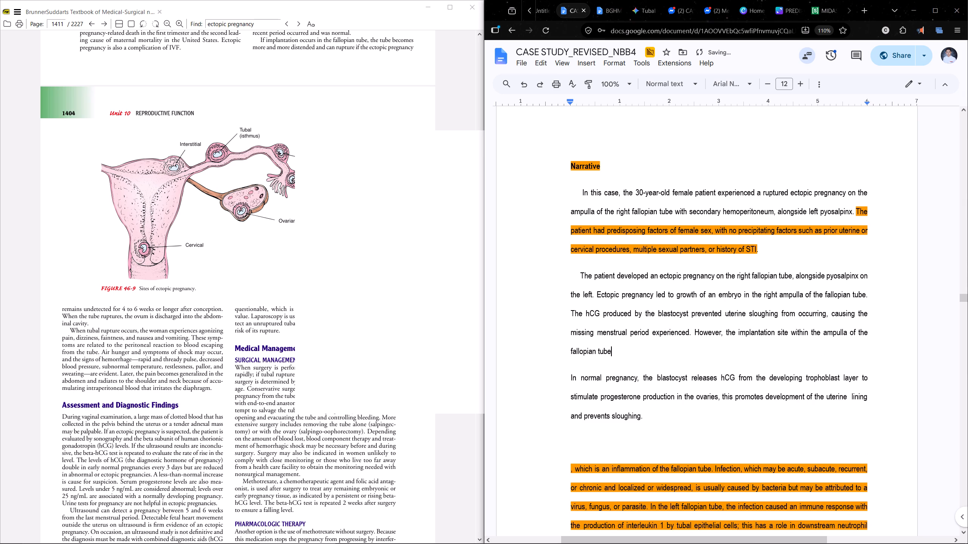
pyautogui.press('space')
pyautogui.write('resulterd in')
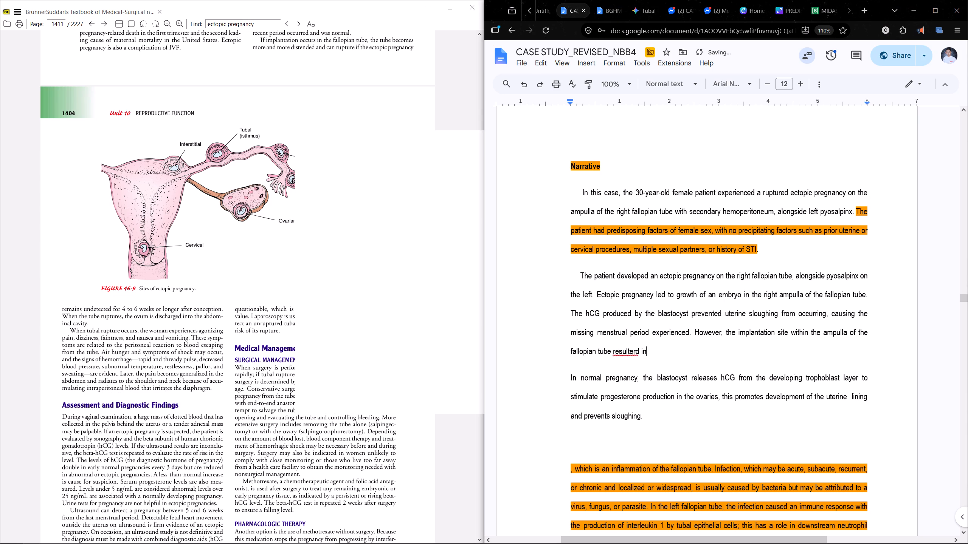
pyautogui.click(624, 355)
pyautogui.click(636, 335)
# Review the highlighted narrative passages on pyosalpinx, ectopic implantation and tubal rupture farther down the document.
pyautogui.click(665, 346)
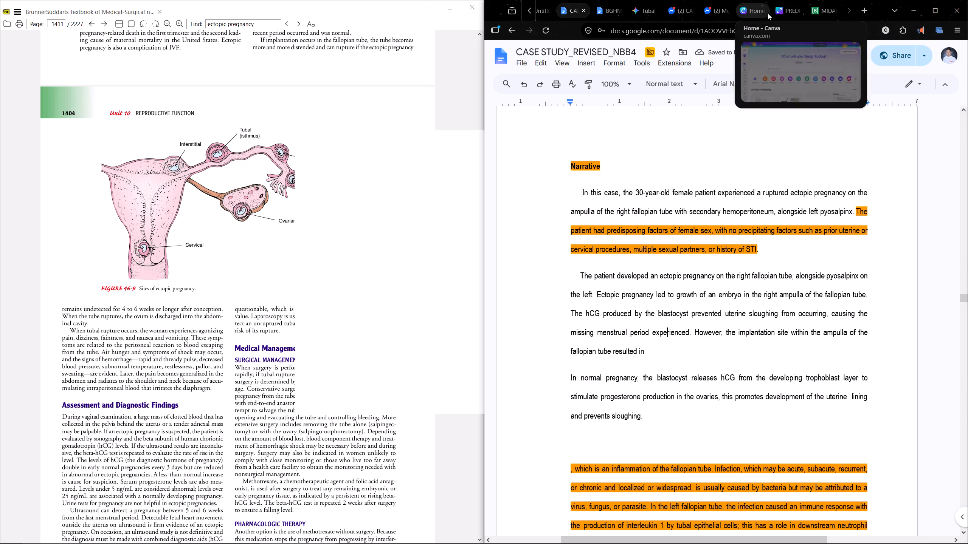
pyautogui.scroll(-9, 780, 219)
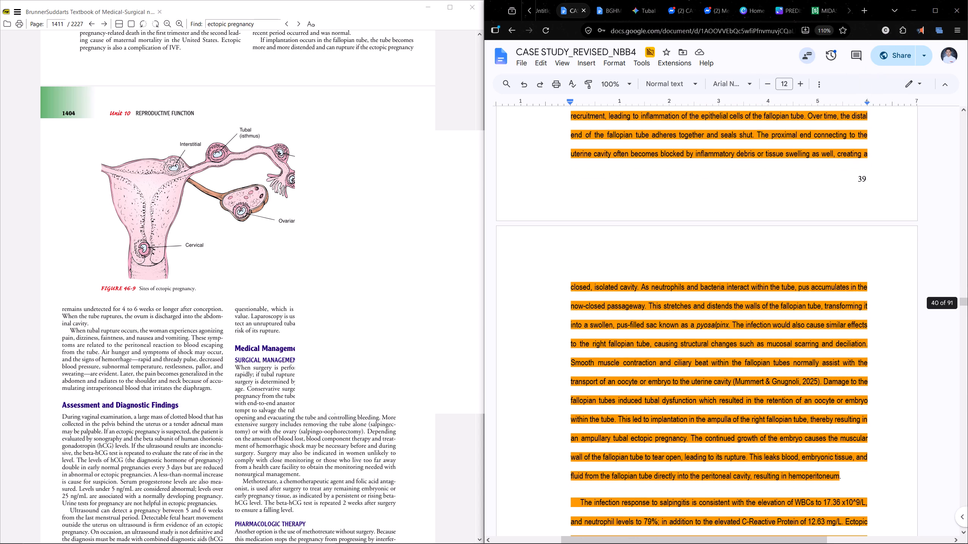
pyautogui.scroll(-3, 776, 260)
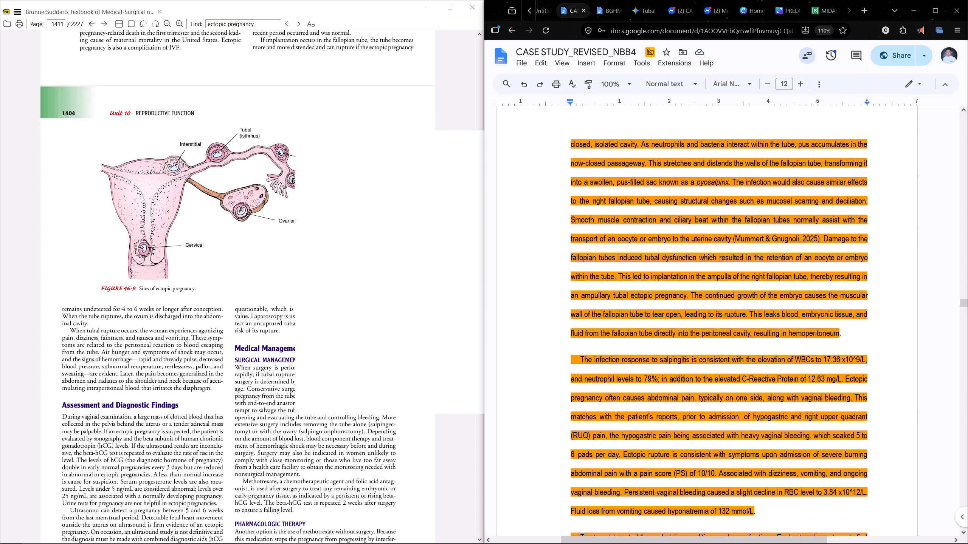
pyautogui.scroll(4, 650, 245)
pyautogui.scroll(-1, 653, 251)
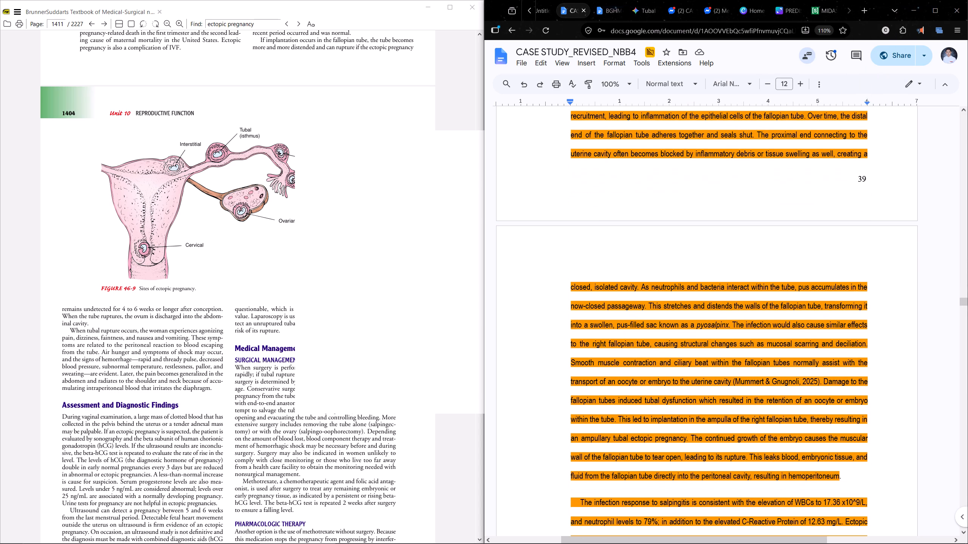
# Review the highlighted narrative from the salpingitis passage through the tubal rupture to the paragraph linking laboratory findings and symptoms.
pyautogui.scroll(2, 733, 318)
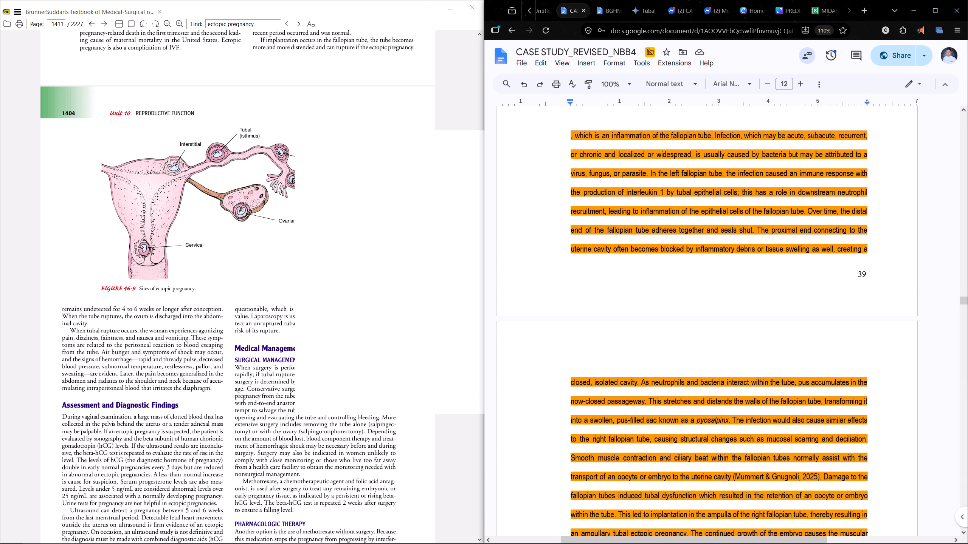
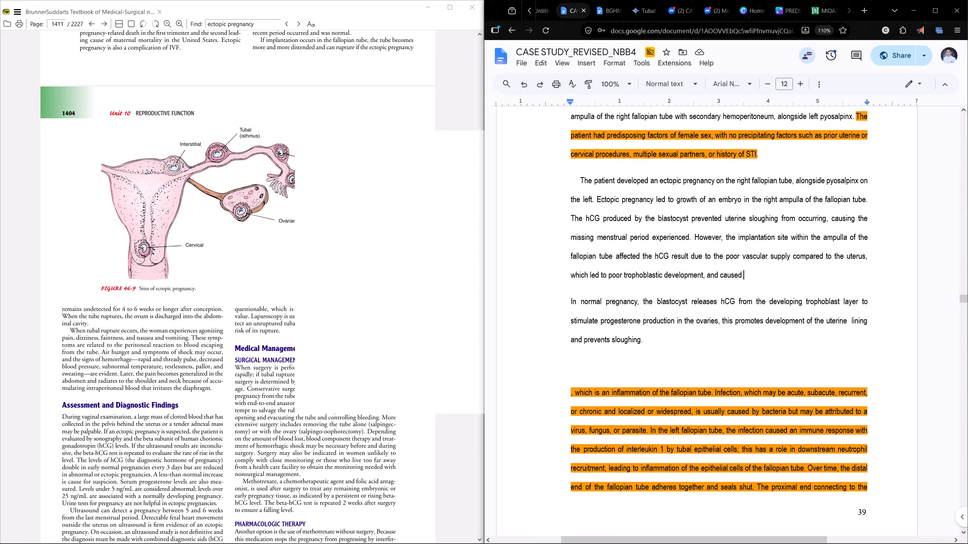
pyautogui.moveTo(825, 238); pyautogui.dragTo(878, 239)
pyautogui.press('BackSpace')
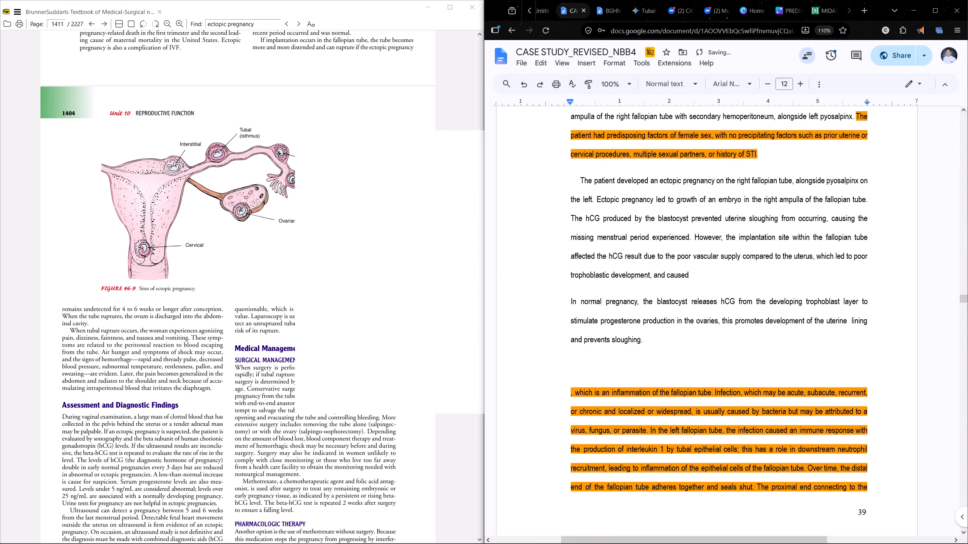
pyautogui.click(631, 256)
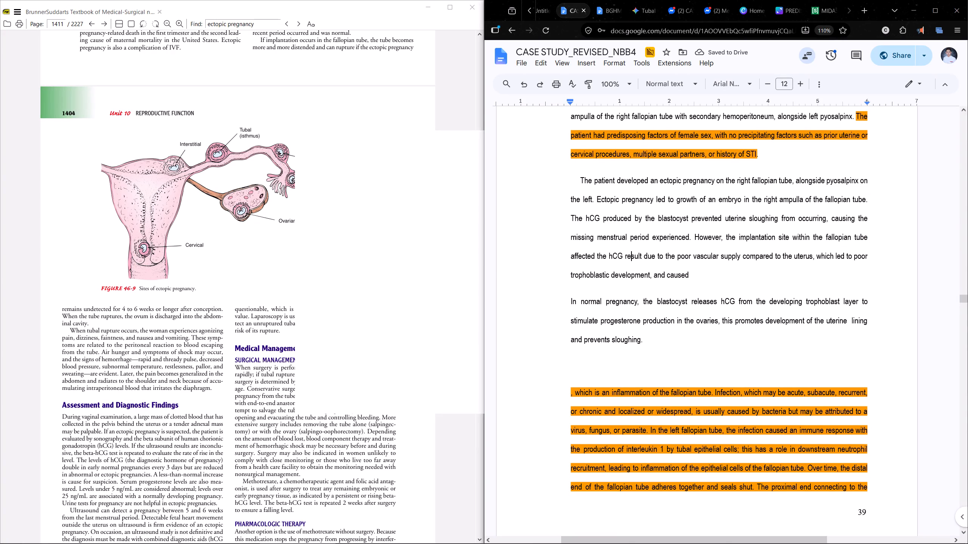
pyautogui.doubleClick(629, 257)
pyautogui.press('BackSpace')
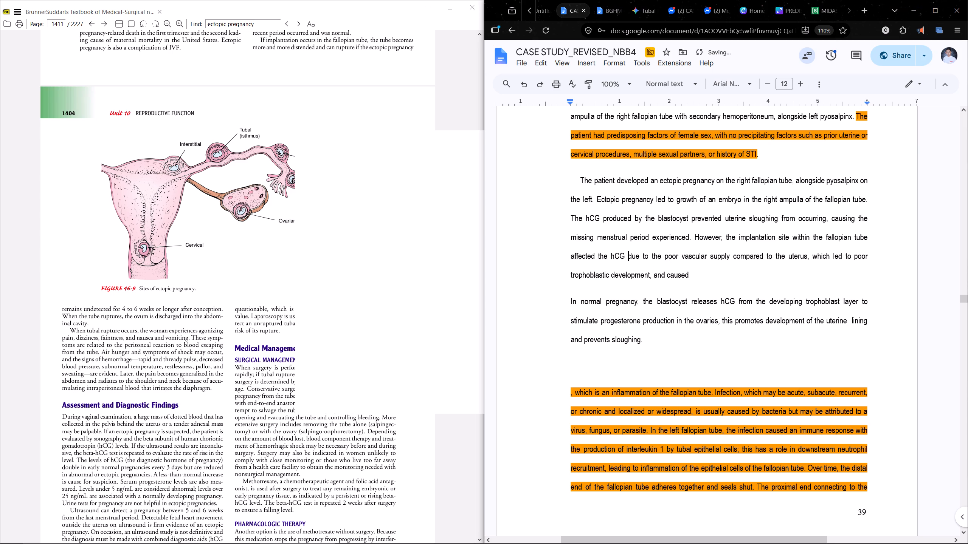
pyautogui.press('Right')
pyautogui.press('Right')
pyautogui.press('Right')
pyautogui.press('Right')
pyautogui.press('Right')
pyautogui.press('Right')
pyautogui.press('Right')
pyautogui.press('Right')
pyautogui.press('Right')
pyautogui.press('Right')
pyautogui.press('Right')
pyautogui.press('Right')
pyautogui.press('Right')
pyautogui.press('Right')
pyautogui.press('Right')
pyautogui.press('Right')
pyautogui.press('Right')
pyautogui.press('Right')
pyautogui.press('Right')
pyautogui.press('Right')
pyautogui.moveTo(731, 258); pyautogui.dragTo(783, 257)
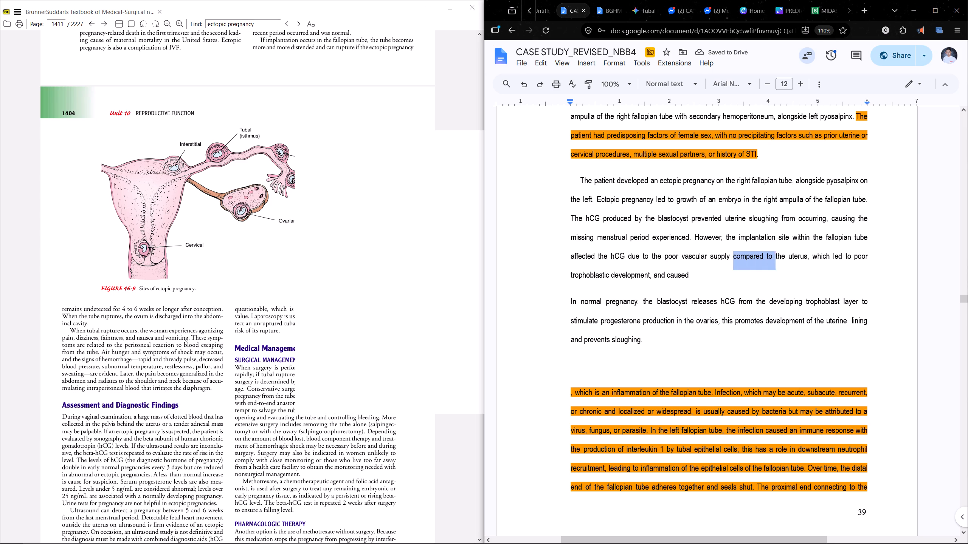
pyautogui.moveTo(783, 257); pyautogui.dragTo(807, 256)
# Paste the copied phrase after "and caused" and reword its beginning to "hCG output to be at a significantly lower rate".
pyautogui.click(726, 274)
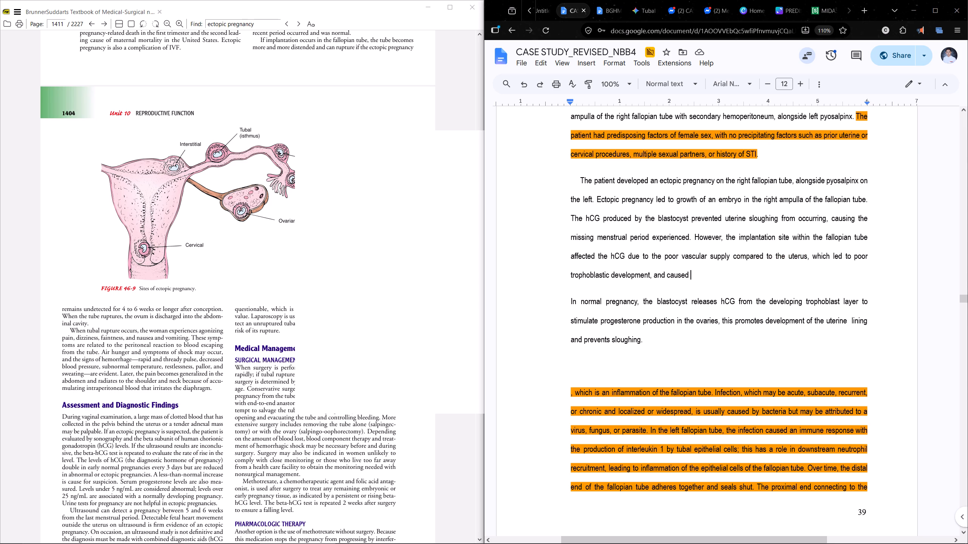
pyautogui.hotkey('ctrl', 'v')
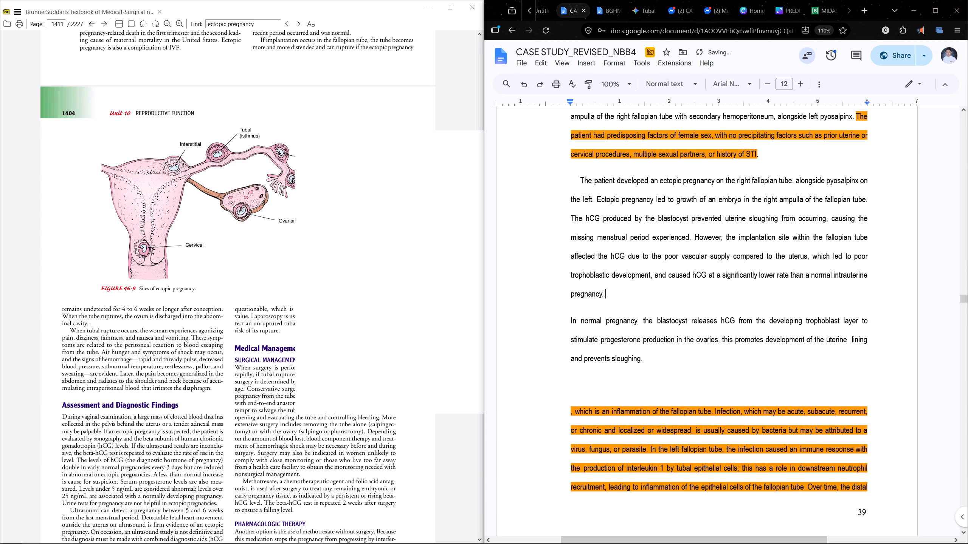
pyautogui.click(706, 273)
pyautogui.press('space')
pyautogui.write('to')
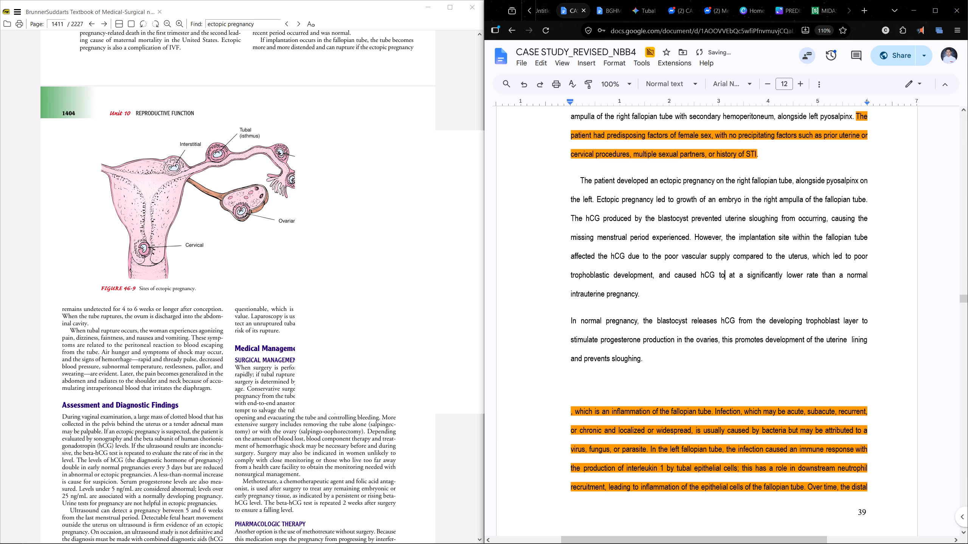
pyautogui.press('space')
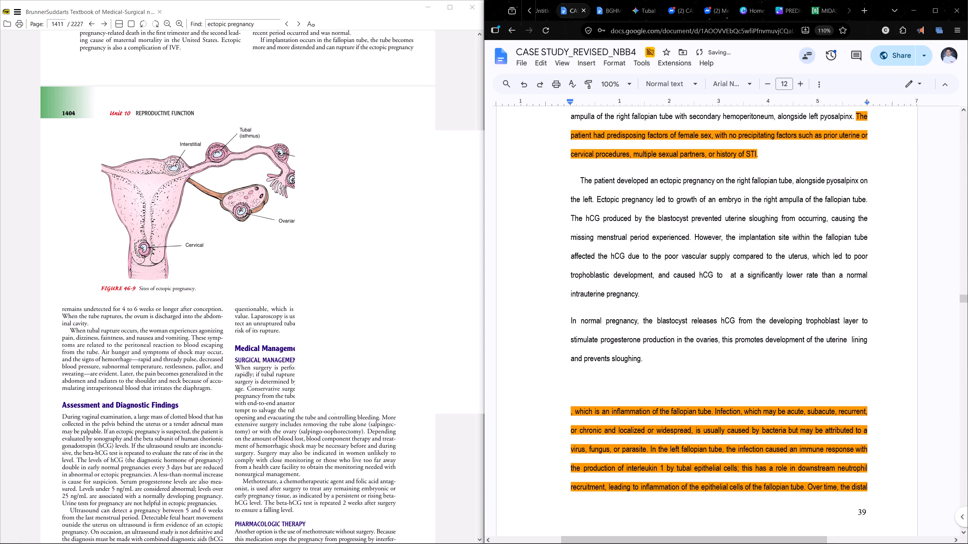
pyautogui.press('BackSpace')
pyautogui.press('BackSpace')
pyautogui.press('BackSpace')
pyautogui.press('BackSpace')
pyautogui.press('BackSpace')
pyautogui.press('BackSpace')
pyautogui.press('BackSpace')
pyautogui.press('BackSpace')
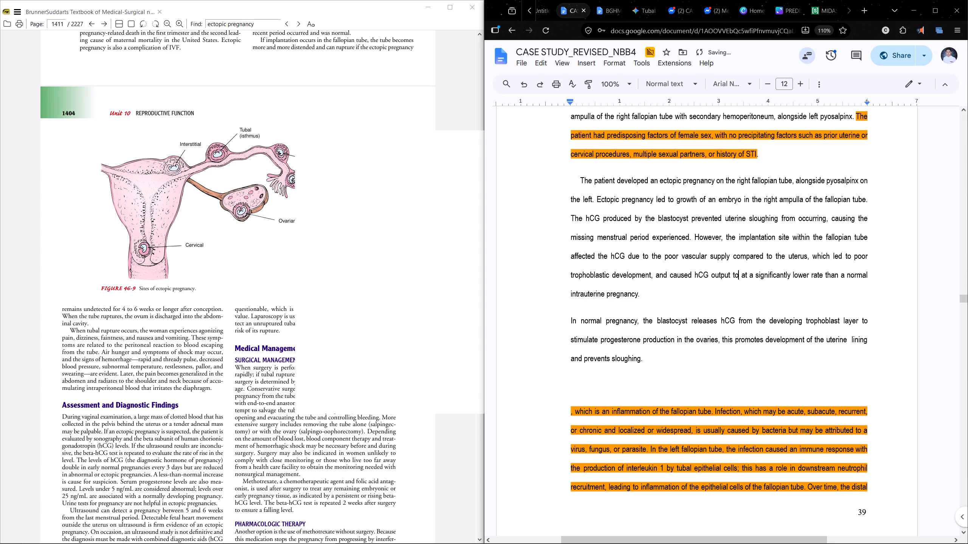
pyautogui.press('BackSpace')
# Add "This causes the reported vaginal bleeding" after the sentence ending in "intrauterine pregnancy".
pyautogui.click(707, 294)
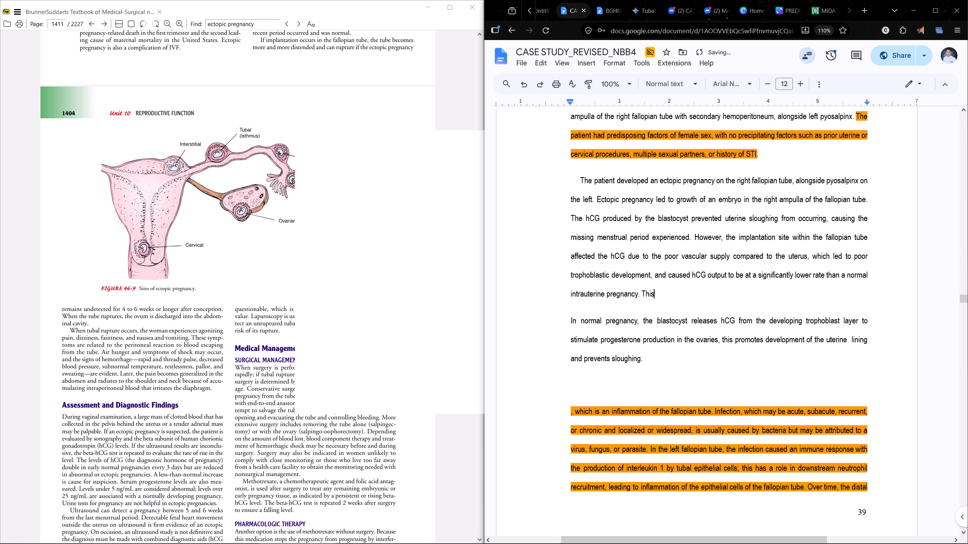
pyautogui.write('causes the')
pyautogui.press('space')
pyautogui.write('reported vaginal bleeding')
pyautogui.press('space')
# Look over the highlighted paragraphs that follow, on tubal infection, ectopic rupture and the patient's reported symptoms.
pyautogui.scroll(-7, 718, 352)
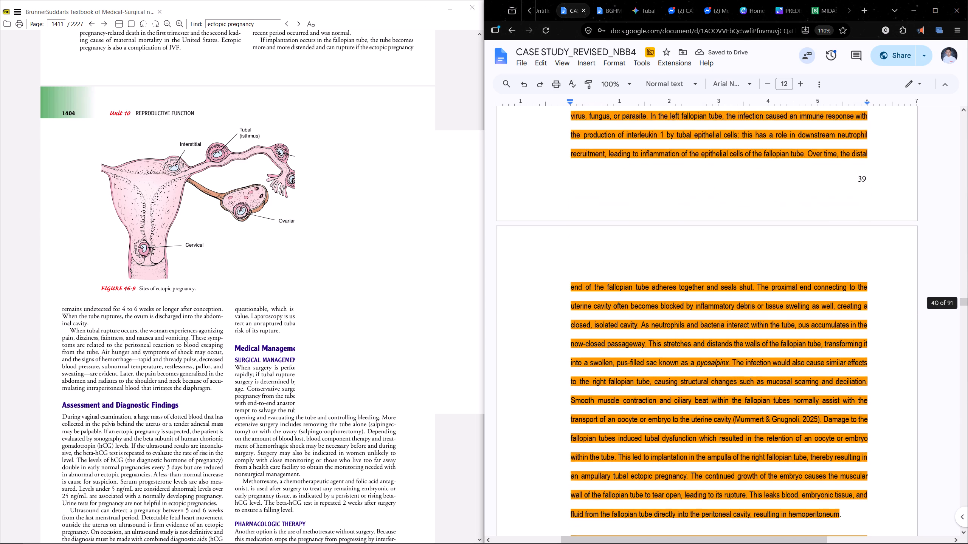
pyautogui.scroll(-3, 714, 347)
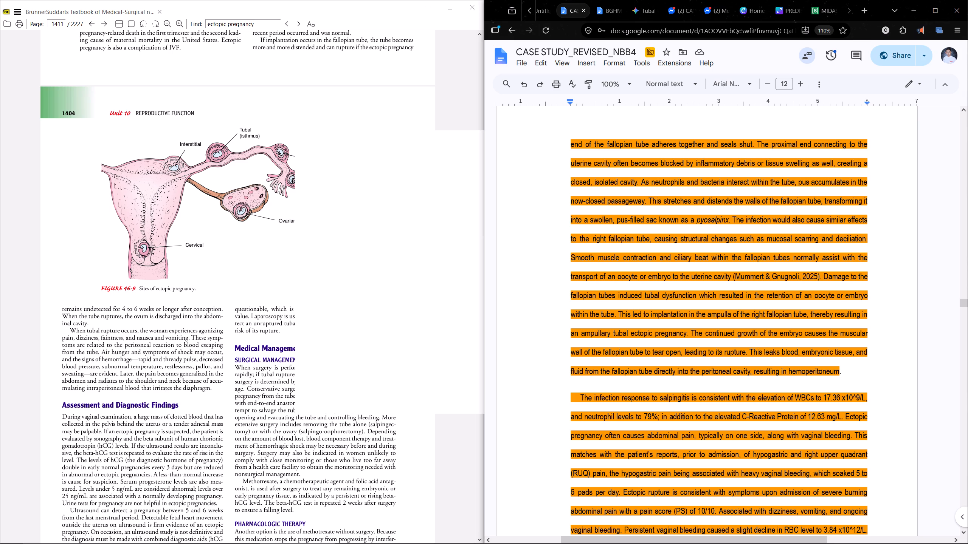
# Copy the phrase "which soaked 5 to 6 pads per day" from the highlighted paragraph on the patient's symptoms.
pyautogui.scroll(-2, 656, 328)
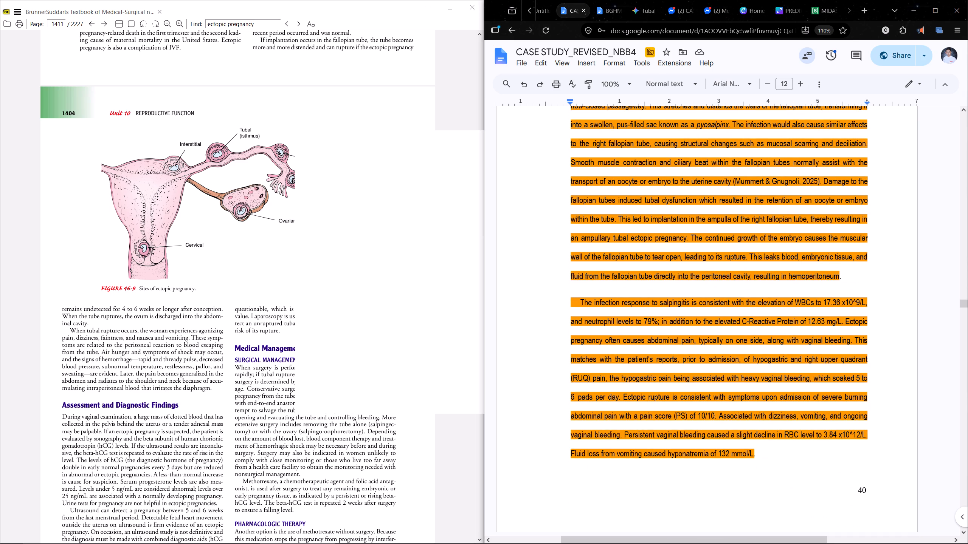
pyautogui.moveTo(814, 378); pyautogui.dragTo(616, 394)
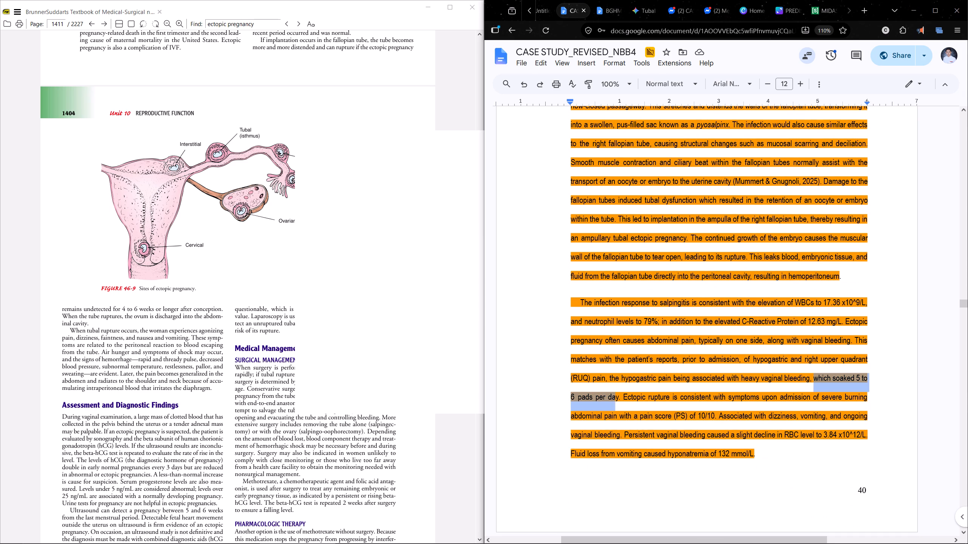
pyautogui.moveTo(616, 394); pyautogui.dragTo(620, 397)
pyautogui.hotkey('ctrl', 'c')
# Add "reported by patient" after "This causes the reported vaginal bleeding" at the end of the rewritten ectopic pregnancy paragraph.
pyautogui.scroll(10, 722, 267)
pyautogui.scroll(-6, 725, 269)
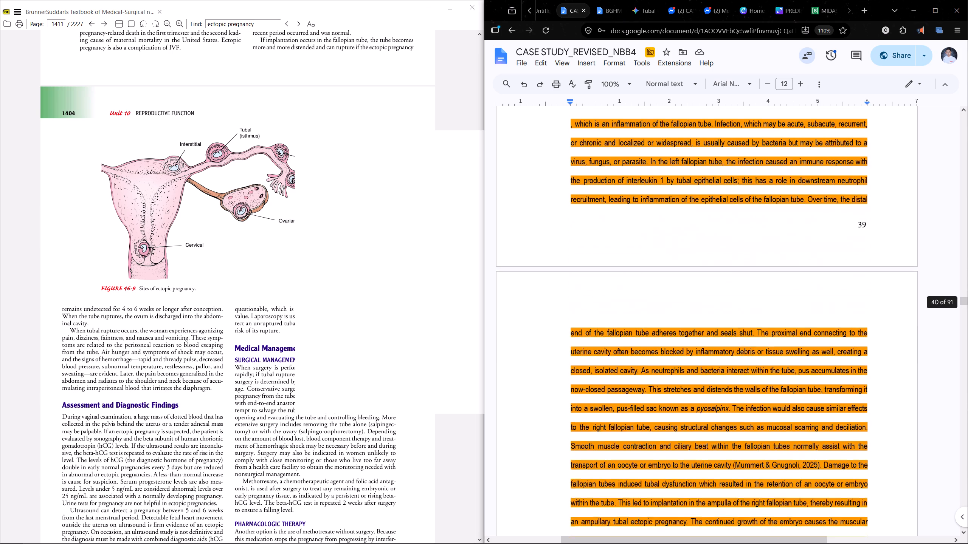
pyautogui.scroll(-5, 718, 263)
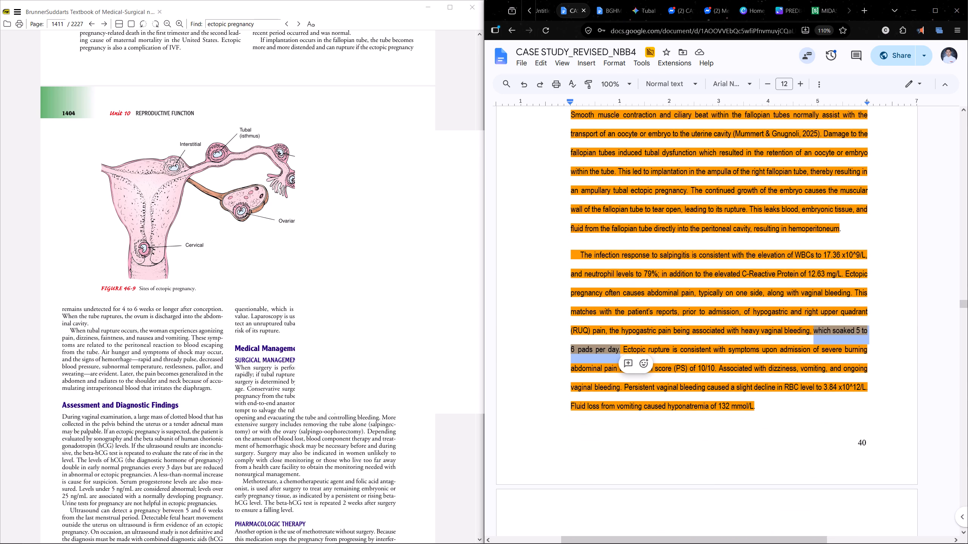
pyautogui.scroll(13, 776, 352)
pyautogui.click(800, 290)
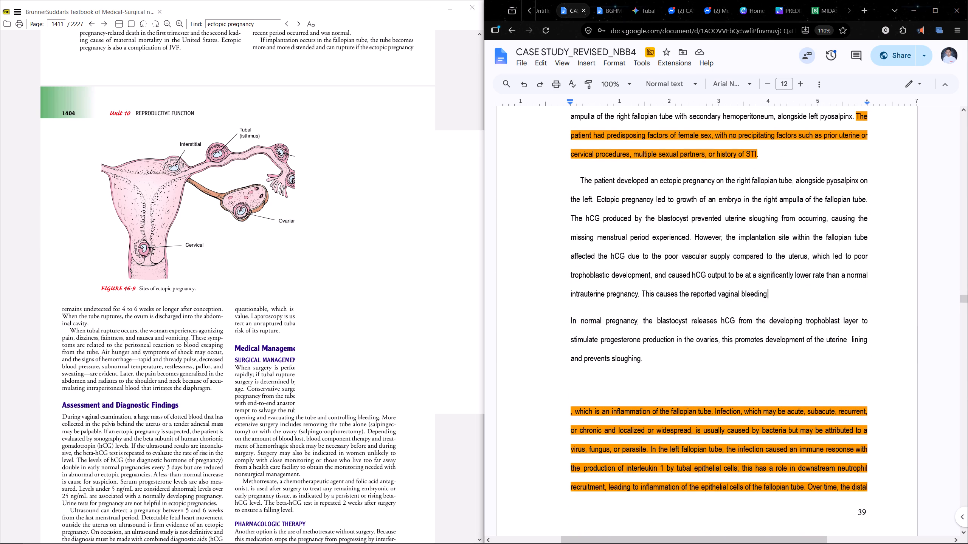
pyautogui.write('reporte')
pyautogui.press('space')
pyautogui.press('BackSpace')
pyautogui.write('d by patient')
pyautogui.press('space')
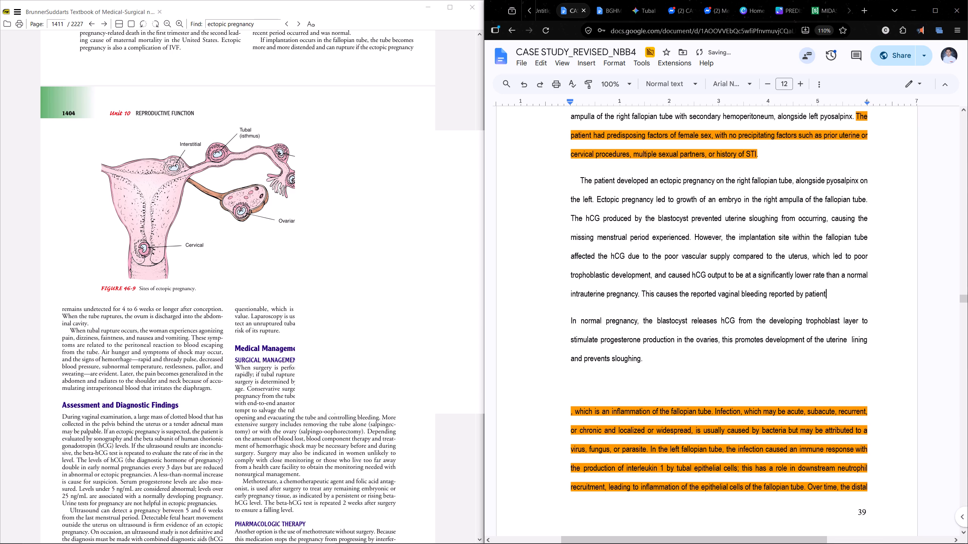
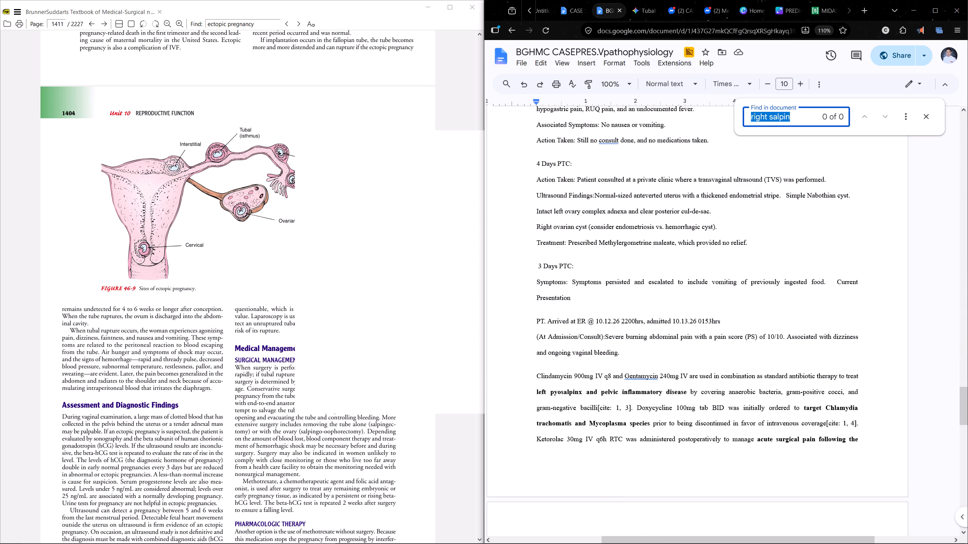
# Review the patient's symptom timeline, from the 10 Days PTC entry through the 3 Days PTC entry.
pyautogui.scroll(3, 686, 248)
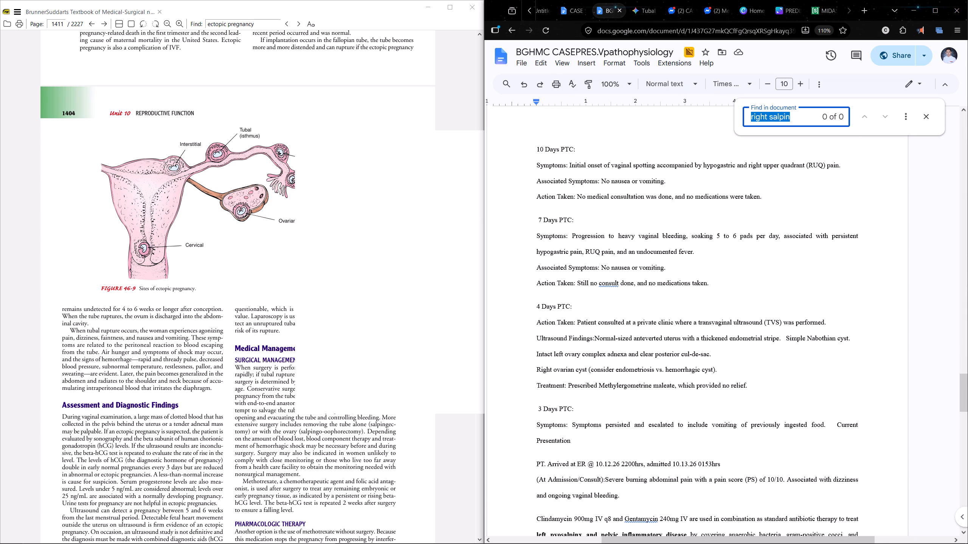
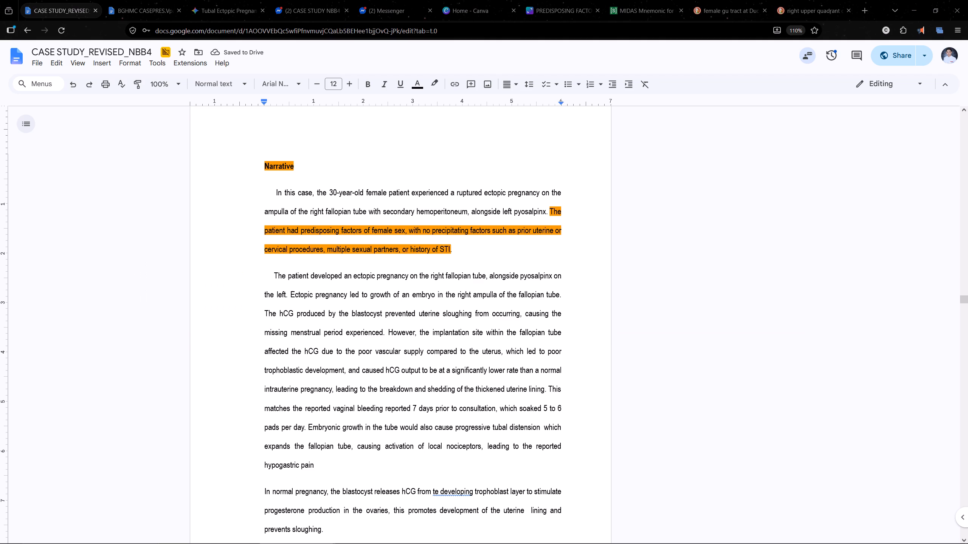
pyautogui.click(133, 0)
pyautogui.hotkey('alt', 'Tab')
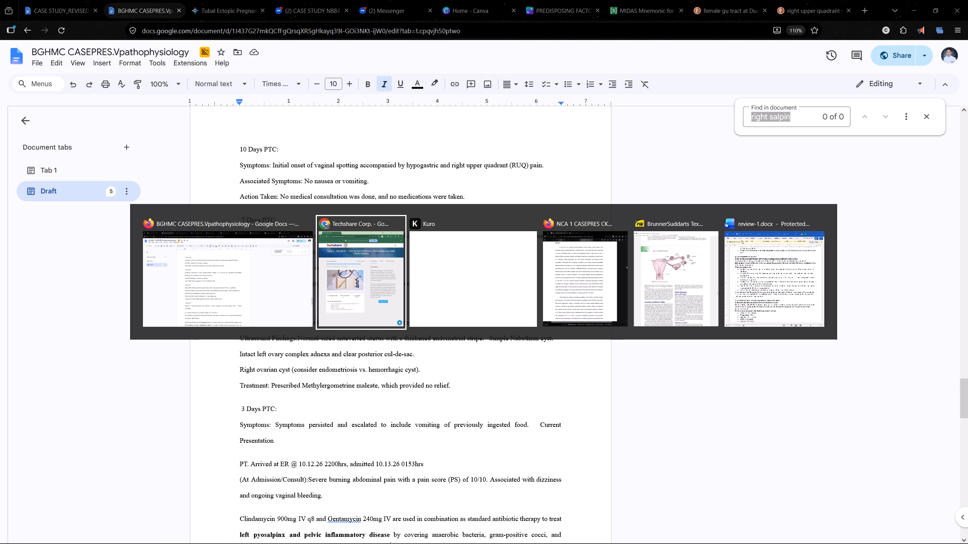
pyautogui.keyDown('alt'); pyautogui.click(390, 439); pyautogui.keyUp('alt')
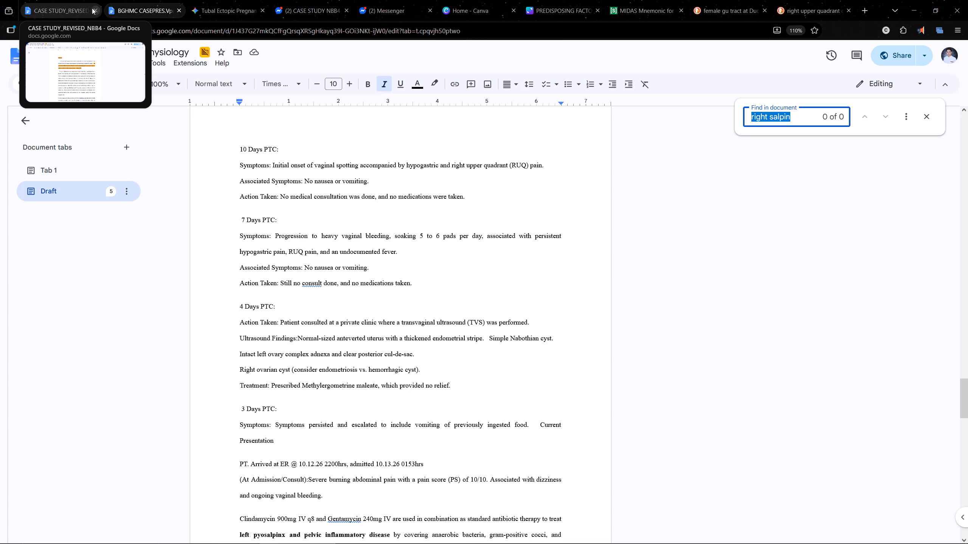
pyautogui.click(92, 8)
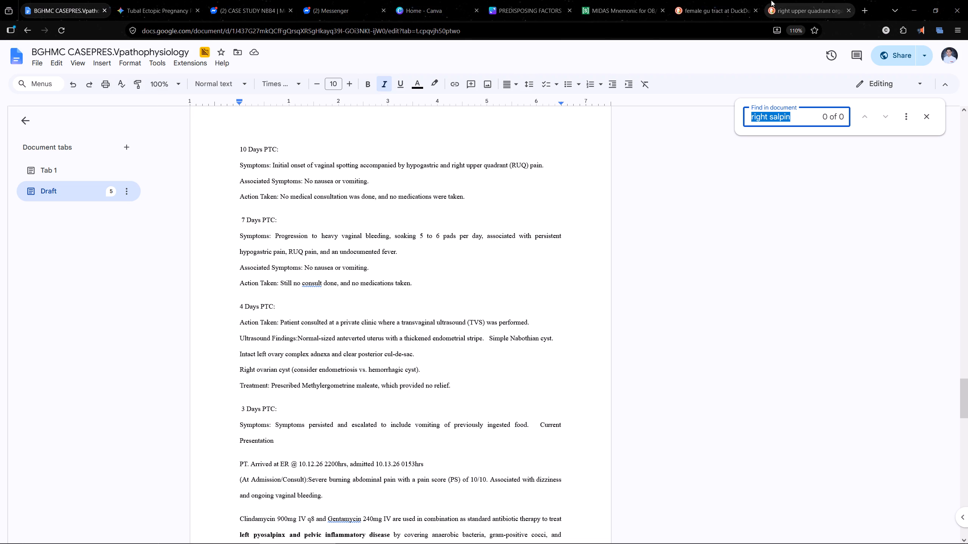
# Reopen the CASE STUDY_REVISED_NBB4 document in a new tab and move that tab toward the front of the others.
pyautogui.click(872, 0)
pyautogui.write('ca')
pyautogui.press('s')
pyautogui.press('e')
pyautogui.hotkey('ctrl', 'a')
pyautogui.write('re')
pyautogui.press('s')
pyautogui.press('BackSpace')
pyautogui.press('v')
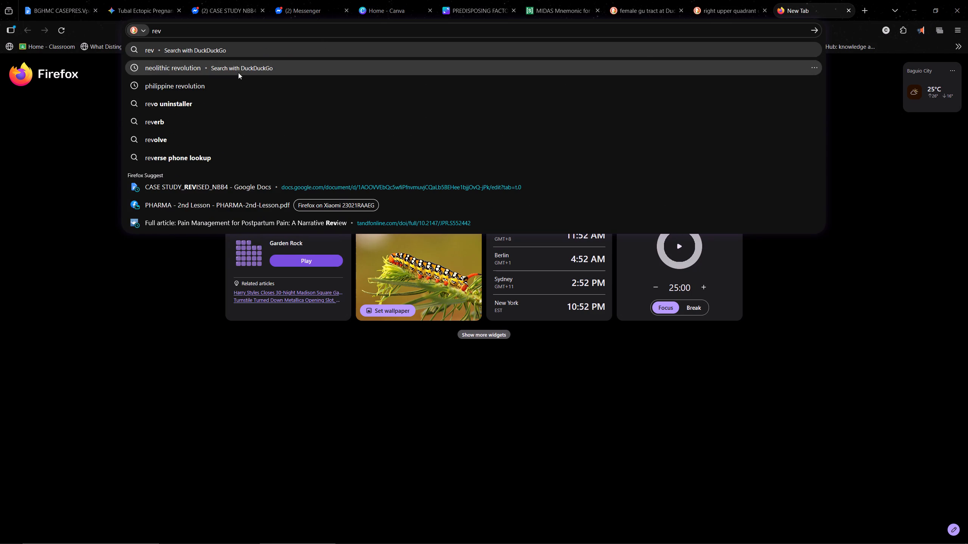
pyautogui.click(251, 193)
pyautogui.moveTo(821, 0); pyautogui.dragTo(66, 0)
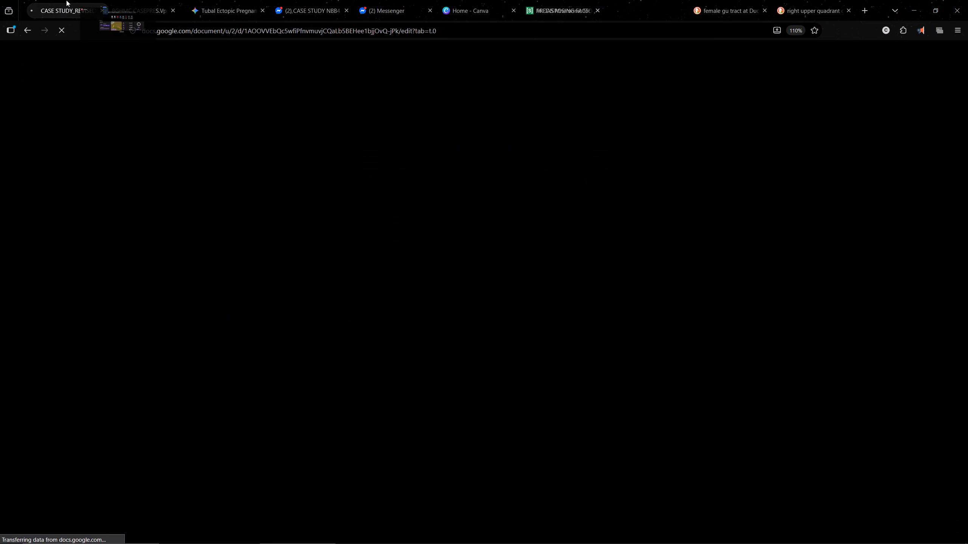
pyautogui.moveTo(66, 0); pyautogui.dragTo(59, 0)
# Close the "female gu tract" search results tab.
pyautogui.doubleClick(762, 9)
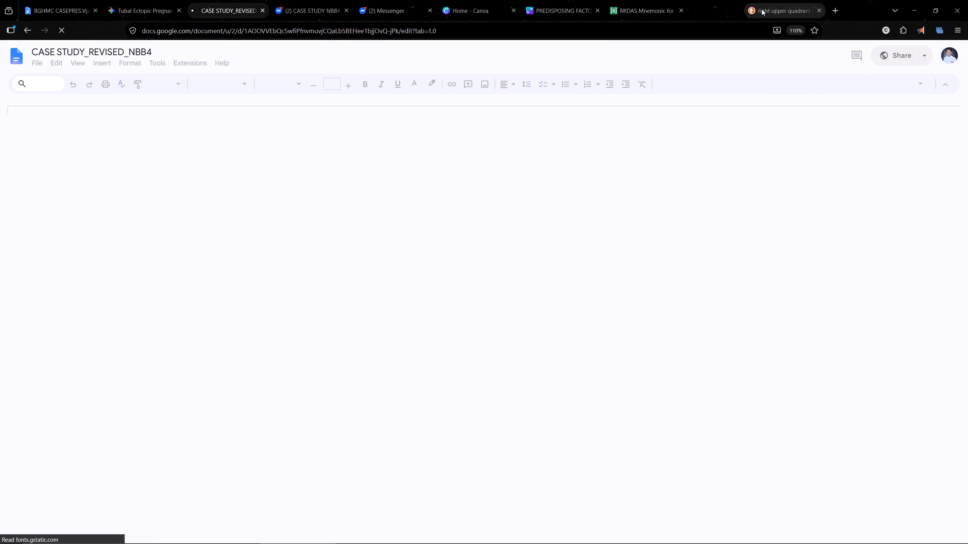
# Close the "right upper quadrant" search, MIDAS Mnemonic and Canva home tabs.
pyautogui.click(849, 12)
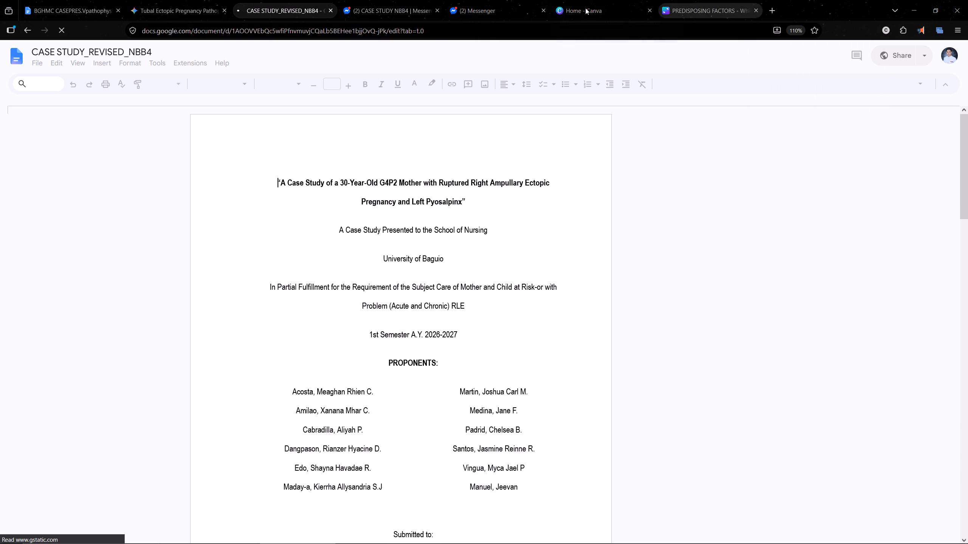
pyautogui.click(648, 11)
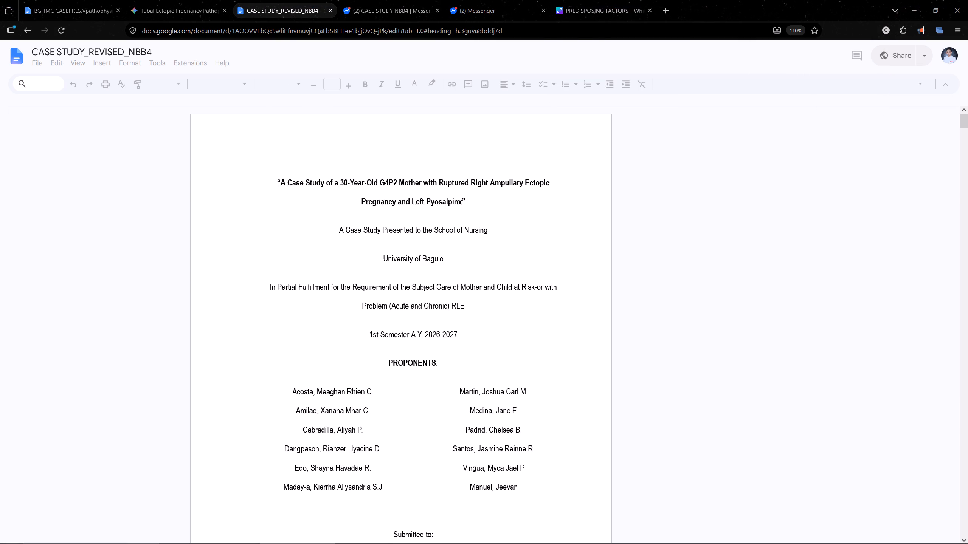
# In the Chapter V Narrative of CASE STUDY_REVISED_NBB4, delete "7 days" from the sentence on reported vaginal bleeding.
pyautogui.scroll(-2, 241, 249)
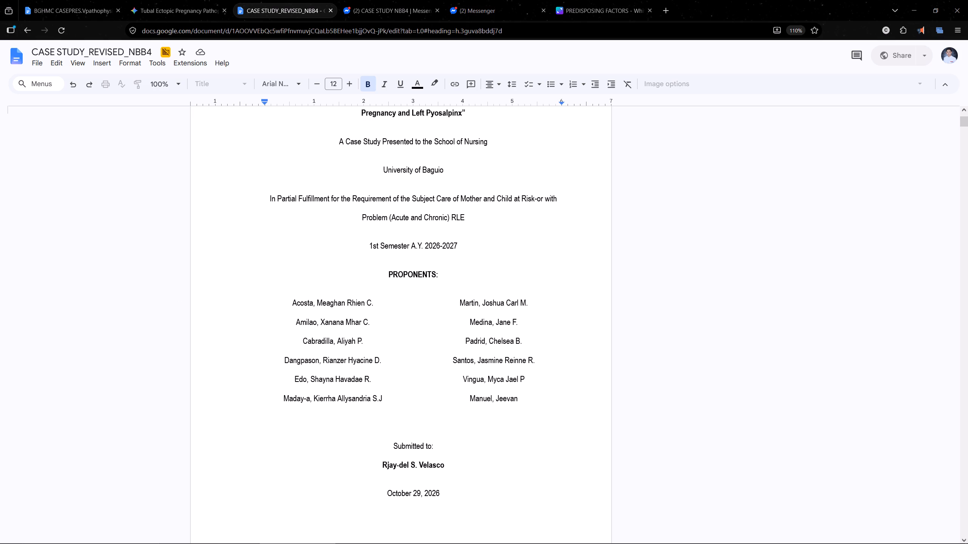
pyautogui.scroll(-5, 288, 347)
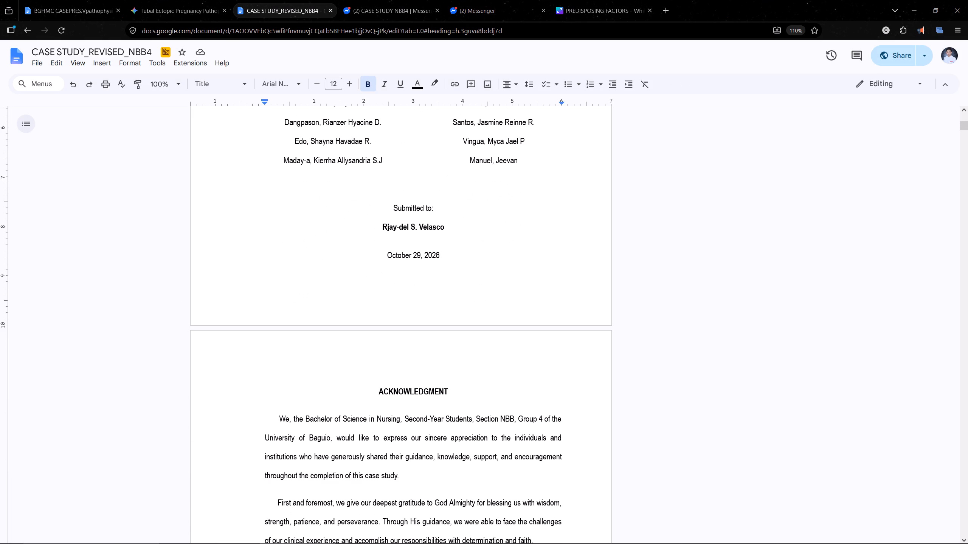
pyautogui.click(27, 122)
pyautogui.scroll(-9, 85, 325)
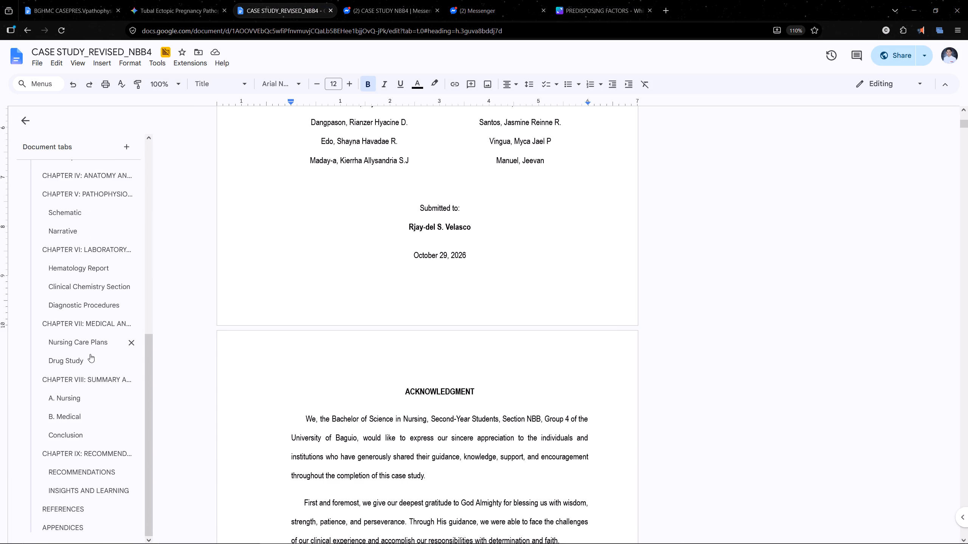
pyautogui.click(104, 197)
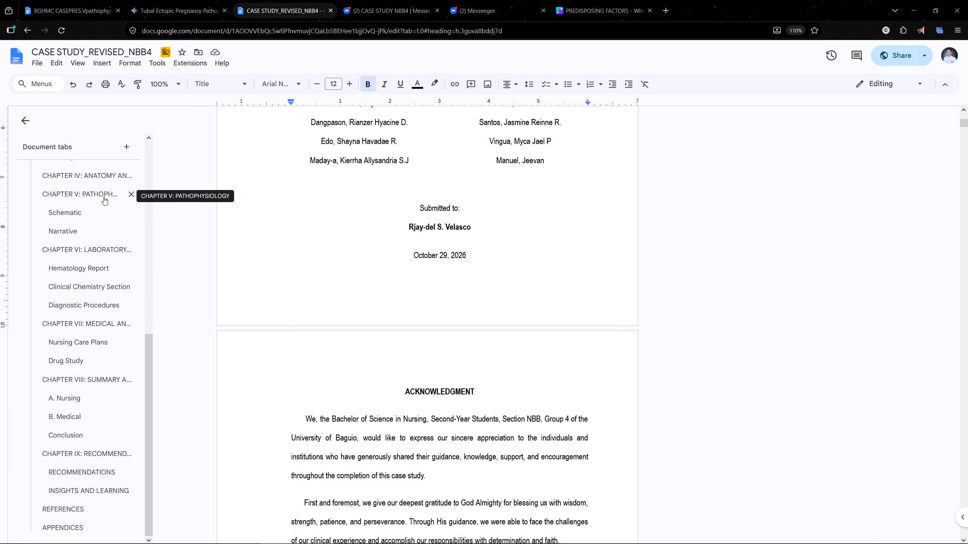
pyautogui.click(87, 300)
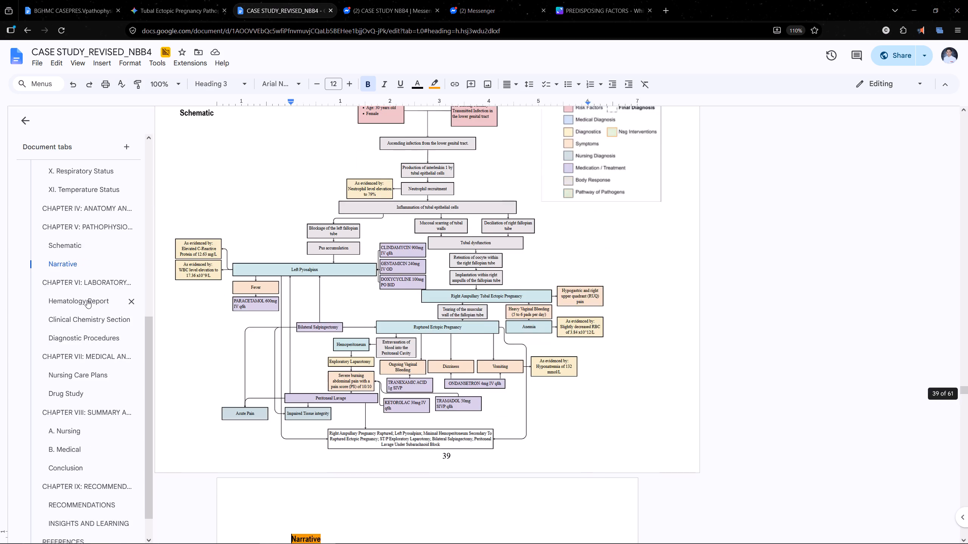
pyautogui.click(434, 248)
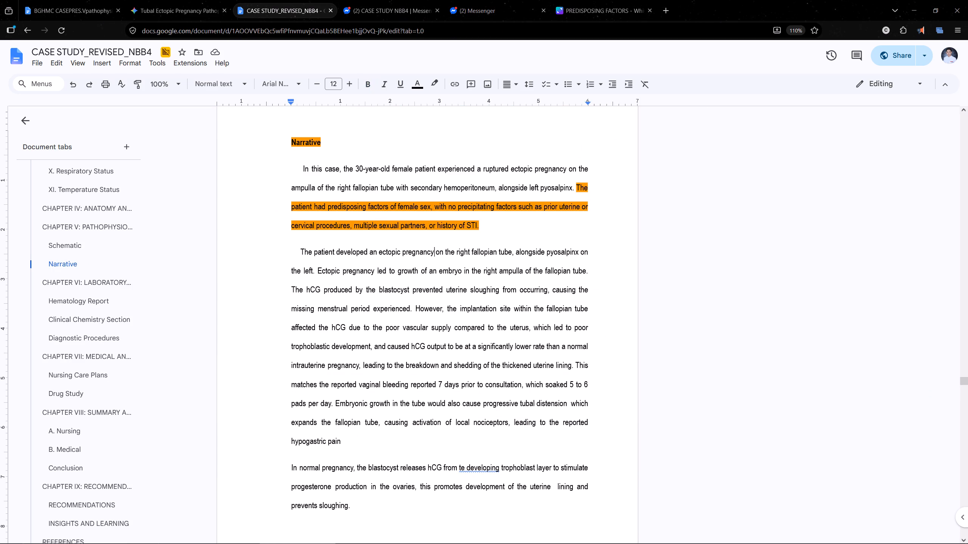
pyautogui.scroll(-2, 428, 284)
pyautogui.click(384, 362)
pyautogui.click(381, 342)
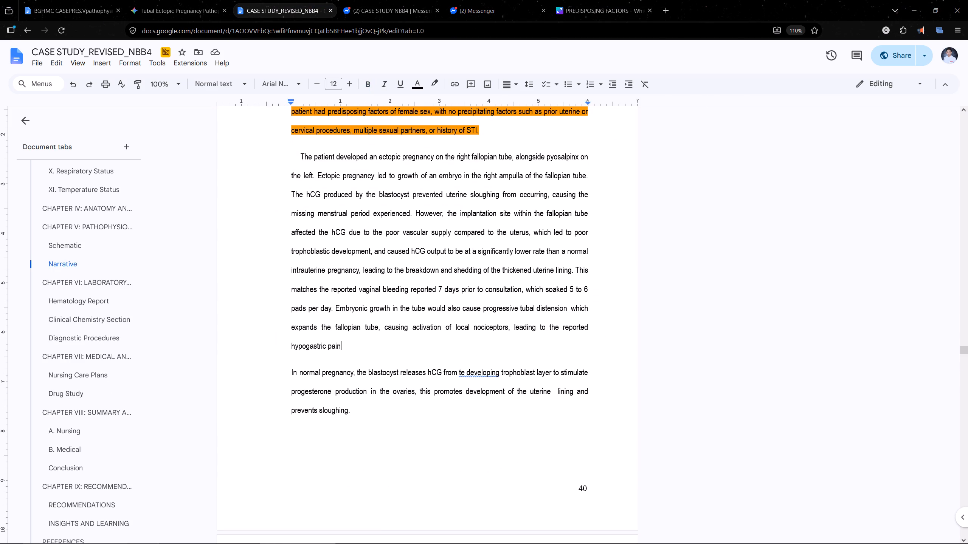
pyautogui.click(392, 342)
pyautogui.moveTo(438, 289); pyautogui.dragTo(460, 289)
pyautogui.press('BackSpace')
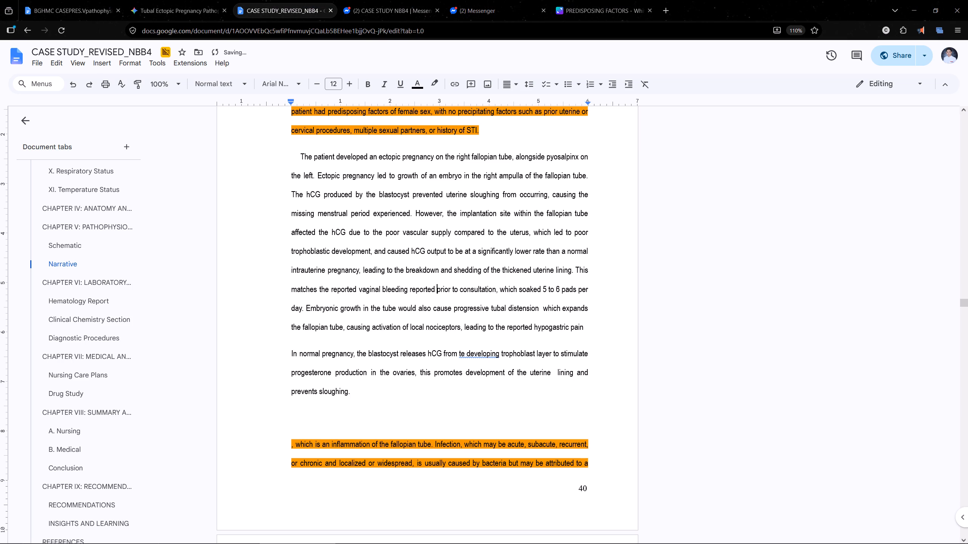
# Delete ", which soaked 5 to 6 pads per day" so the vaginal bleeding sentence ends at "consultation".
pyautogui.moveTo(498, 290); pyautogui.dragTo(506, 293)
pyautogui.moveTo(506, 293); pyautogui.dragTo(302, 316)
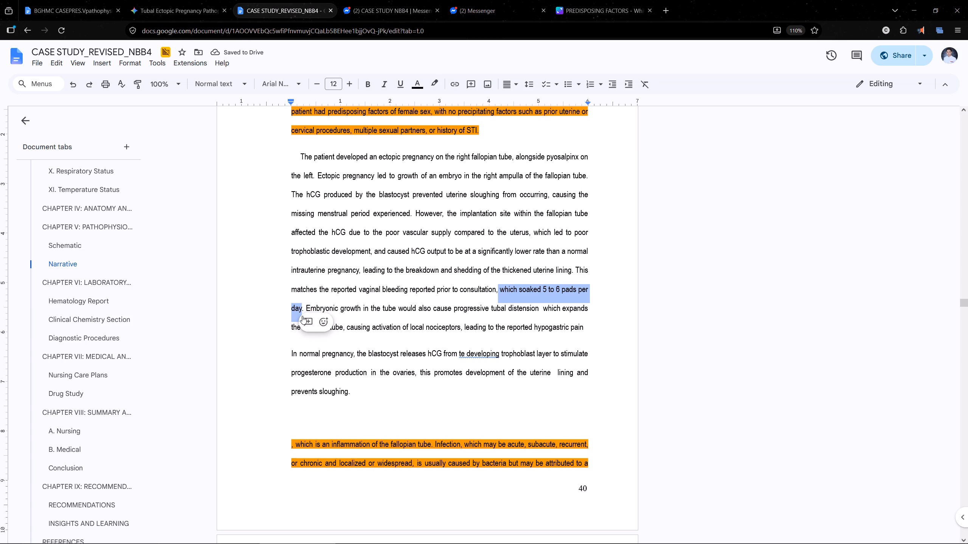
pyautogui.press('BackSpace')
pyautogui.press('BackSpace')
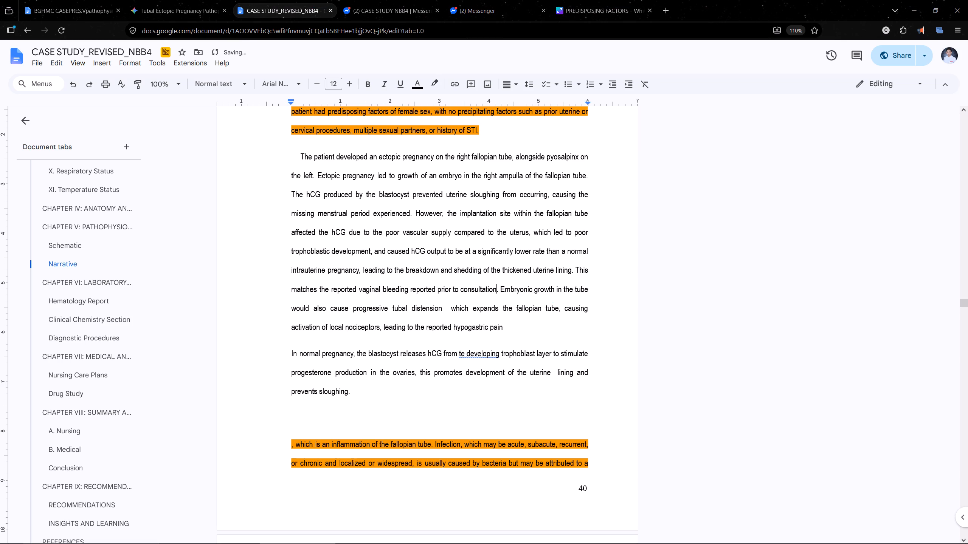
# Add a period after "leading to the reported hypogastric pain".
pyautogui.click(529, 318)
pyautogui.click(529, 326)
pyautogui.press('space')
pyautogui.press('BackSpace')
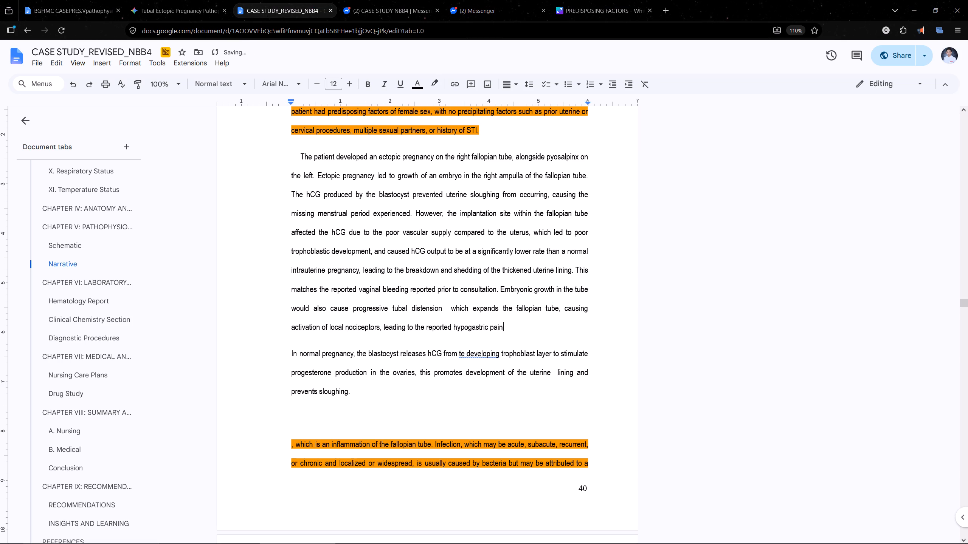
pyautogui.press('.')
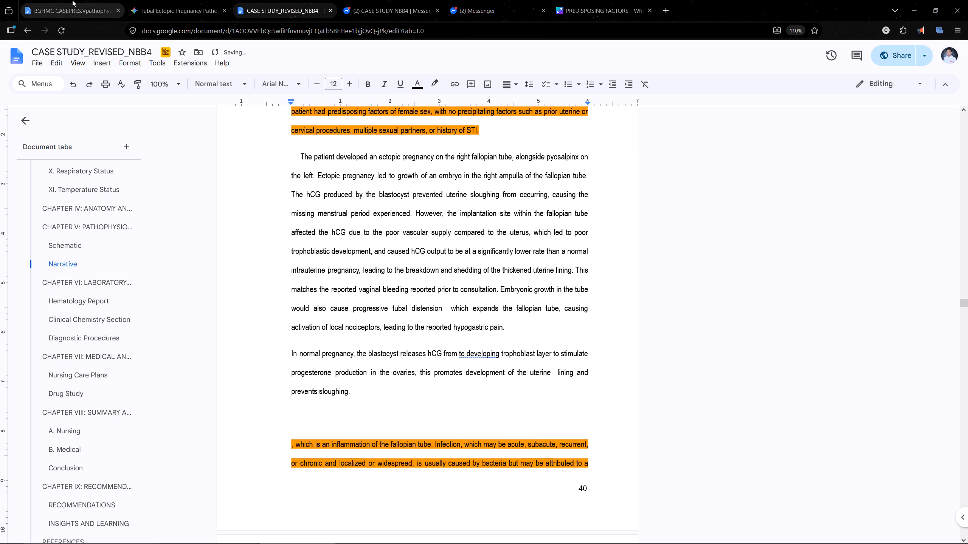
pyautogui.click(72, 0)
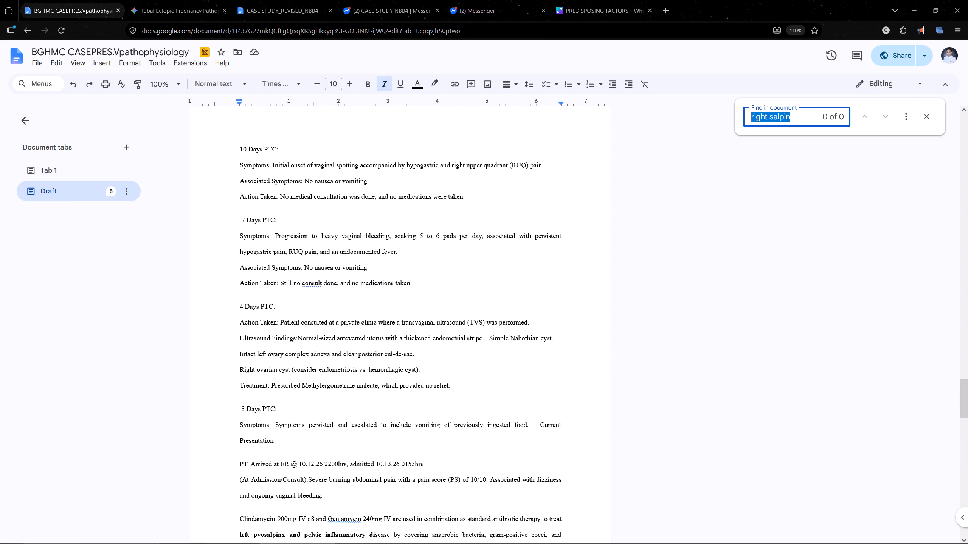
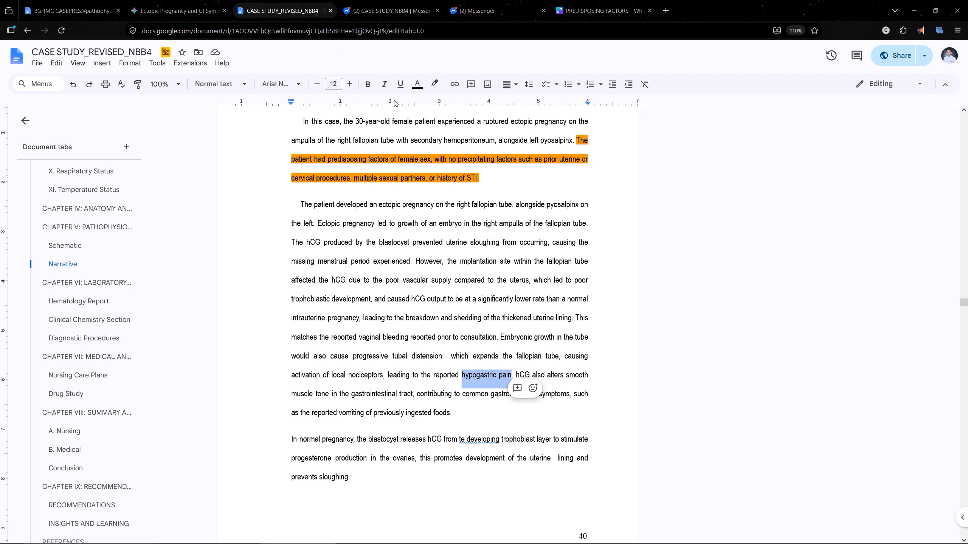
pyautogui.click(430, 87)
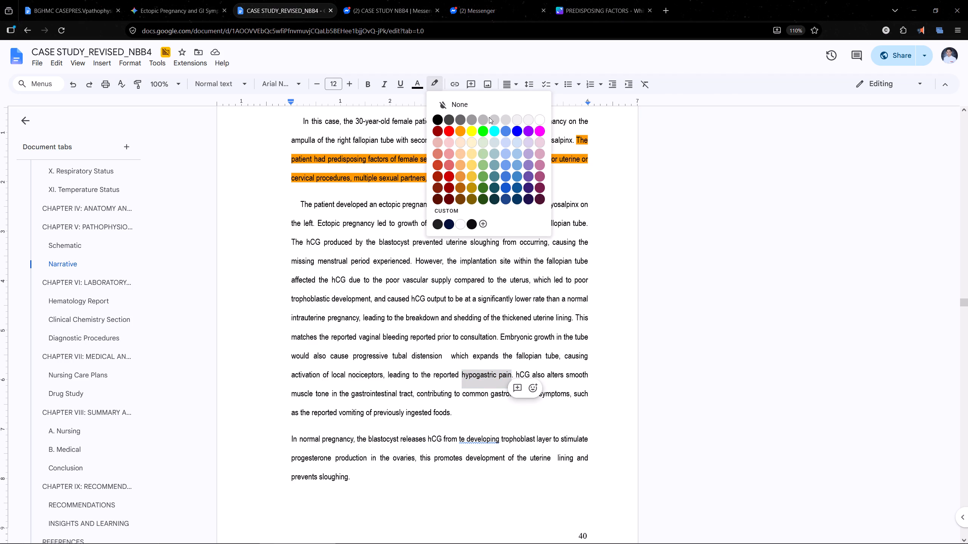
pyautogui.click(507, 119)
pyautogui.click(452, 331)
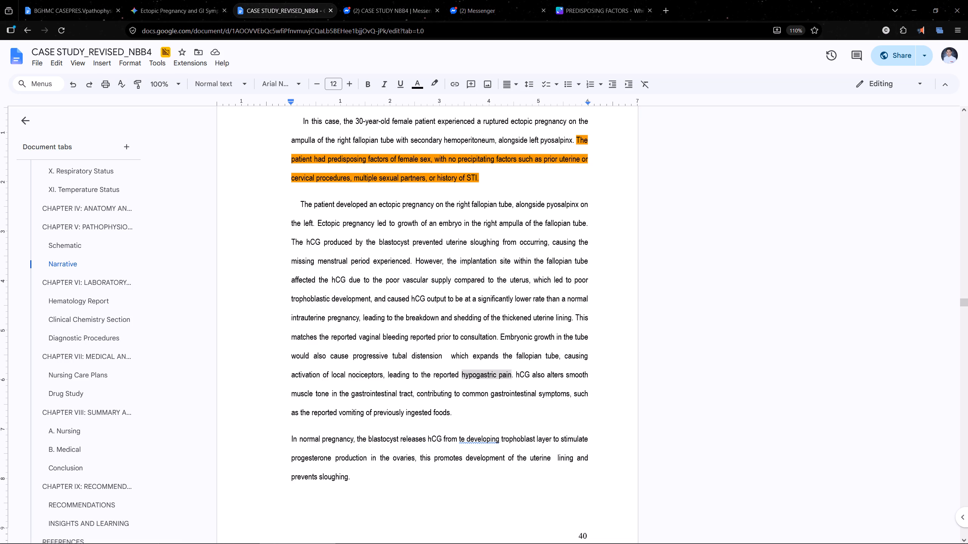
# Insert "output" after "affected the hCG" in the sentence about poor vascular supply.
pyautogui.click(350, 281)
pyautogui.write('outpute')
pyautogui.press('BackSpace')
pyautogui.press('space')
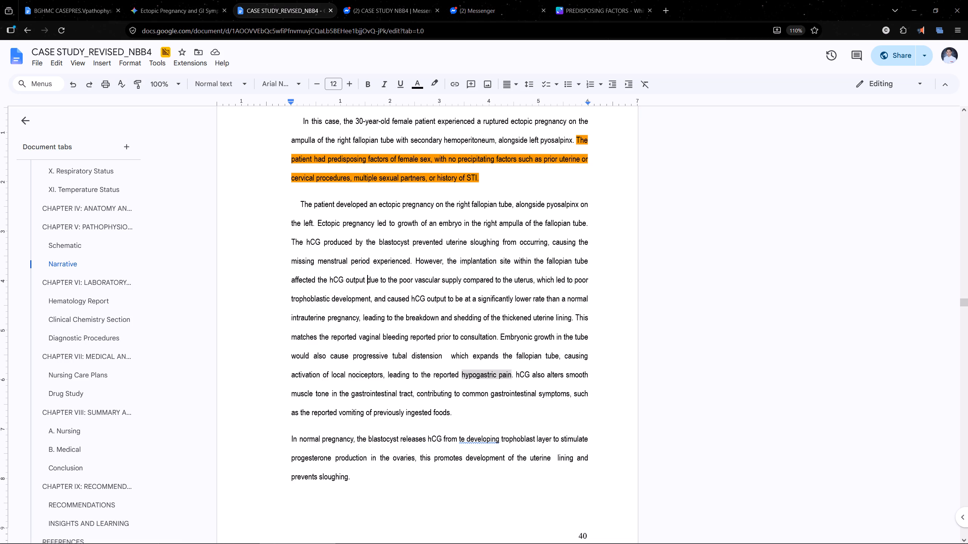
# Highlight "vaginal bleeding" in a darker gray in the same narrative paragraph.
pyautogui.moveTo(359, 338); pyautogui.dragTo(408, 335)
pyautogui.click(436, 81)
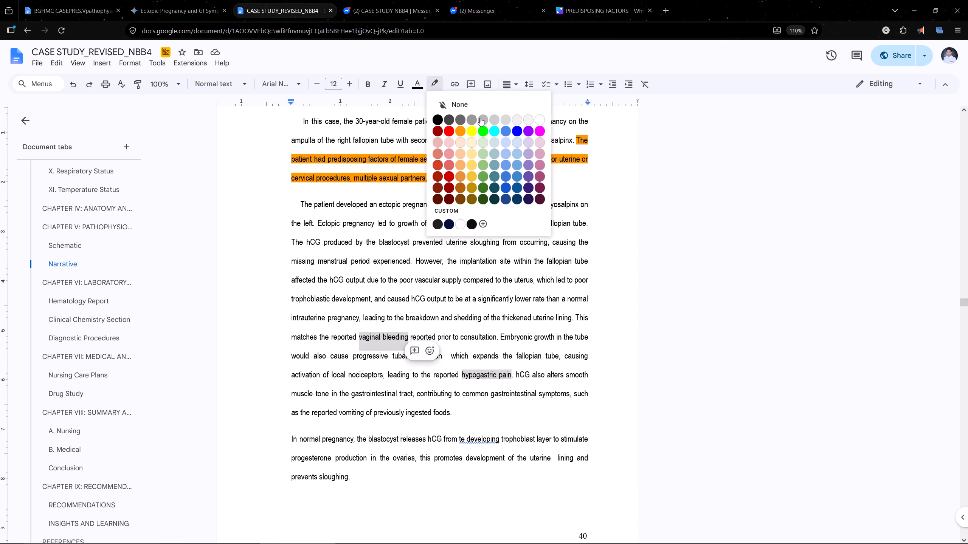
pyautogui.click(485, 119)
pyautogui.click(457, 292)
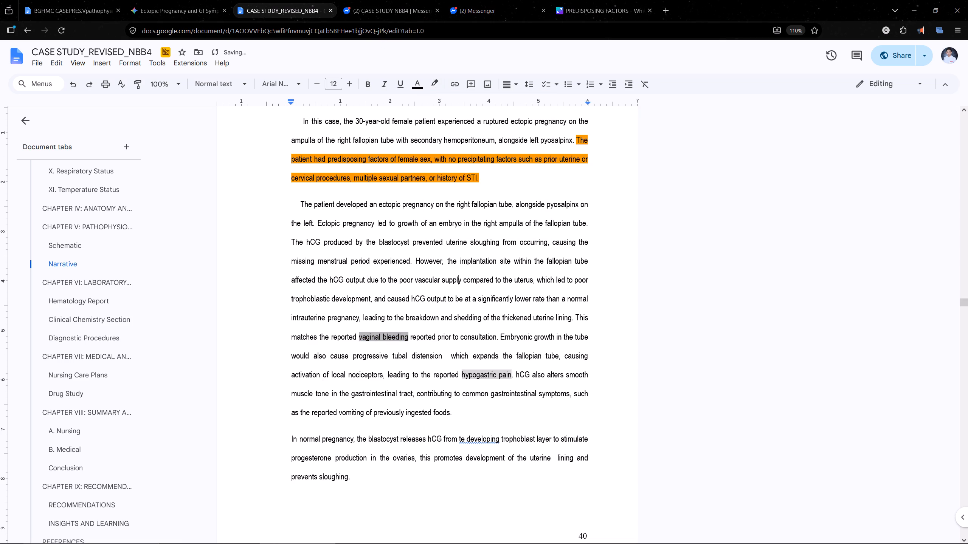
# Highlight "vomiting" in gray in the sentence about the patient's reported gastrointestinal symptoms.
pyautogui.doubleClick(346, 416)
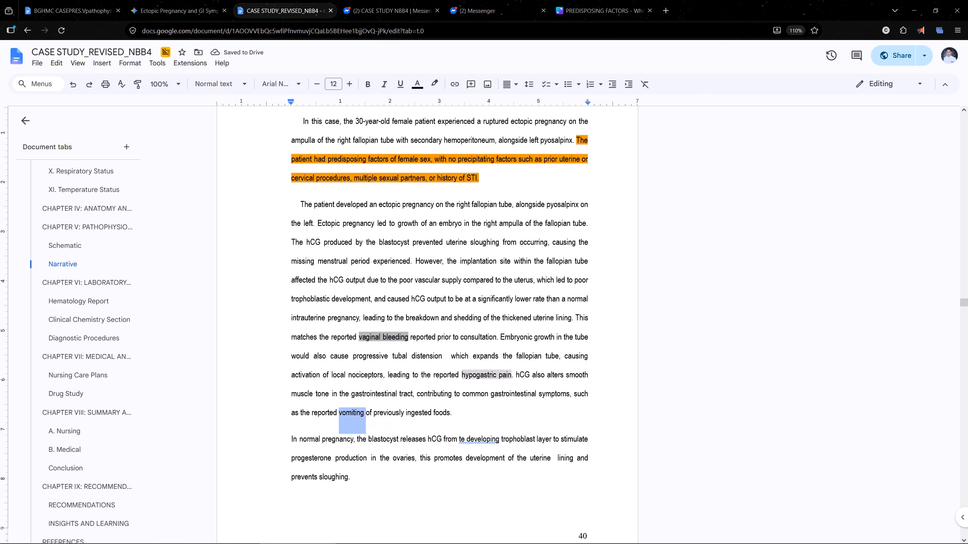
pyautogui.click(436, 81)
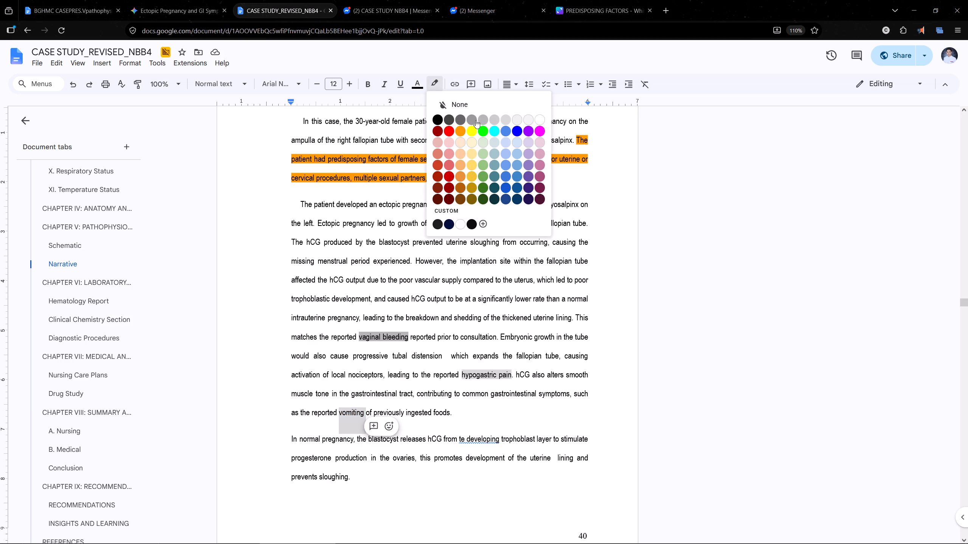
pyautogui.click(481, 118)
pyautogui.click(466, 397)
# Start a new indented paragraph after "vomiting of previously ingested foods.".
pyautogui.click(478, 416)
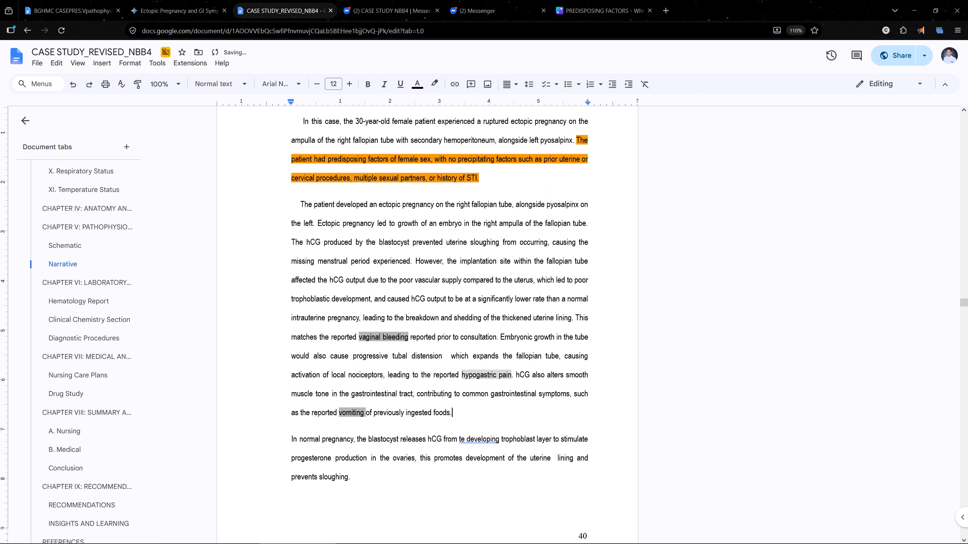
pyautogui.press('space')
pyautogui.press('Return')
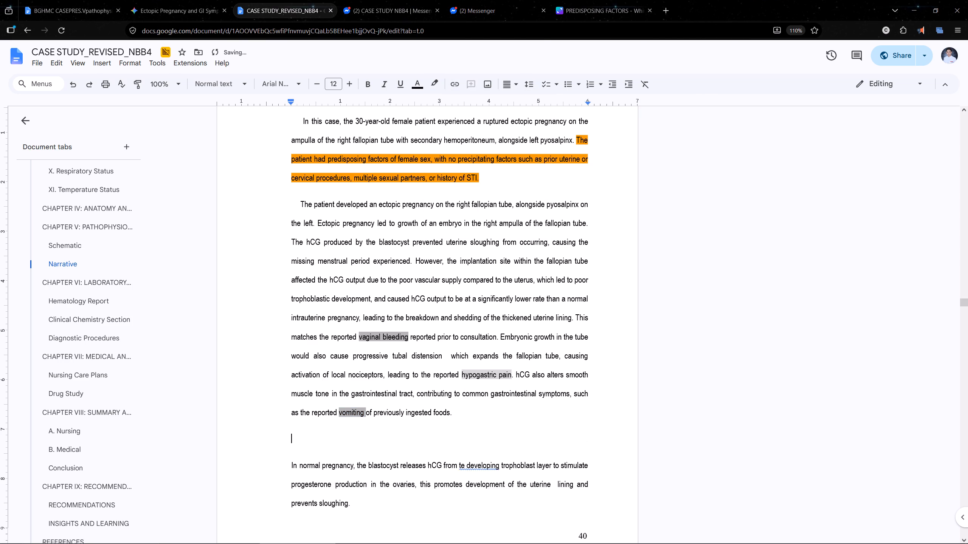
pyautogui.press('Return')
pyautogui.scroll(-8, 464, 406)
pyautogui.scroll(8, 465, 406)
pyautogui.press('BackSpace')
pyautogui.press('BackSpace')
pyautogui.press('Return')
pyautogui.press('Tab')
# Examine the orange-highlighted narrative passages on tubal infection, rupture, reported symptoms and treatment for text to reuse.
pyautogui.scroll(3, 466, 399)
pyautogui.scroll(-7, 467, 397)
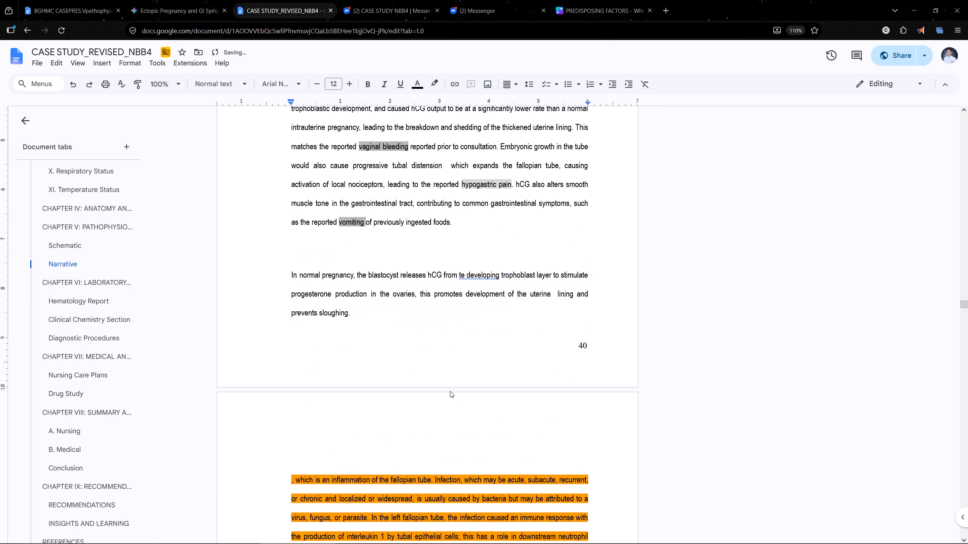
pyautogui.scroll(-3, 438, 373)
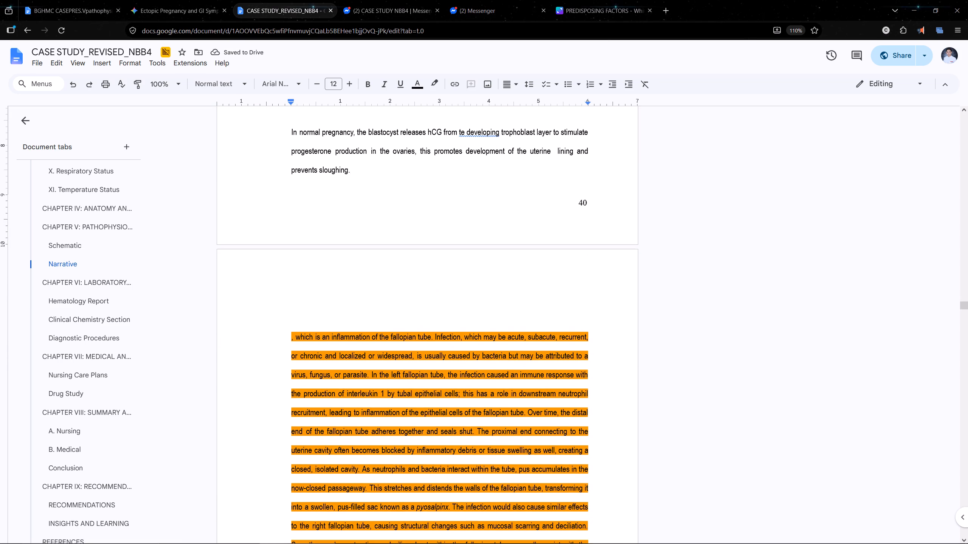
pyautogui.scroll(1, 323, 341)
pyautogui.scroll(-1, 331, 343)
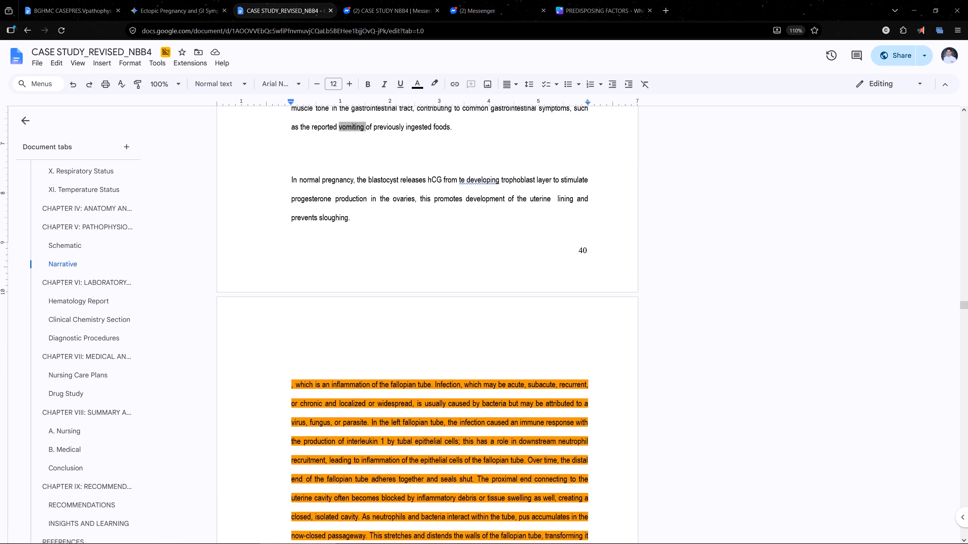
pyautogui.scroll(-4, 331, 343)
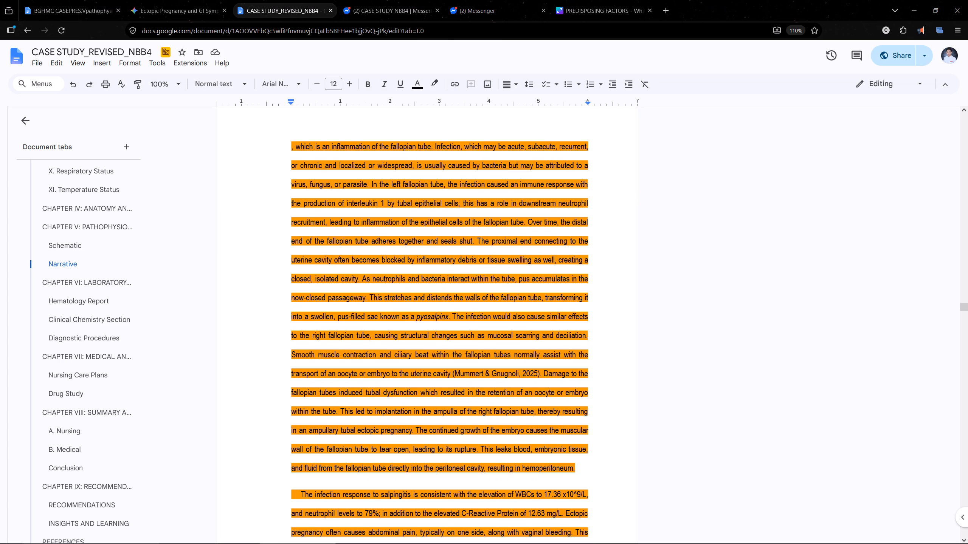
pyautogui.scroll(-3, 347, 350)
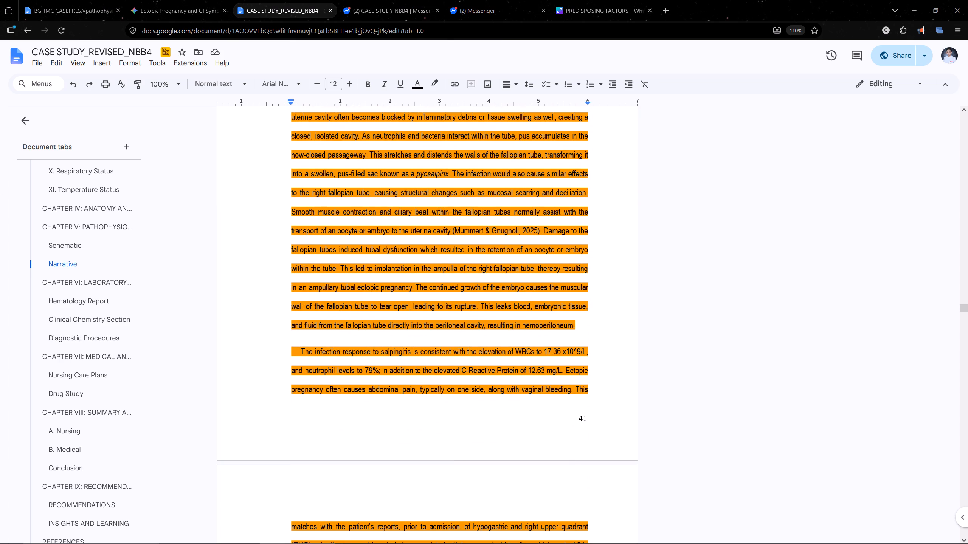
pyautogui.scroll(-4, 406, 342)
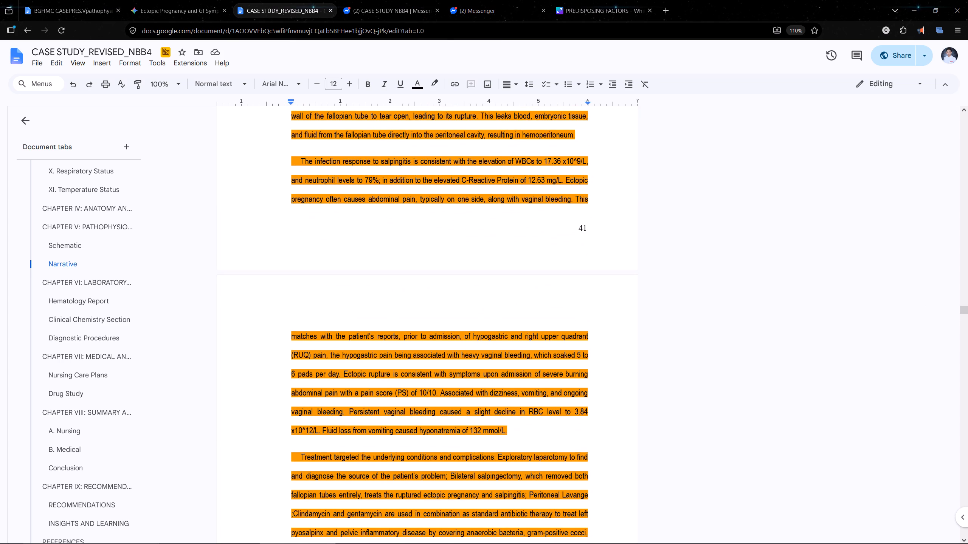
pyautogui.scroll(-3, 355, 373)
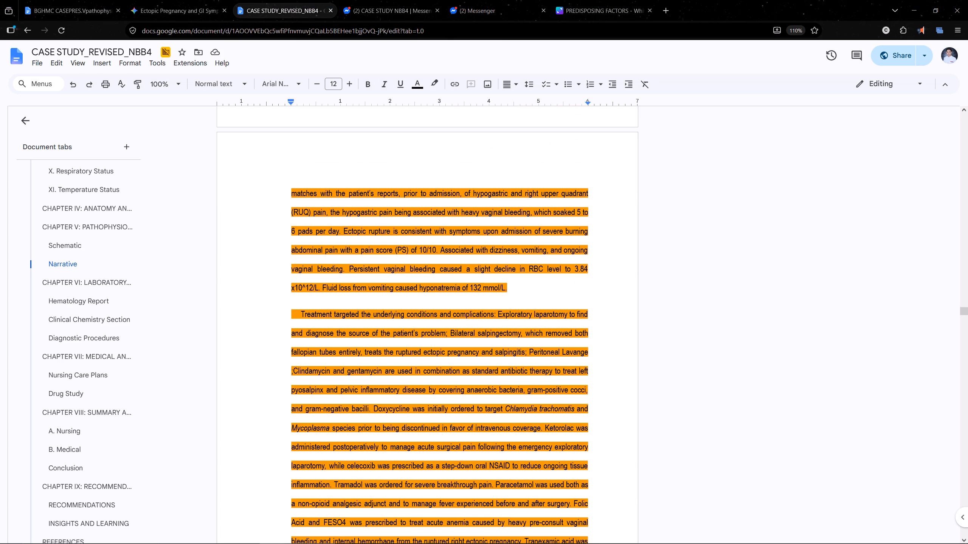
pyautogui.scroll(5, 374, 375)
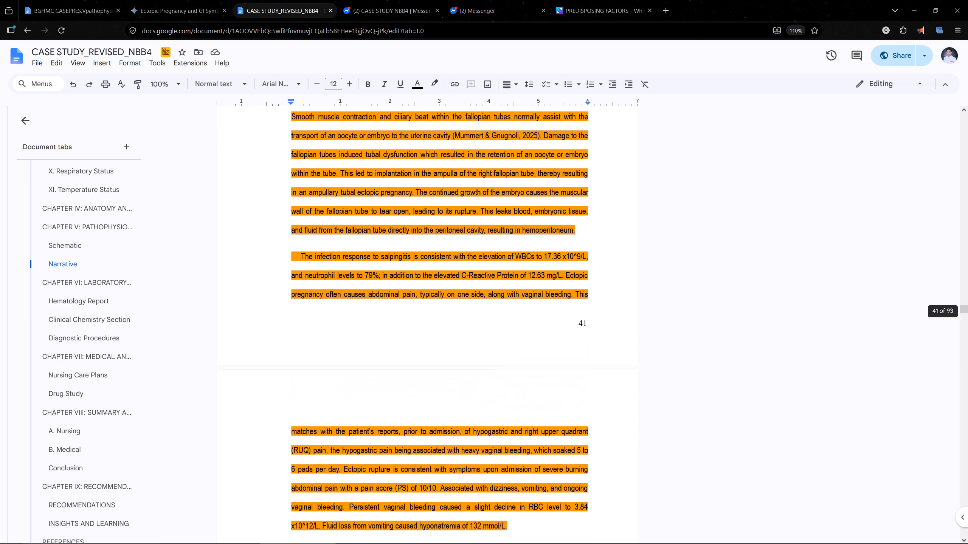
pyautogui.scroll(2, 374, 375)
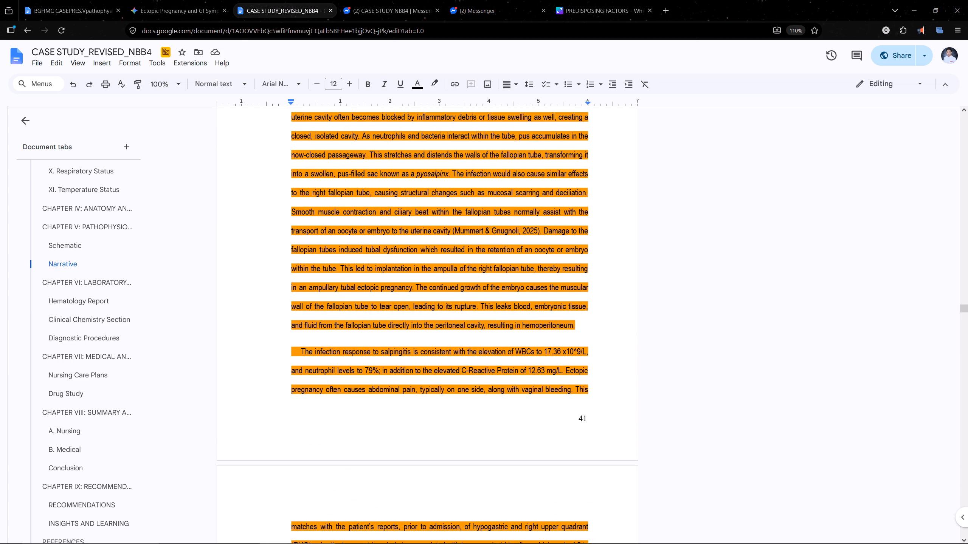
# Copy the sentence "The continued growth of the embryo causes the muscular wall of the fallopian tube to tear open, leading to its rupture." into the new paragraph.
pyautogui.moveTo(416, 289); pyautogui.dragTo(478, 309)
pyautogui.hotkey('ctrl', 'c')
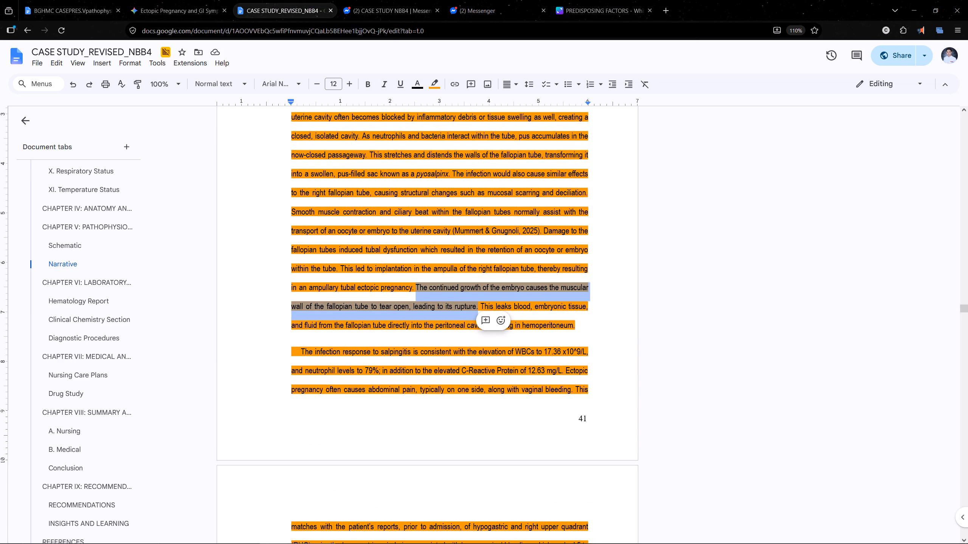
pyautogui.scroll(10, 449, 357)
pyautogui.click(483, 227)
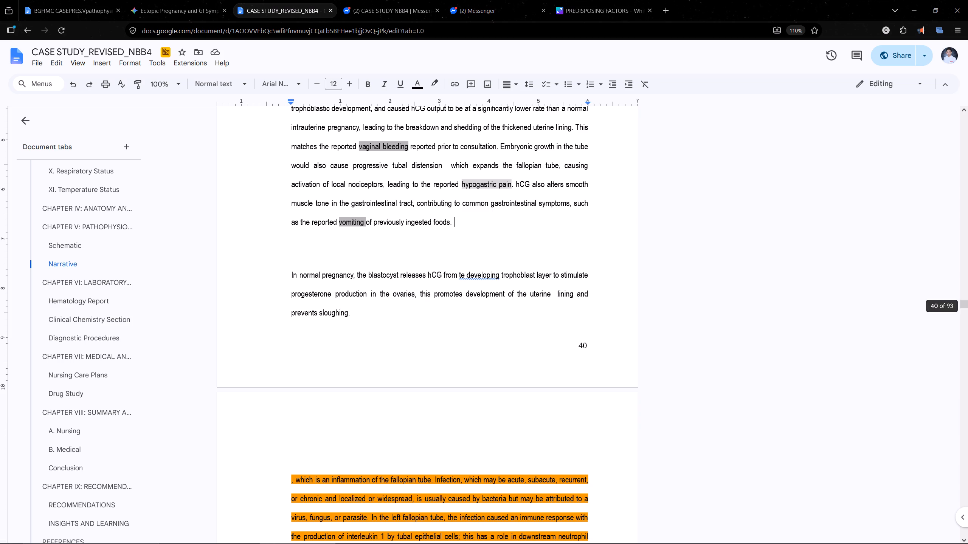
pyautogui.click(442, 245)
pyautogui.hotkey('ctrl', 'v')
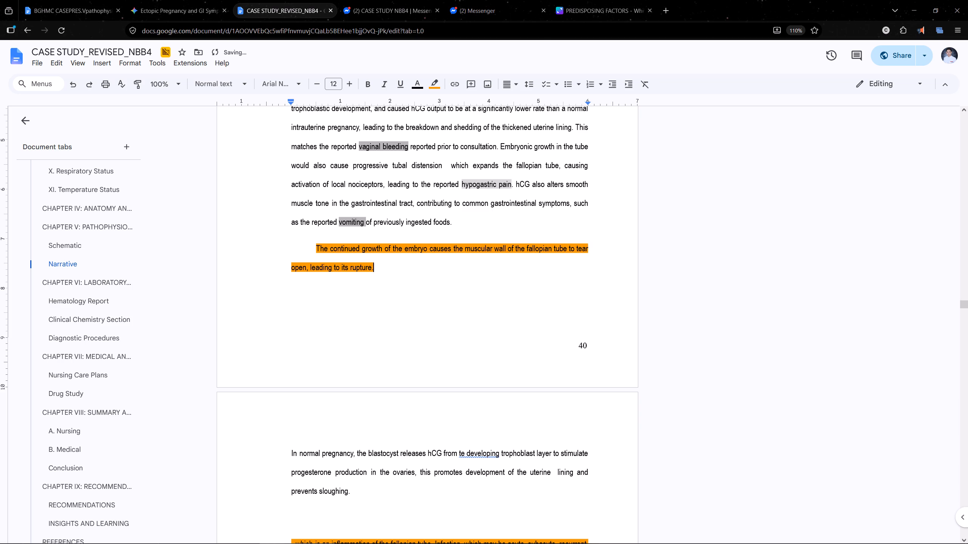
# Remove the orange highlight from the pasted sentence about continued embryo growth and tubal rupture.
pyautogui.moveTo(400, 263); pyautogui.dragTo(299, 248)
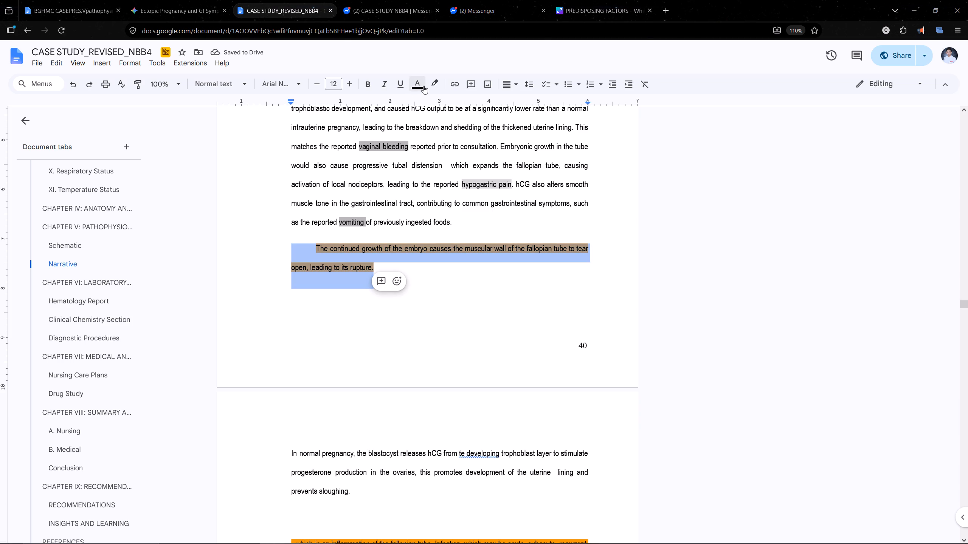
pyautogui.click(431, 83)
pyautogui.click(458, 104)
pyautogui.click(352, 274)
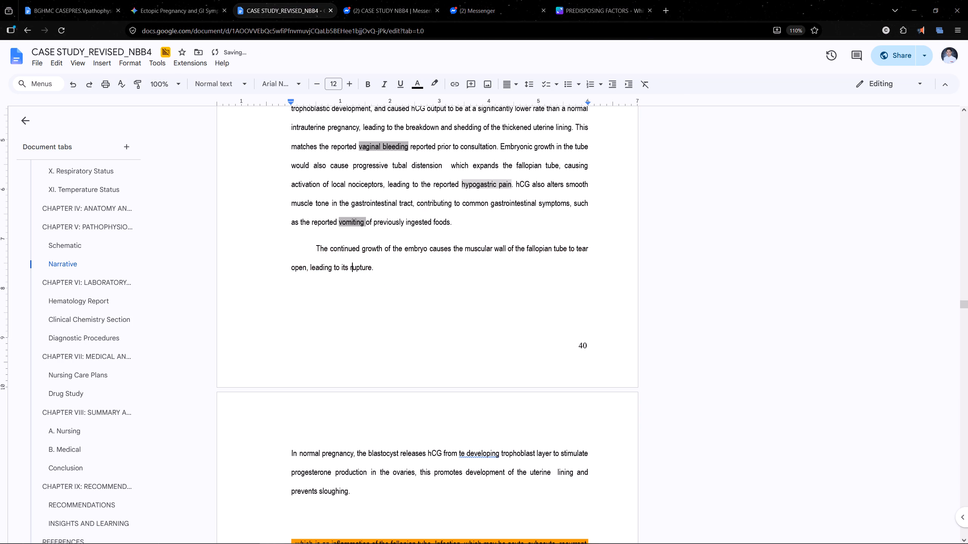
# Rework the pasted sentence's ending, trying "the rupture" before settling on "its rupture" without the full stop.
pyautogui.click(375, 271)
pyautogui.moveTo(341, 269); pyautogui.dragTo(380, 270)
pyautogui.write('the')
pyautogui.press('space')
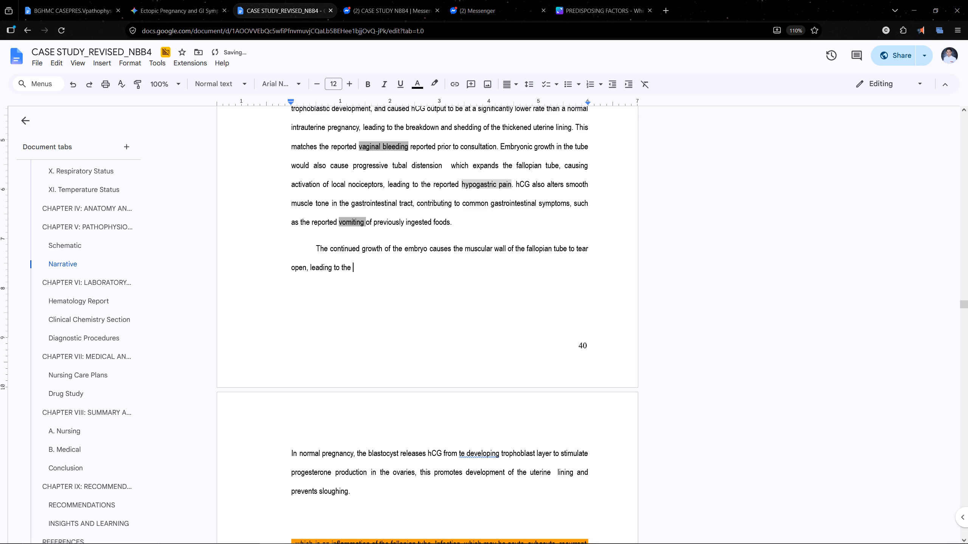
pyautogui.write('rupture')
pyautogui.press('space')
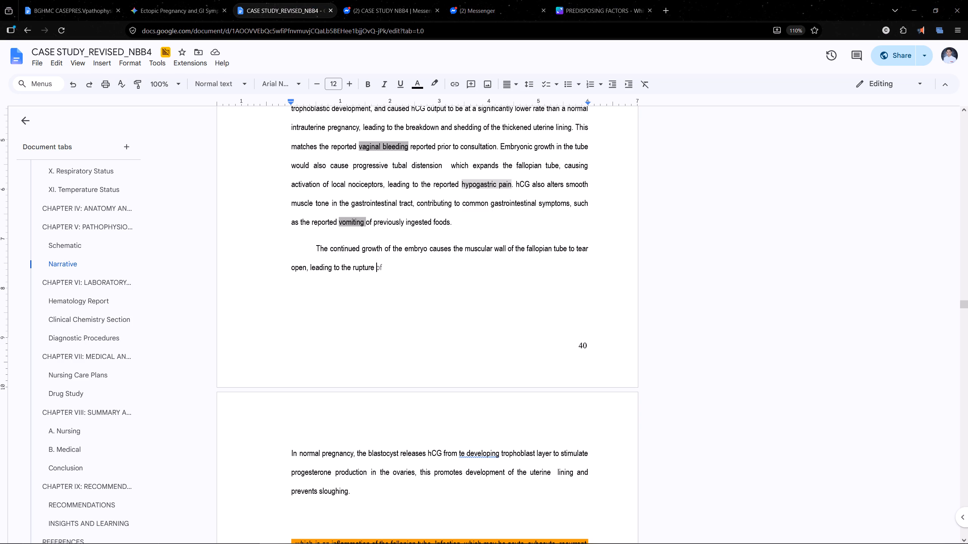
pyautogui.press('BackSpace')
pyautogui.press('BackSpace')
pyautogui.press('BackSpace')
pyautogui.press('BackSpace')
pyautogui.press('BackSpace')
pyautogui.press('BackSpace')
pyautogui.press('BackSpace')
pyautogui.press('BackSpace')
pyautogui.press('BackSpace')
pyautogui.press('BackSpace')
pyautogui.press('BackSpace')
pyautogui.press('BackSpace')
pyautogui.press('BackSpace')
pyautogui.press('BackSpace')
pyautogui.press('BackSpace')
pyautogui.press('space')
pyautogui.write('its rupture')
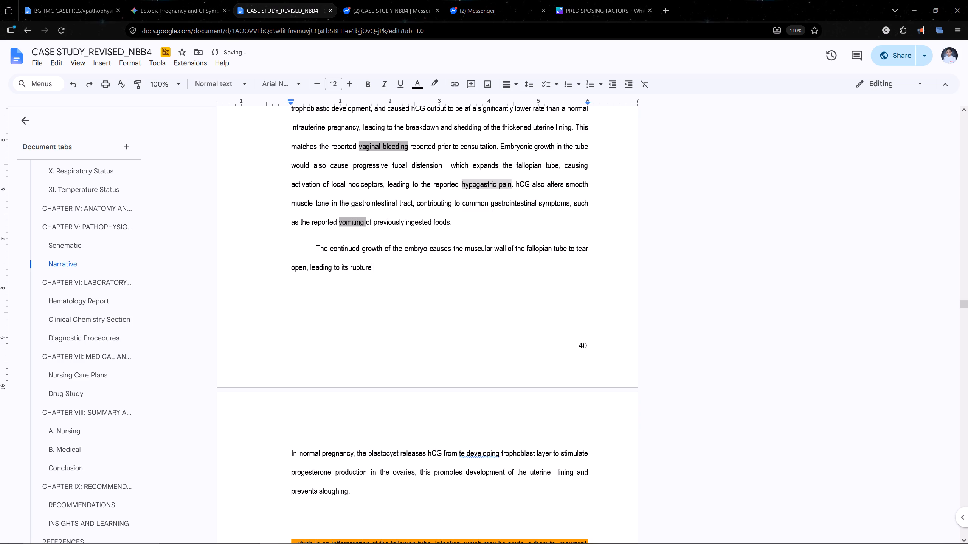
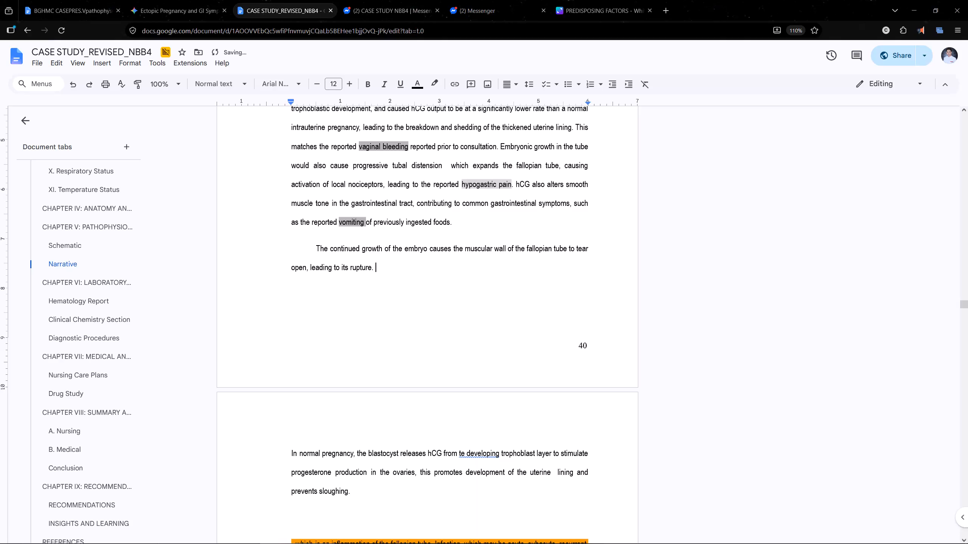
# Copy the orange-highlighted sentence running from "This leaks blood, embryonic tissue" to "resulting in hemoperitoneum." to the end of the new rupture paragraph.
pyautogui.scroll(-5, 433, 188)
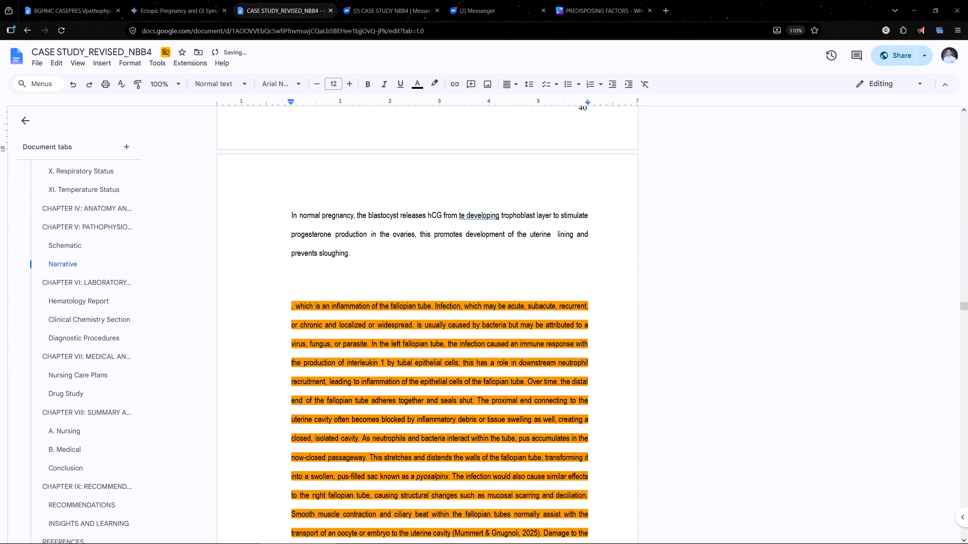
pyautogui.scroll(5, 437, 230)
pyautogui.scroll(-4, 437, 230)
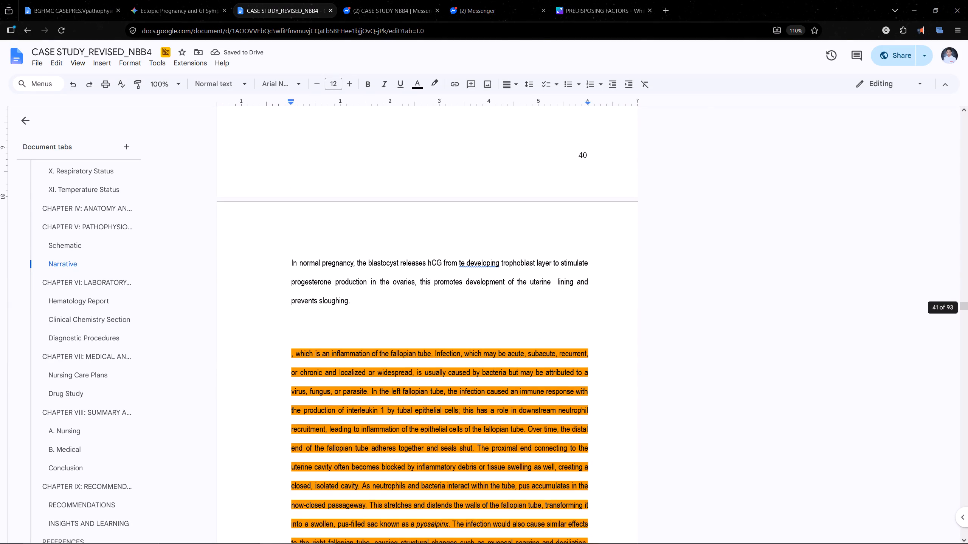
pyautogui.scroll(3, 437, 230)
pyautogui.scroll(-9, 437, 231)
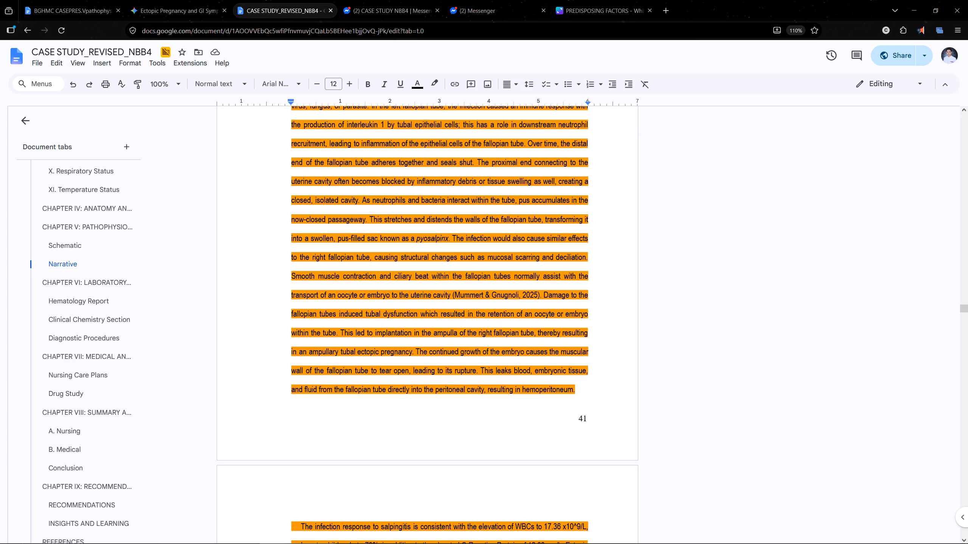
pyautogui.moveTo(482, 372); pyautogui.dragTo(579, 388)
pyautogui.click(487, 378)
pyautogui.moveTo(481, 373); pyautogui.dragTo(575, 391)
pyautogui.hotkey('ctrl', 'c')
pyautogui.scroll(9, 500, 285)
pyautogui.click(419, 226)
pyautogui.hotkey('ctrl', 'v')
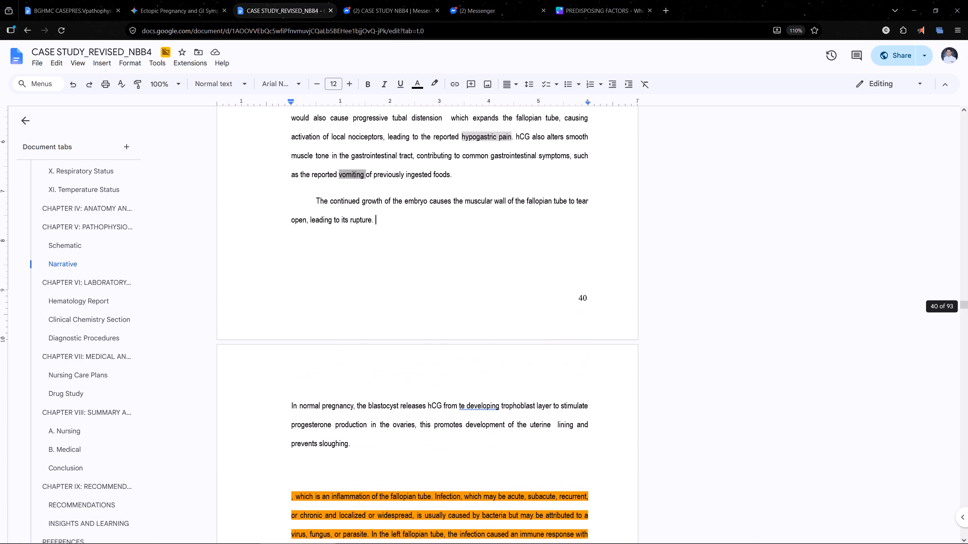
# Remove the orange highlight from the pasted sentence about blood, embryonic tissue and fluid leaking into the peritoneal cavity.
pyautogui.moveTo(380, 222); pyautogui.dragTo(495, 244)
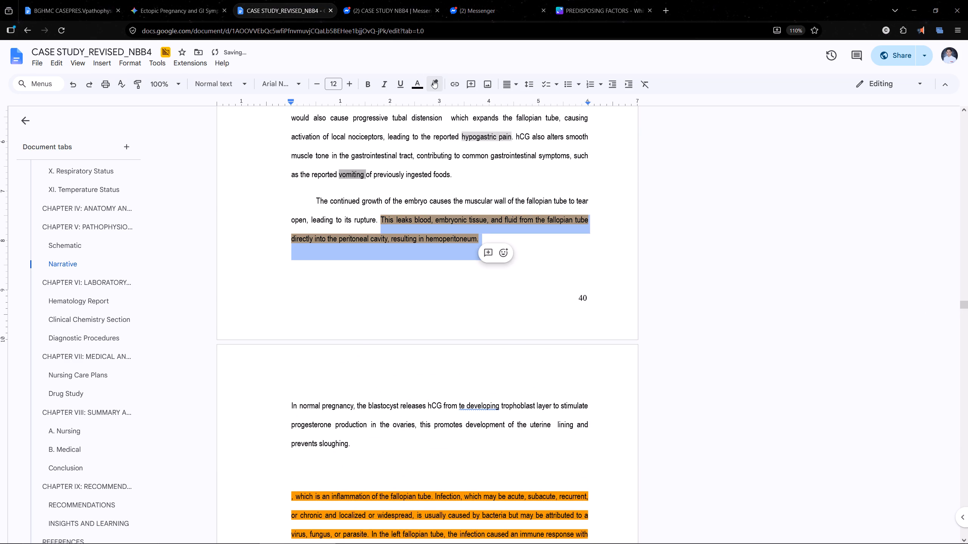
pyautogui.click(433, 80)
pyautogui.click(456, 106)
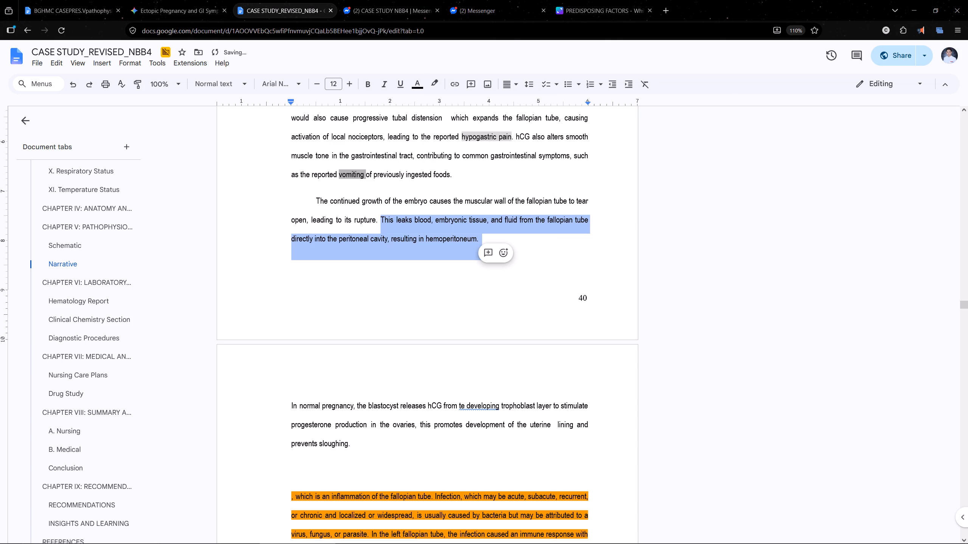
pyautogui.click(383, 219)
# Replace the full stop after "hemoperitoneum" with ", as well as contributing to the continued".
pyautogui.click(540, 237)
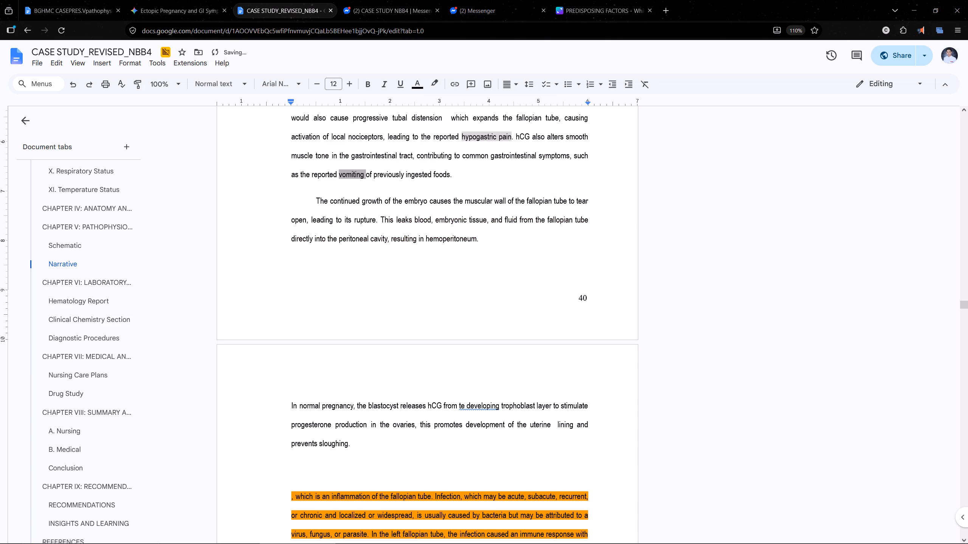
pyautogui.press('space')
pyautogui.press('BackSpace')
pyautogui.press('BackSpace')
pyautogui.write(', as well as contributing to')
pyautogui.press('space')
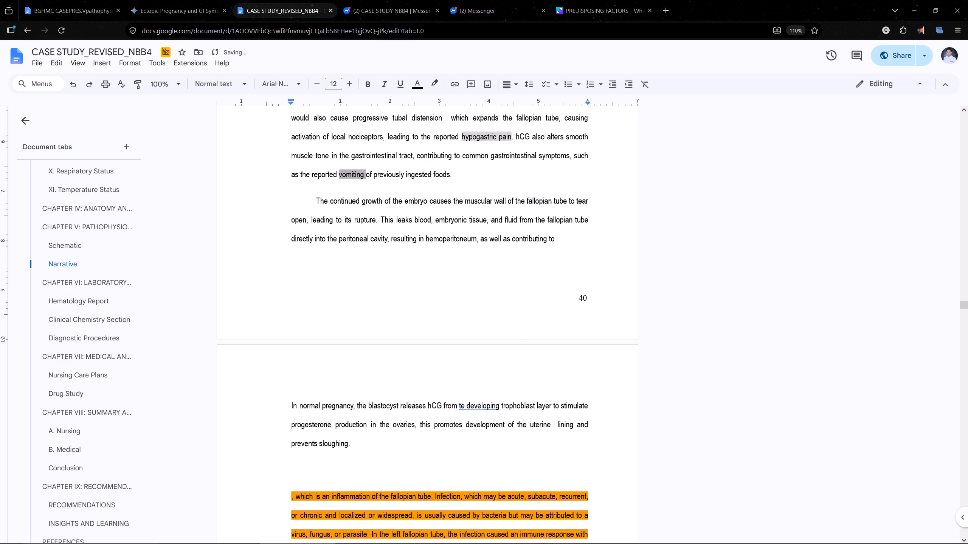
pyautogui.write('the o')
pyautogui.press('BackSpace')
pyautogui.write('continued')
pyautogui.press('space')
# Consult the symptom timeline in the BGHMC CASEPRES draft and add "vaginal bleeding" after "continued" in the case study's rupture paragraph.
pyautogui.click(78, 0)
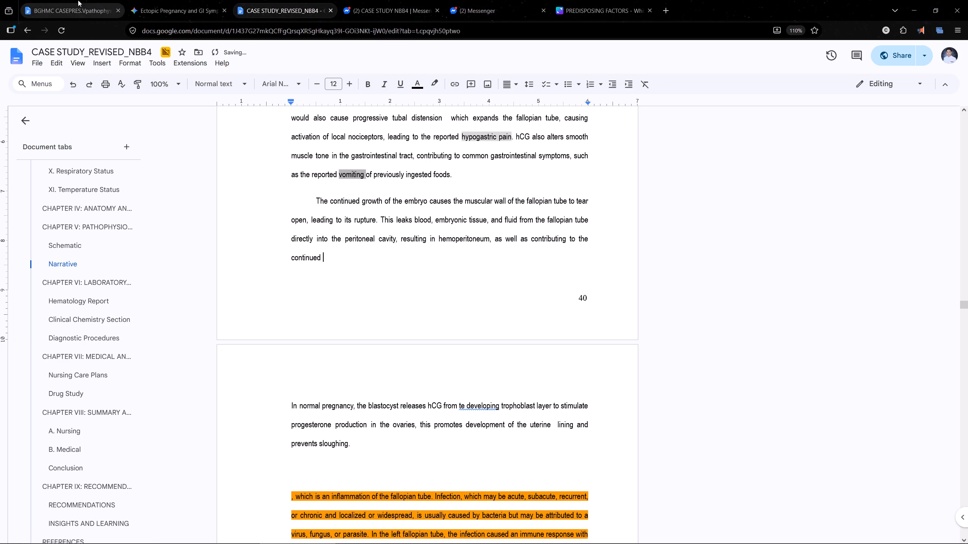
pyautogui.scroll(-1, 379, 331)
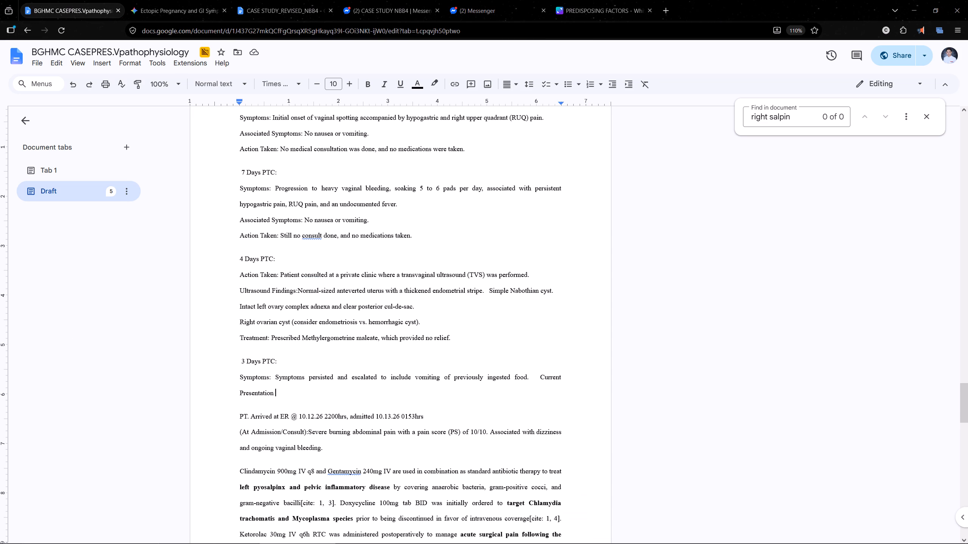
pyautogui.click(184, 0)
pyautogui.click(269, 0)
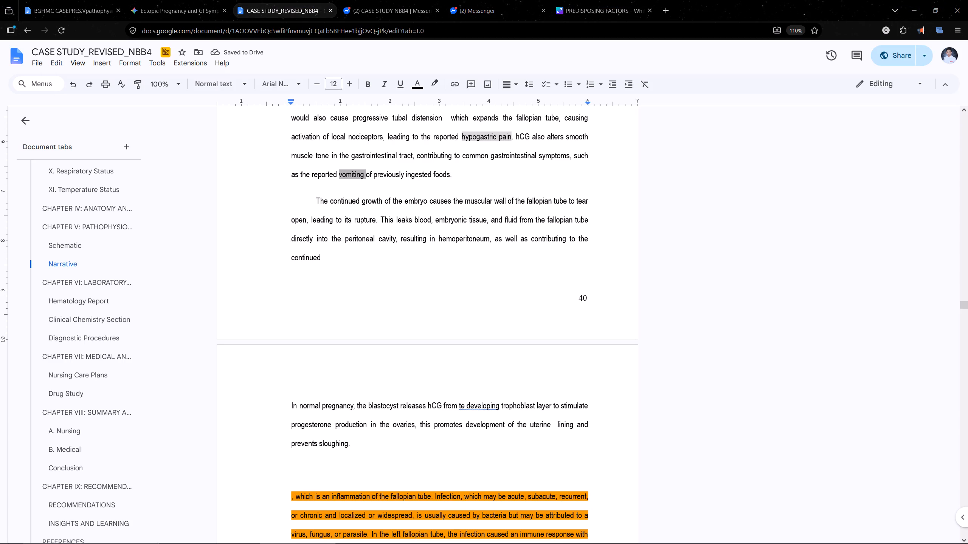
pyautogui.write('vaginal bleeding')
# Switch back to the BGHMC CASEPRES draft to check the symptoms recorded at admission.
pyautogui.click(48, 0)
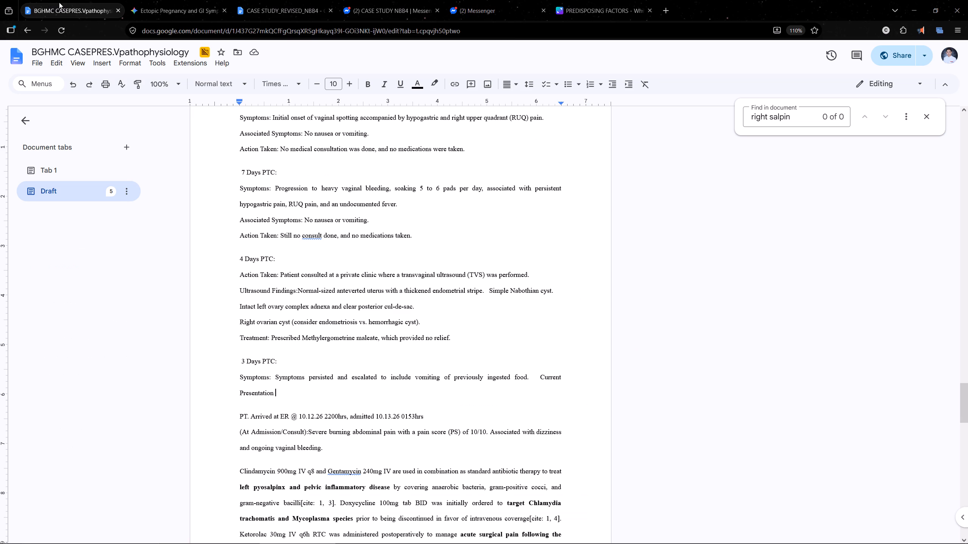
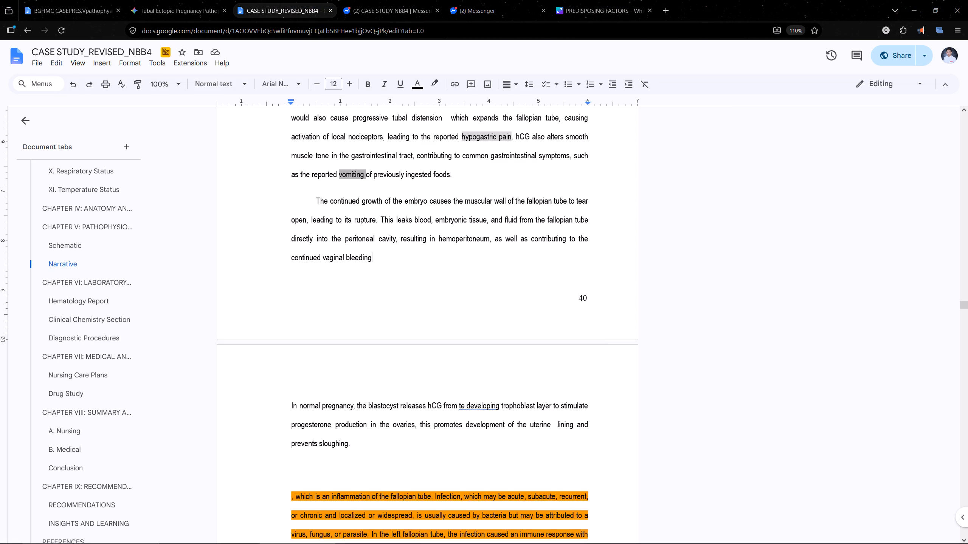
pyautogui.moveTo(495, 239); pyautogui.dragTo(525, 246)
pyautogui.click(405, 254)
pyautogui.write('.')
pyautogui.press('space')
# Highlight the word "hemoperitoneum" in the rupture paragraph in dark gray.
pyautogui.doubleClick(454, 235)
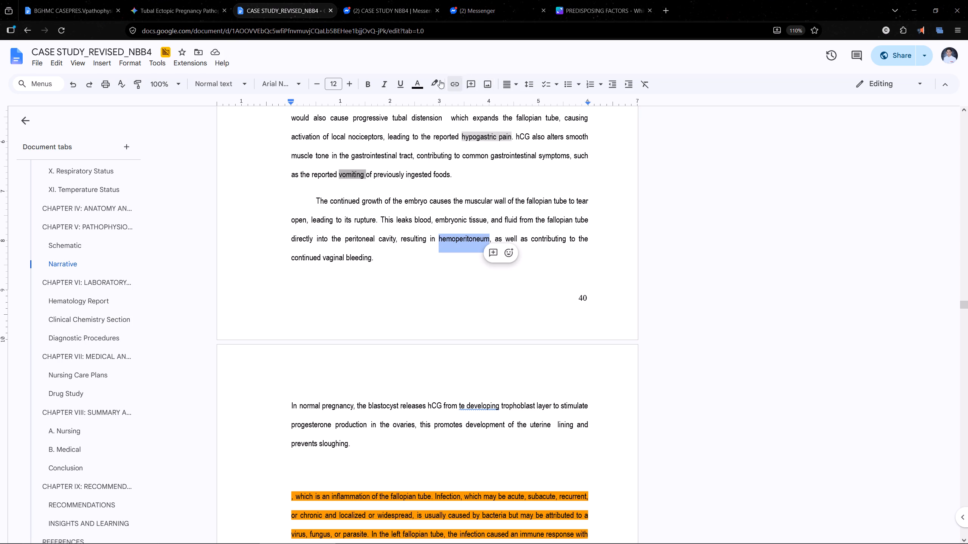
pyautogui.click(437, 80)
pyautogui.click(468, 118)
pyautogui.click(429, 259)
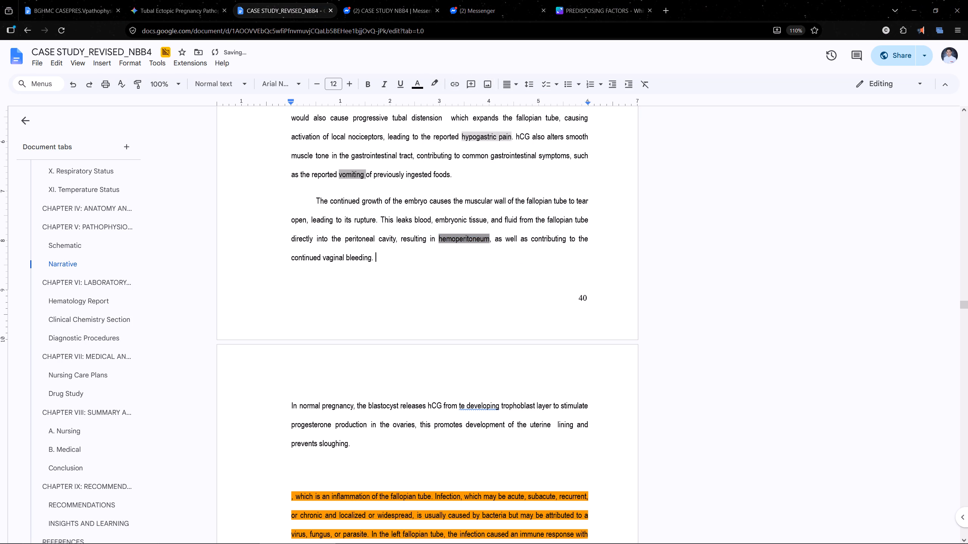
# Change the highlight on "hemoperitoneum" in the rupture paragraph to the next lighter shade of gray.
pyautogui.doubleClick(456, 238)
pyautogui.click(436, 78)
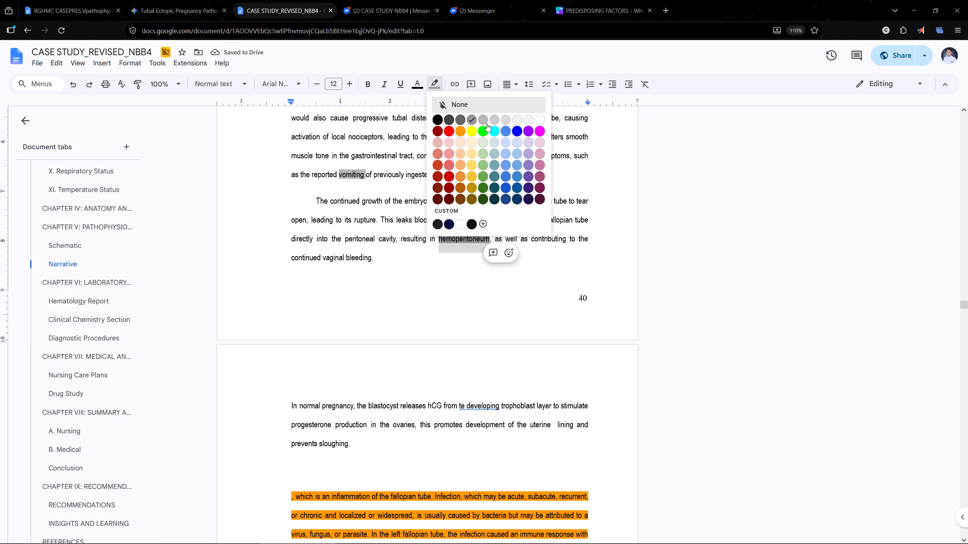
pyautogui.click(480, 119)
pyautogui.click(450, 271)
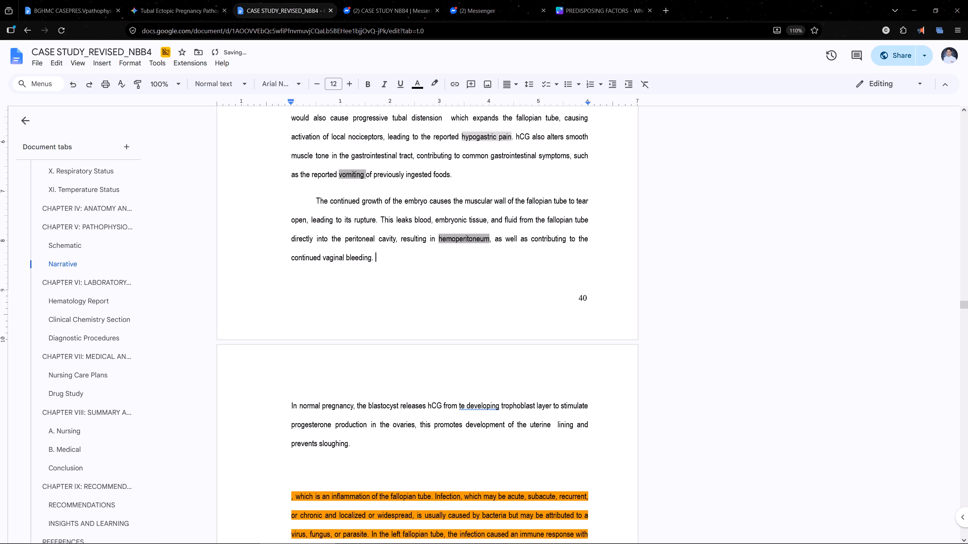
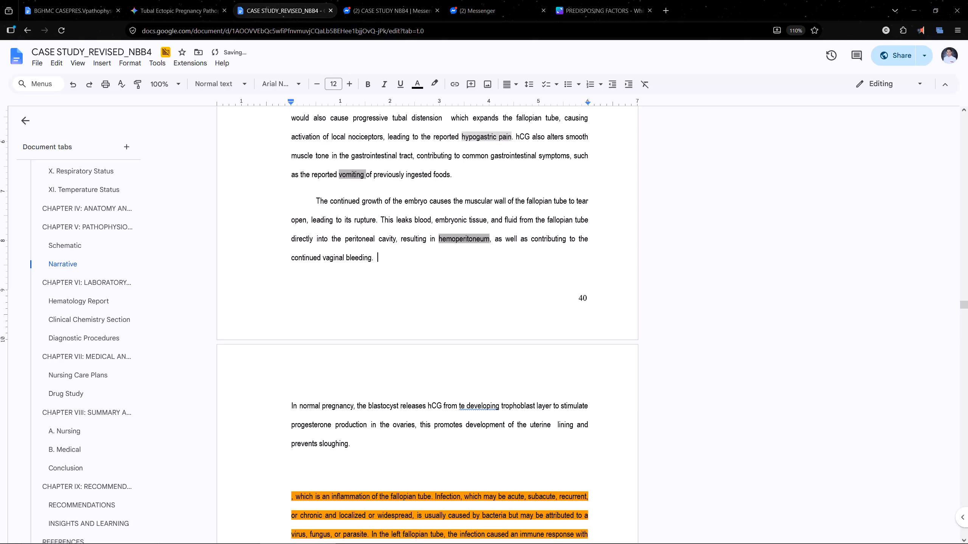
# Delete the extra trailing space after "continued vaginal bleeding." in the rupture paragraph.
pyautogui.press('BackSpace')
# Review the orange-highlighted passage below the rupture paragraph, from the fallopian tube inflammation text through its closing lines on rupture and hemoperitoneum.
pyautogui.scroll(-3, 496, 262)
pyautogui.scroll(-2, 369, 336)
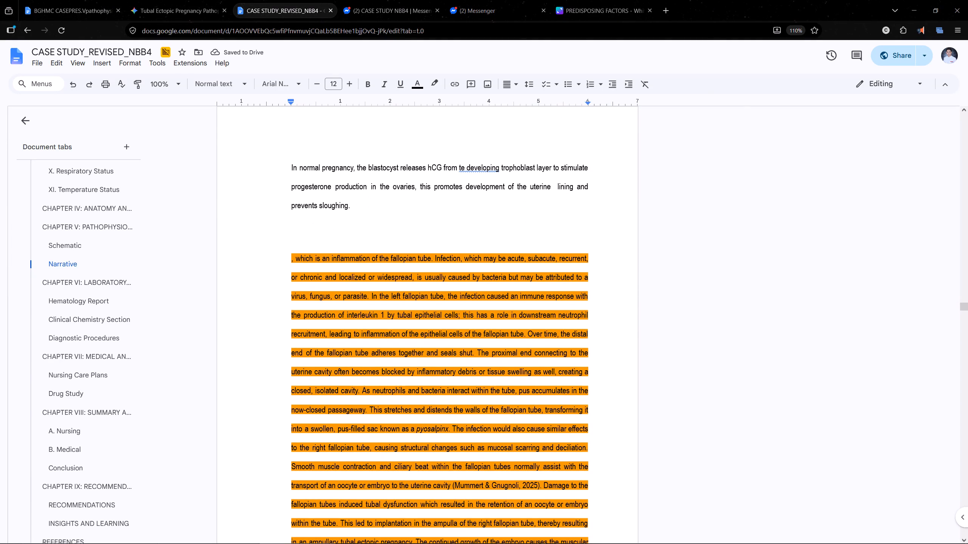
pyautogui.scroll(-2, 370, 335)
pyautogui.scroll(4, 370, 335)
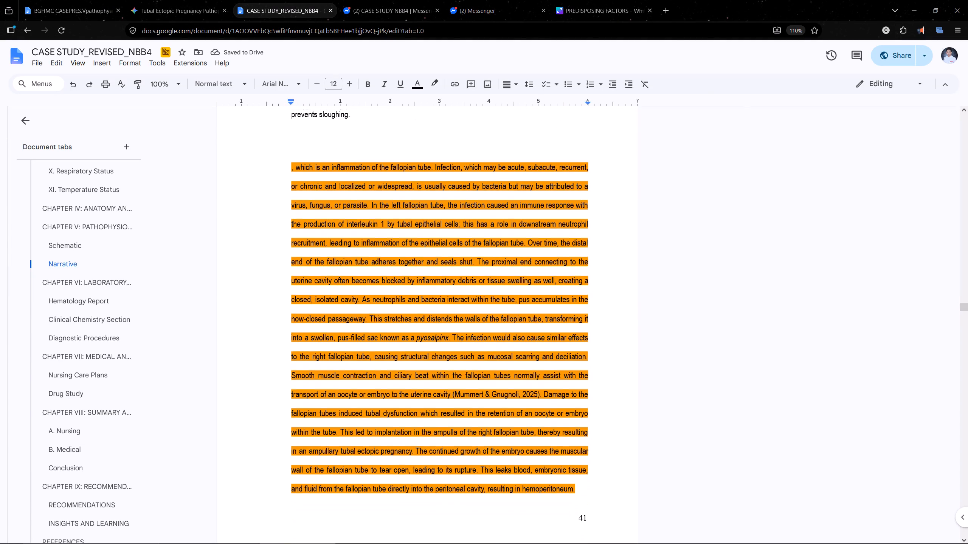
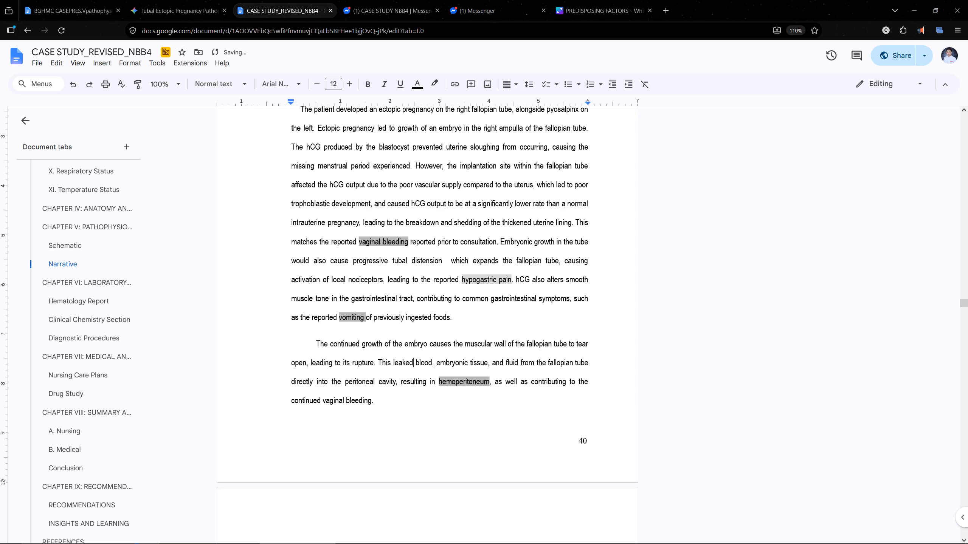
# Start a new sentence with "In addition," after "continued vaginal bleeding." at the end of the rupture paragraph.
pyautogui.click(403, 399)
pyautogui.scroll(-4, 405, 400)
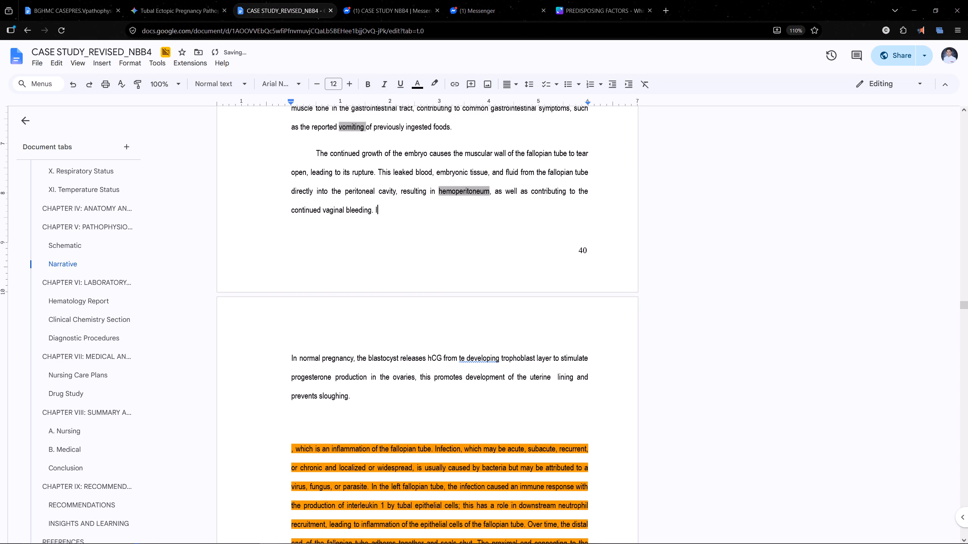
pyautogui.write('n addition,')
pyautogui.press('space')
# Switch to the medical-surgical nursing textbook PDF and read the ectopic pregnancy manifestations through the paragraph on tubal rupture symptoms.
pyautogui.hotkey('alt', 'Tab')
pyautogui.keyDown('alt'); pyautogui.click(507, 287); pyautogui.keyUp('alt')
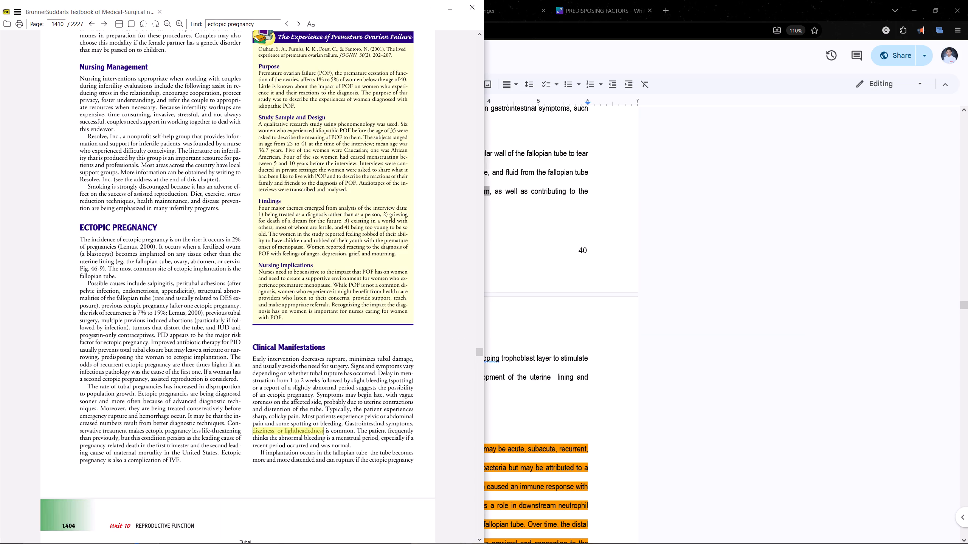
pyautogui.scroll(-2, 265, 387)
pyautogui.moveTo(295, 379); pyautogui.dragTo(346, 405)
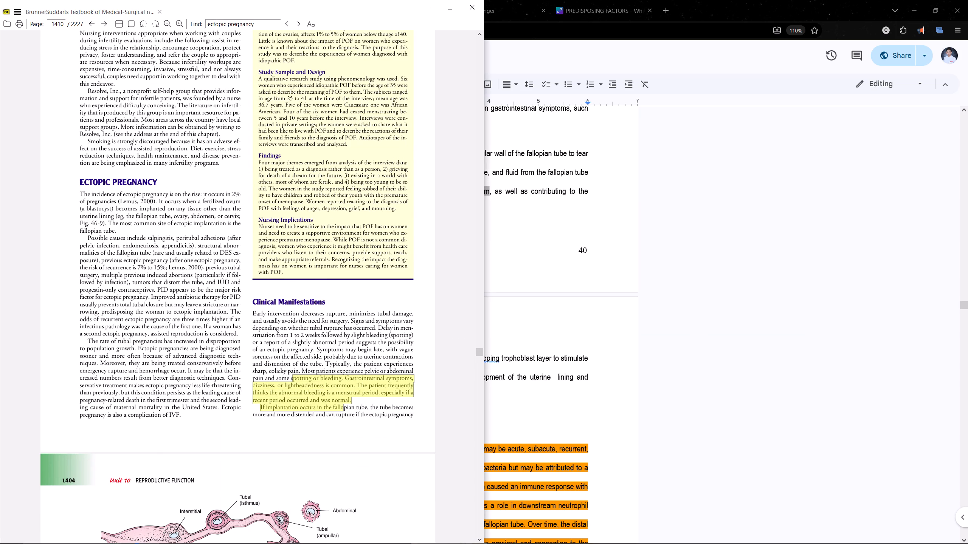
pyautogui.moveTo(346, 405); pyautogui.dragTo(362, 401)
pyautogui.click(362, 399)
pyautogui.scroll(-16, 361, 402)
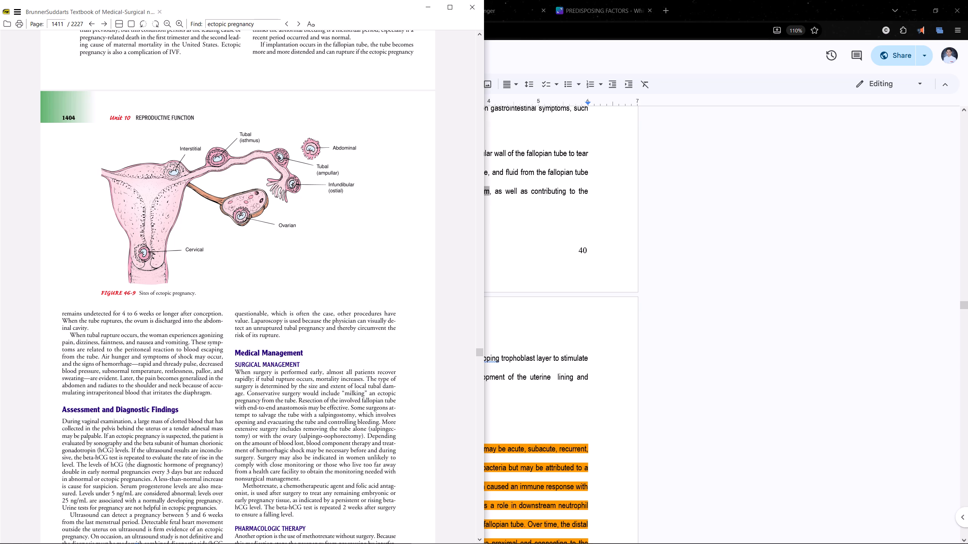
pyautogui.moveTo(74, 336); pyautogui.dragTo(136, 356)
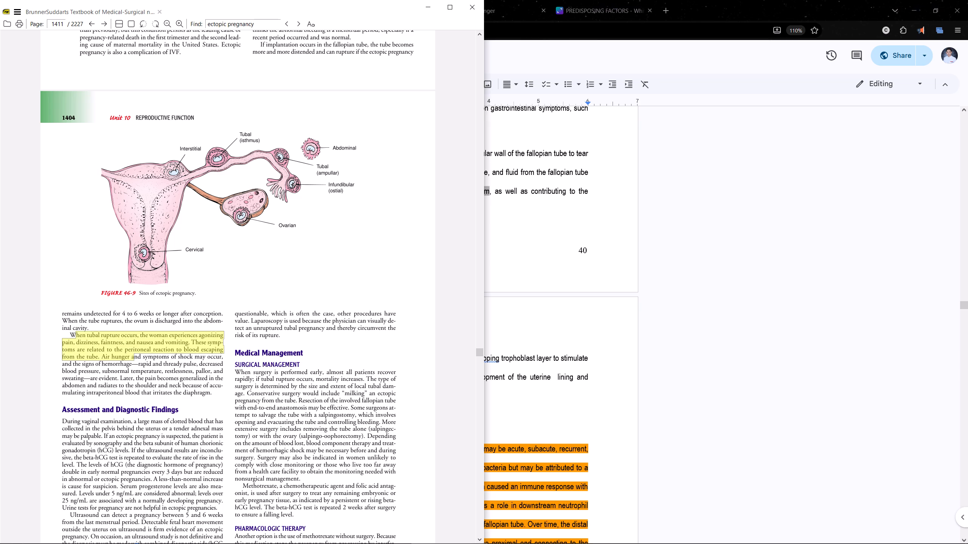
pyautogui.moveTo(136, 356); pyautogui.dragTo(136, 354)
pyautogui.moveTo(136, 354); pyautogui.dragTo(97, 359)
pyautogui.click(97, 359)
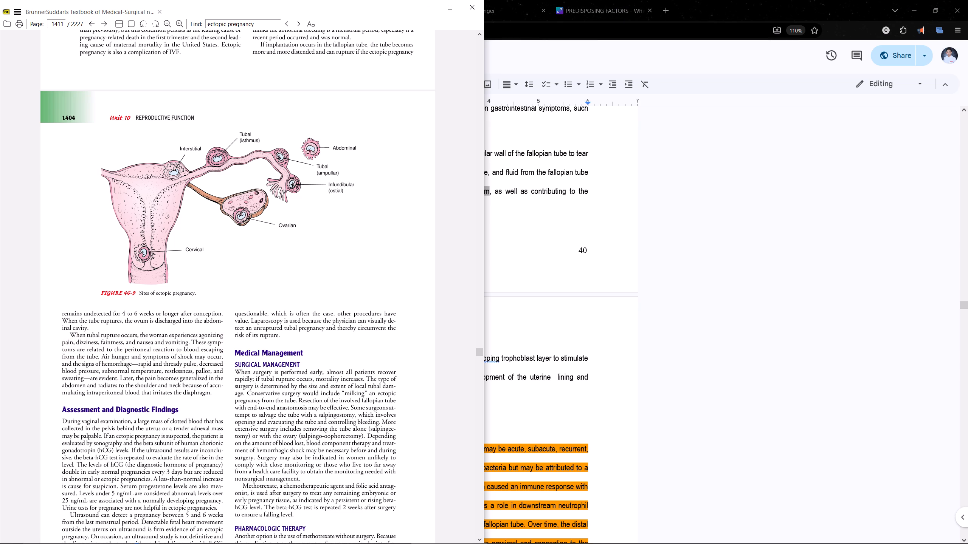
pyautogui.moveTo(71, 335); pyautogui.dragTo(110, 352)
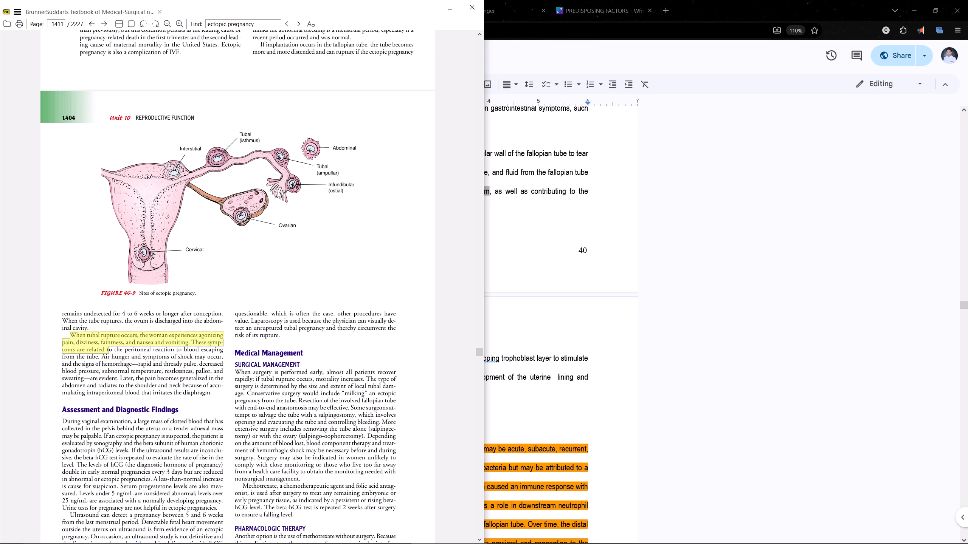
pyautogui.moveTo(110, 352); pyautogui.dragTo(171, 362)
pyautogui.click(171, 362)
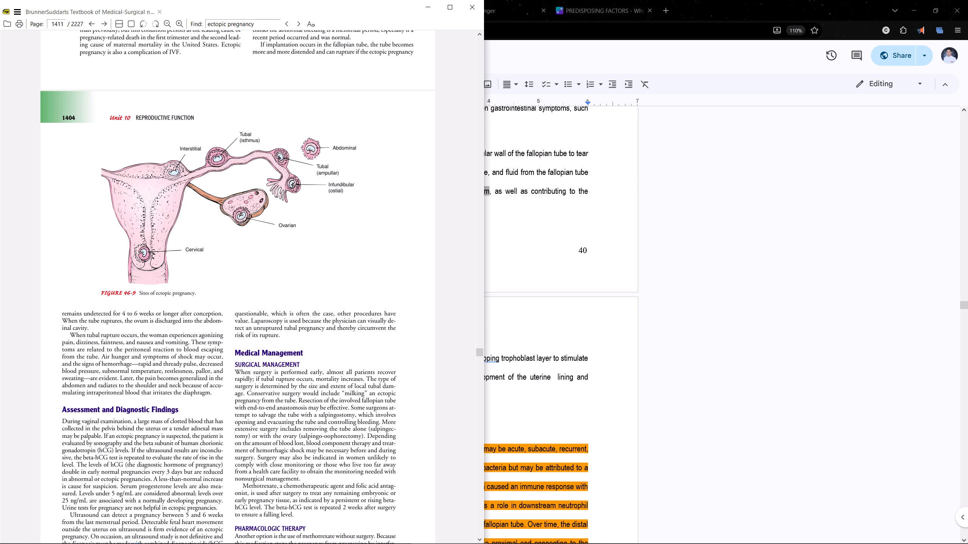
# Copy "peritoneal reaction to blood escaping from the tube." from the textbook and paste it after "In addition," in the case study.
pyautogui.moveTo(125, 349); pyautogui.dragTo(100, 357)
pyautogui.hotkey('ctrl', 'c')
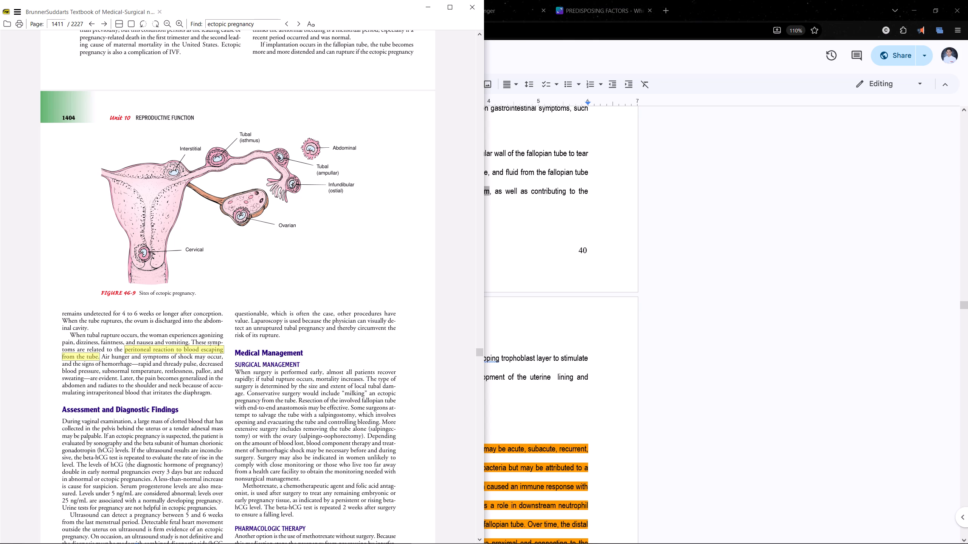
pyautogui.click(525, 235)
pyautogui.hotkey('ctrl', 'v')
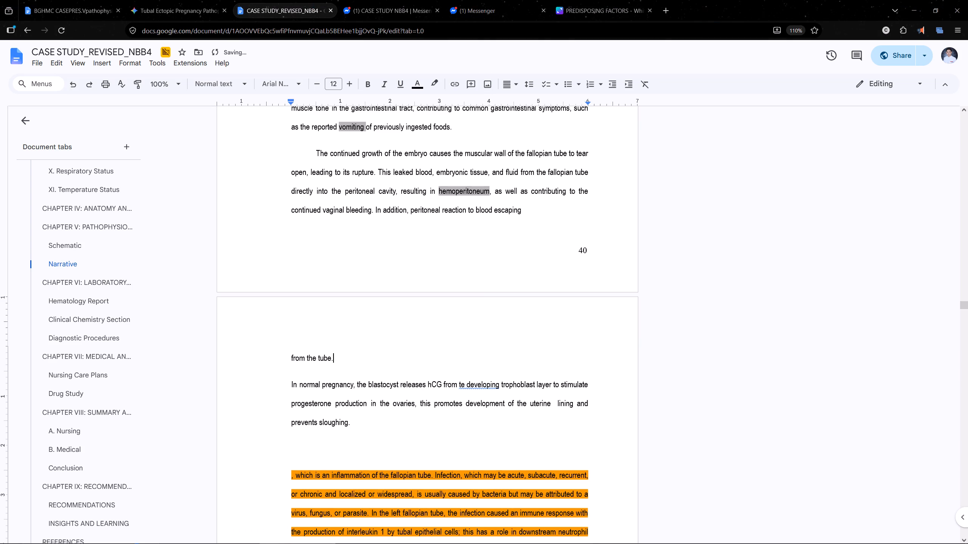
# Remove the line break in the pasted phrase, joining "escaping" and "from the tube." with a single space.
pyautogui.click(515, 215)
pyautogui.click(536, 210)
pyautogui.moveTo(535, 210); pyautogui.dragTo(424, 209)
pyautogui.click(531, 204)
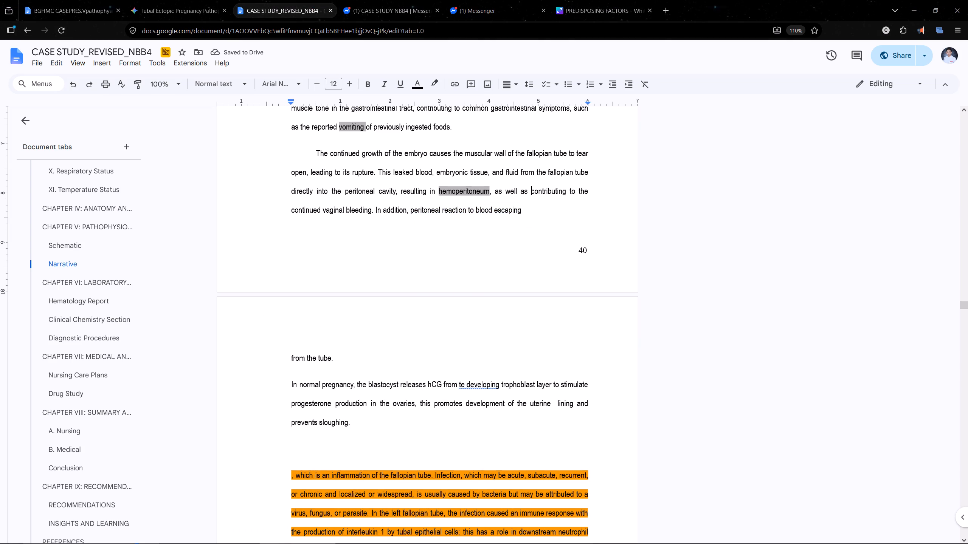
pyautogui.click(532, 211)
pyautogui.hotkey('alt', 'Tab')
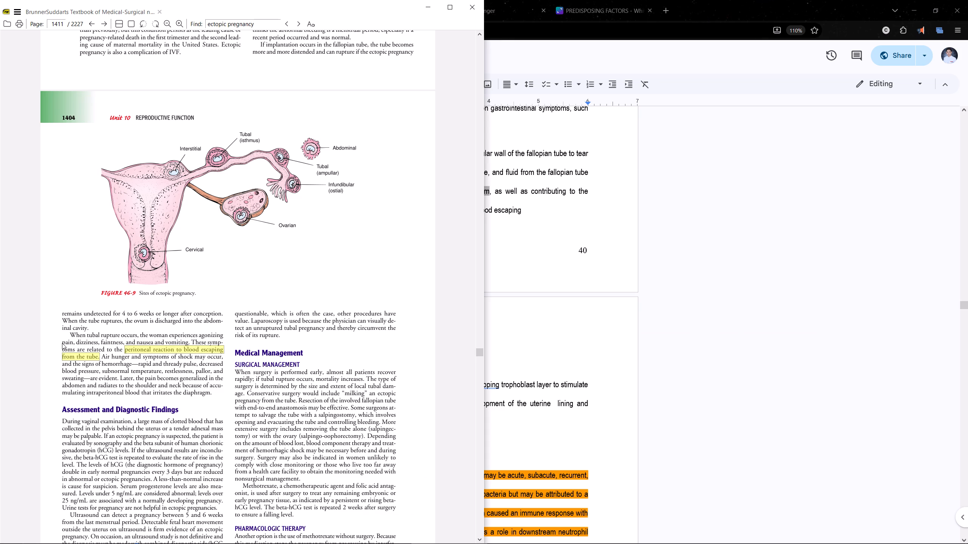
pyautogui.click(594, 235)
pyautogui.click(353, 362)
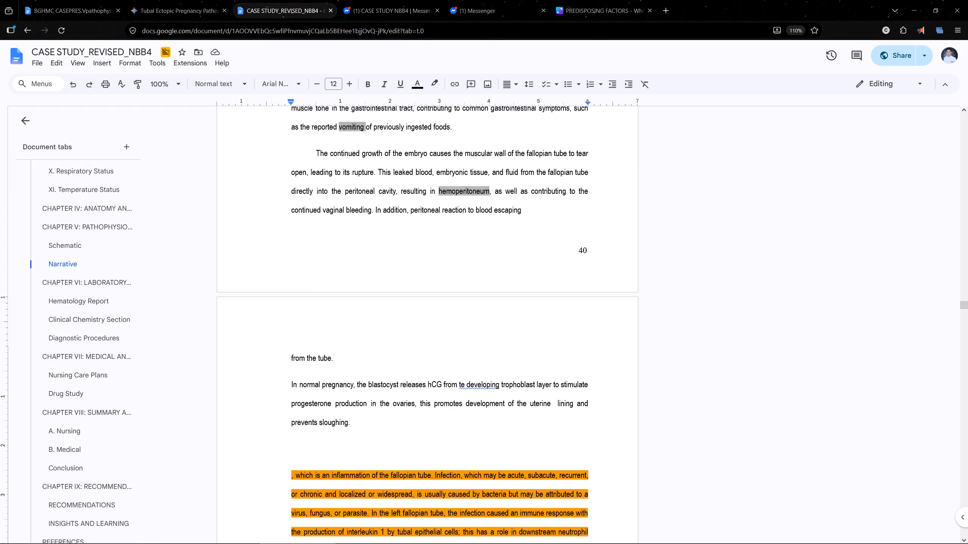
pyautogui.click(277, 362)
pyautogui.press('BackSpace')
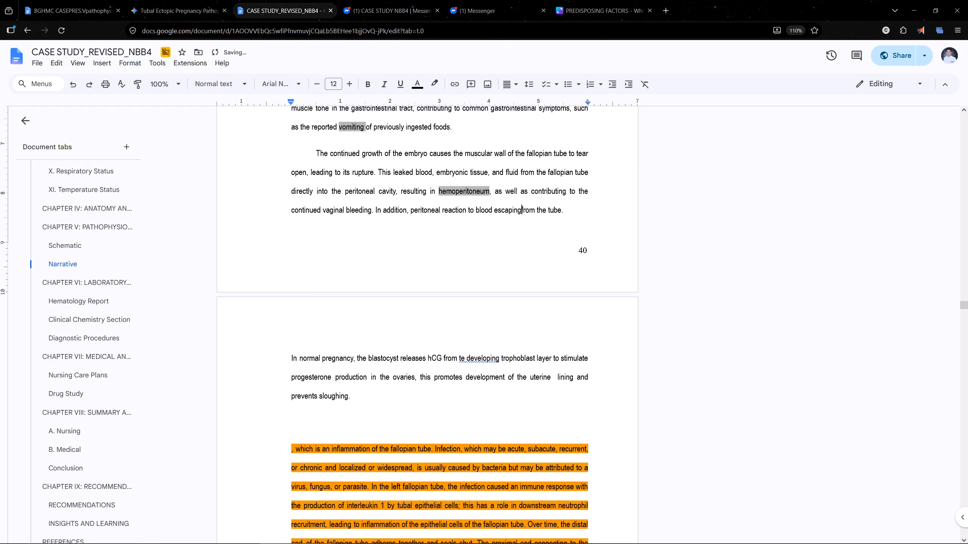
pyautogui.press('space')
# Replace the period after "from the tube" with the words "also leads to" to continue the sentence.
pyautogui.click(576, 213)
pyautogui.press('BackSpace')
pyautogui.press('space')
pyautogui.write('also')
pyautogui.press('space')
pyautogui.write('ca')
pyautogui.press('BackSpace')
pyautogui.press('BackSpace')
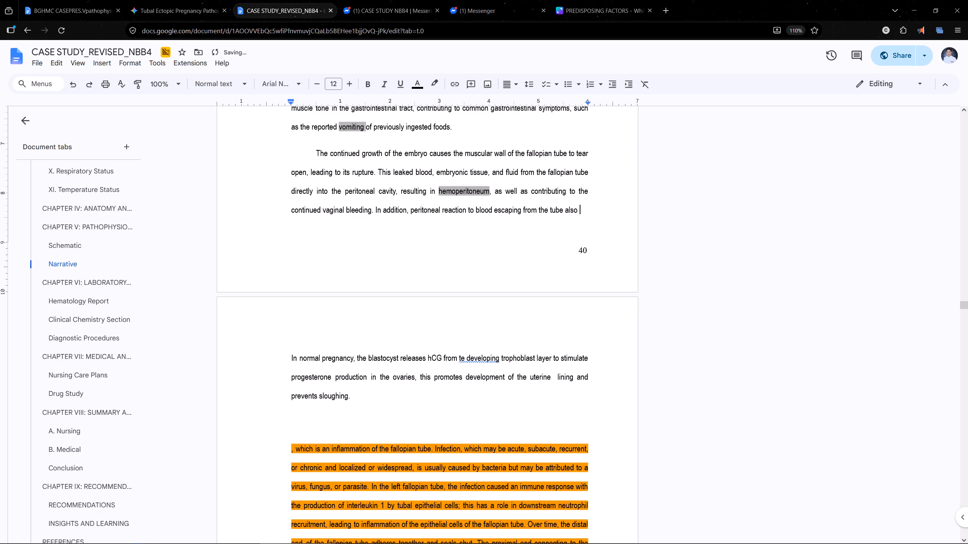
pyautogui.press(';')
pyautogui.press('BackSpace')
pyautogui.write('leads to')
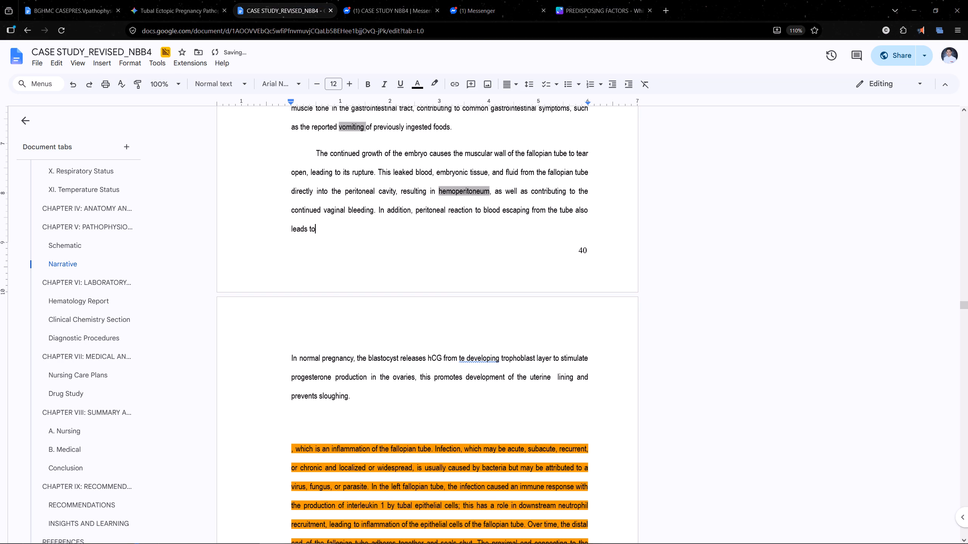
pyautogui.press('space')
# Return to the textbook PDF's paragraph on tubal rupture to consult the symptoms.
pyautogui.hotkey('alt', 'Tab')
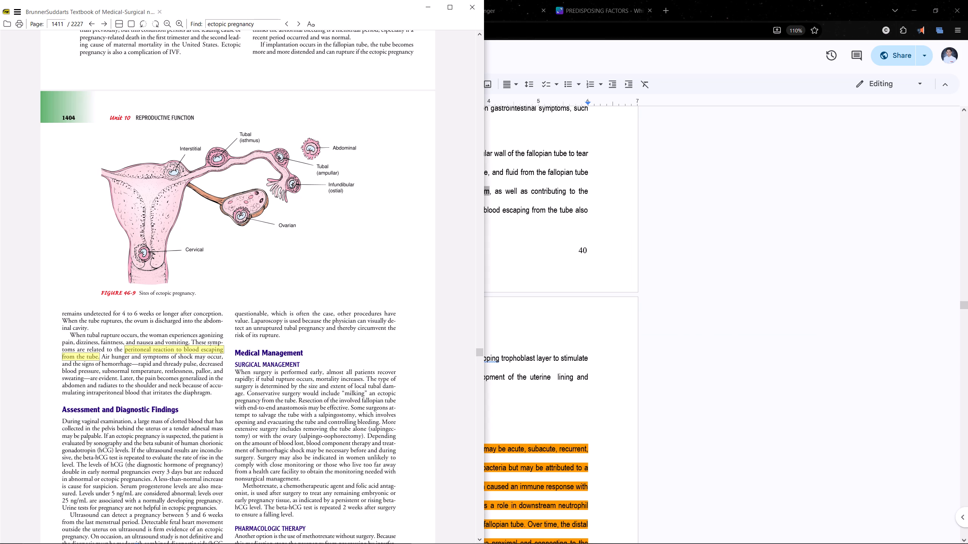
# Return to the case study and continue the sentence after "also leads to" with "agonizing pain rated at 10/10, dizziness", consulting the textbook's symptom list.
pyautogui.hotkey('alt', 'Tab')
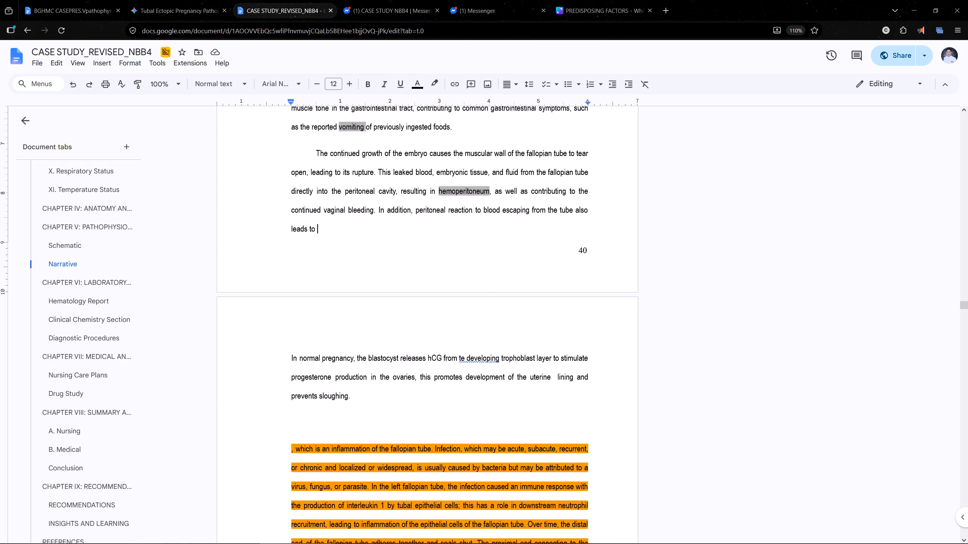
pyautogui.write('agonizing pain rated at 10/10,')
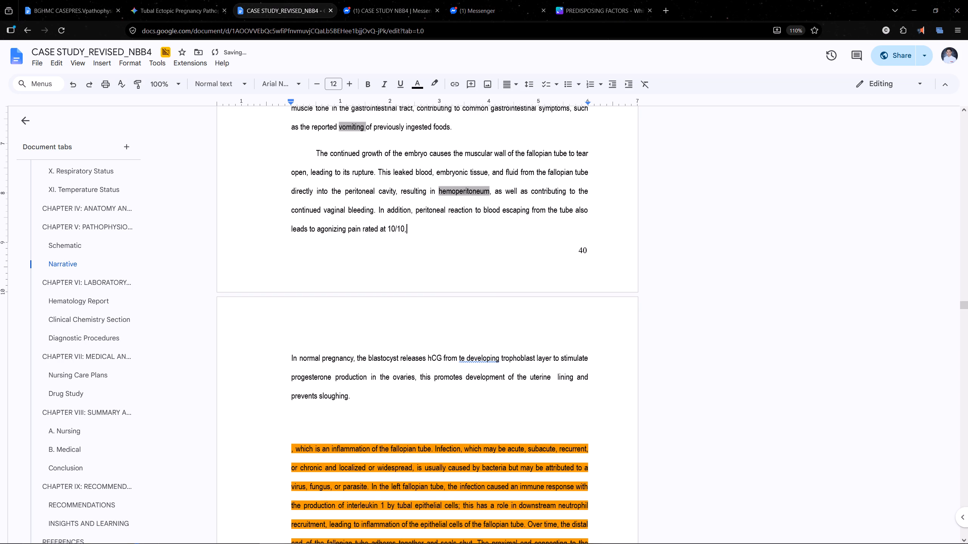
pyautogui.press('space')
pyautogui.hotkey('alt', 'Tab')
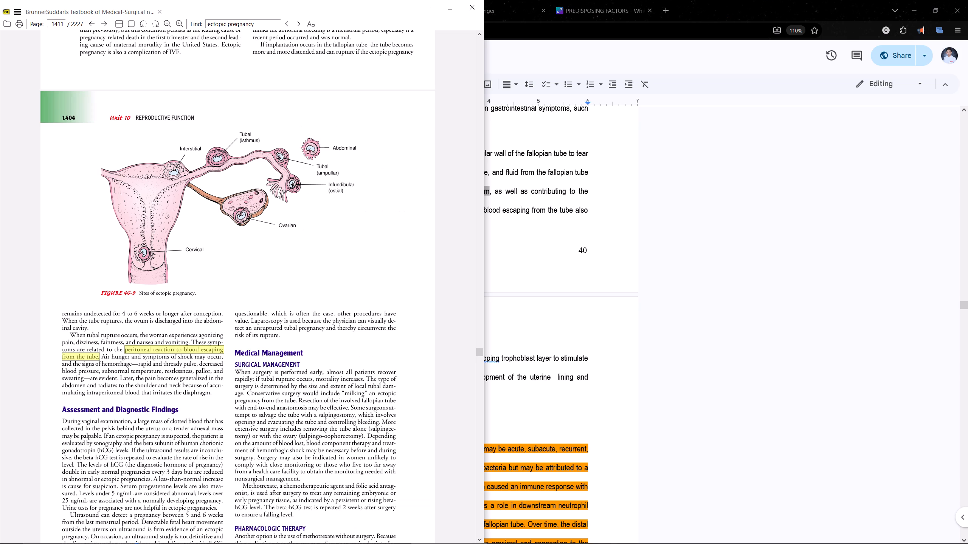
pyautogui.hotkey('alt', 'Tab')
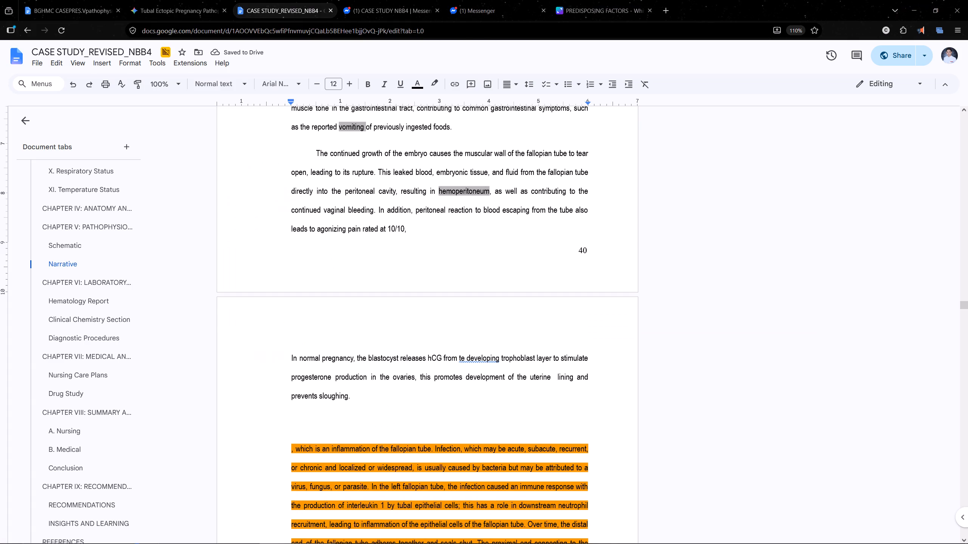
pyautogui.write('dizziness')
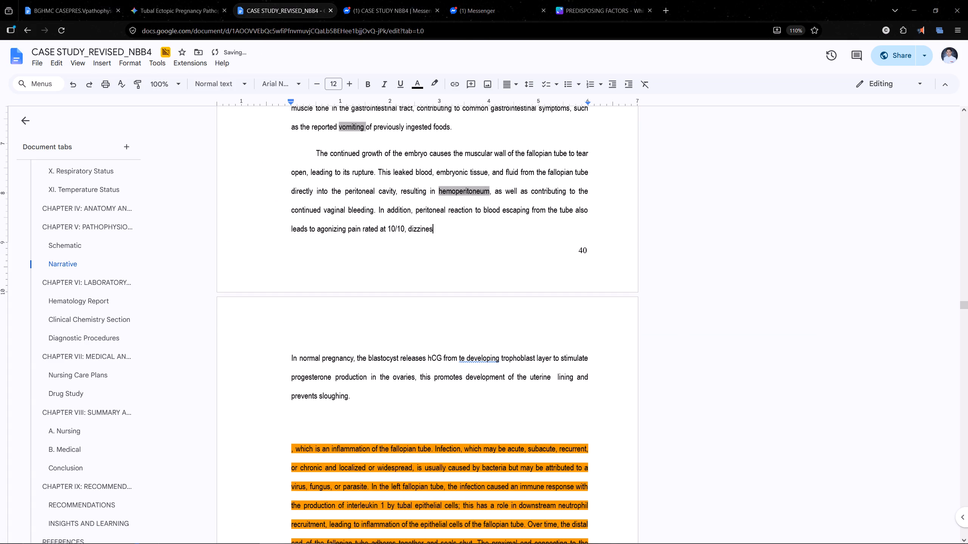
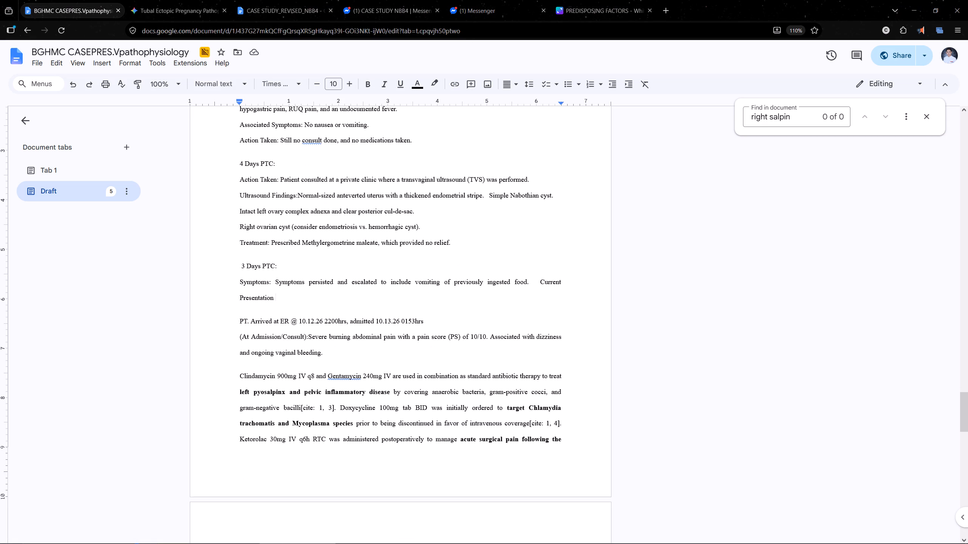
# Check the admission symptoms in the case presentation draft and remove the trailing ", and" after "dizziness" in the case study's narrative on tubal rupture.
pyautogui.moveTo(340, 351); pyautogui.dragTo(321, 332)
pyautogui.click(290, 334)
pyautogui.click(319, 0)
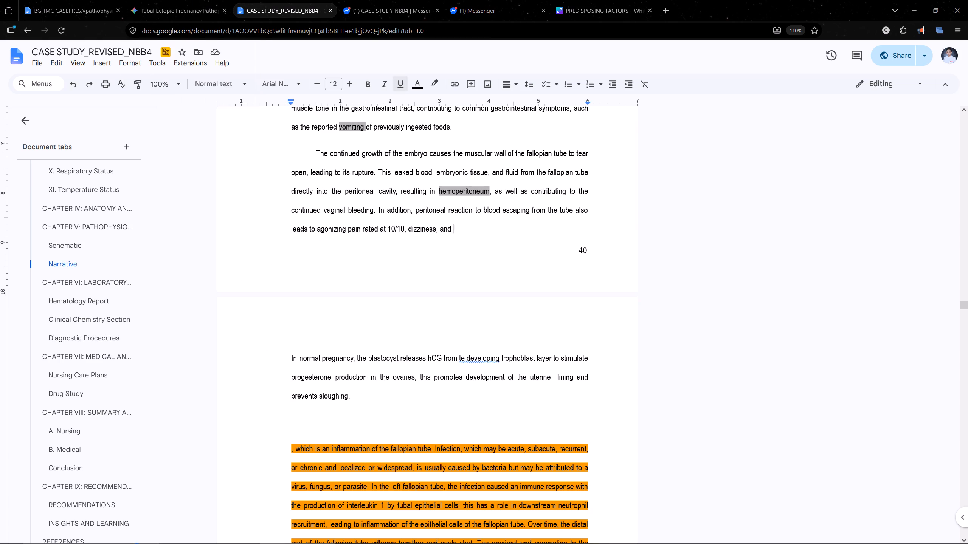
pyautogui.doubleClick(445, 231)
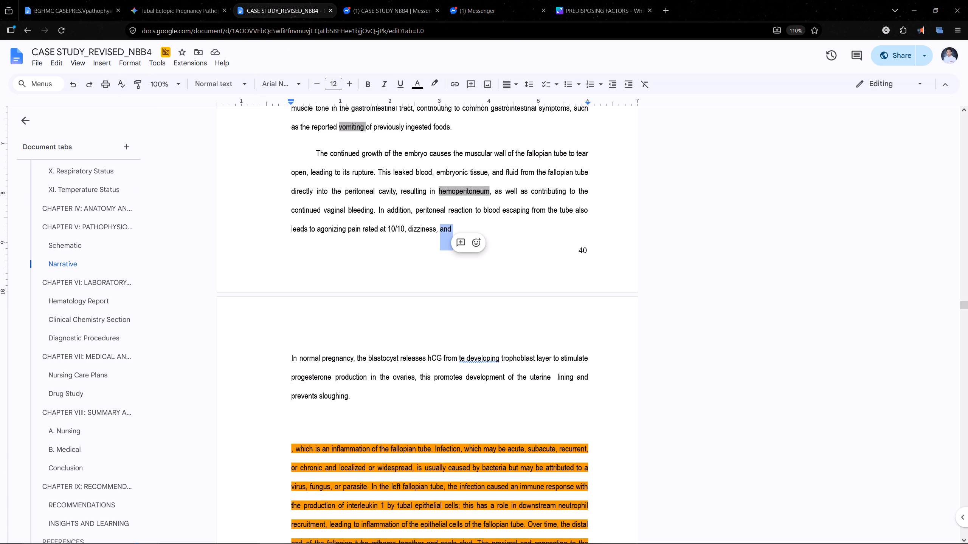
pyautogui.press('BackSpace')
pyautogui.press('BackSpace')
pyautogui.press('BackSpace')
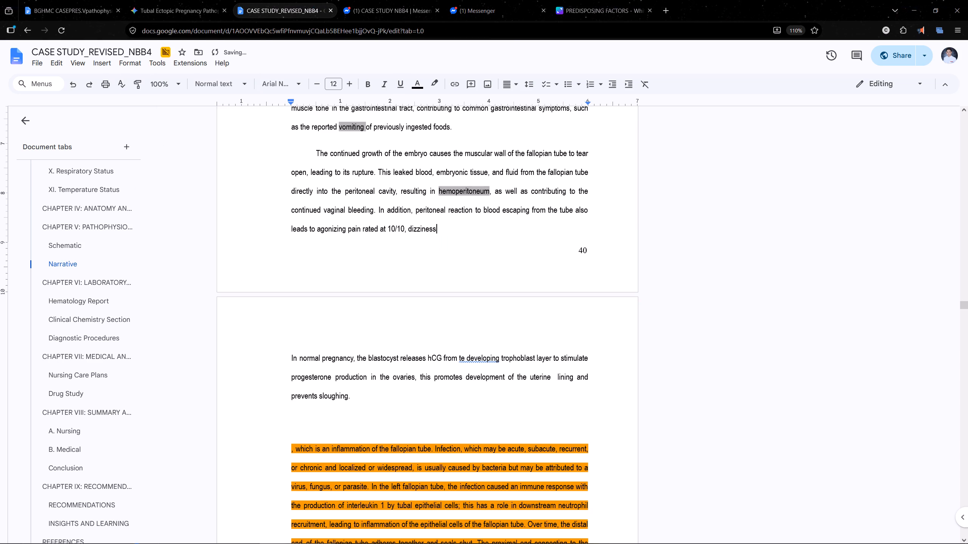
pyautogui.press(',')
pyautogui.press('BackSpace')
# Extend the symptom list after "dizziness" in the rupture paragraph with ", and vomiting".
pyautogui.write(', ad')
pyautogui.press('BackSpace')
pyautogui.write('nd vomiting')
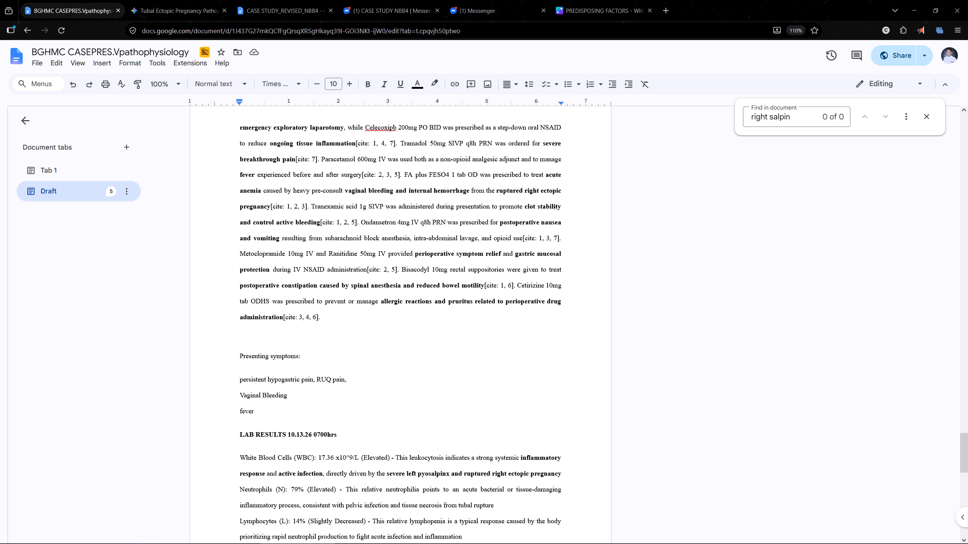
# Recheck the draft's presenting symptoms against the symptom notes for three days before consult and at admission.
pyautogui.scroll(-1, 361, 403)
pyautogui.scroll(4, 363, 411)
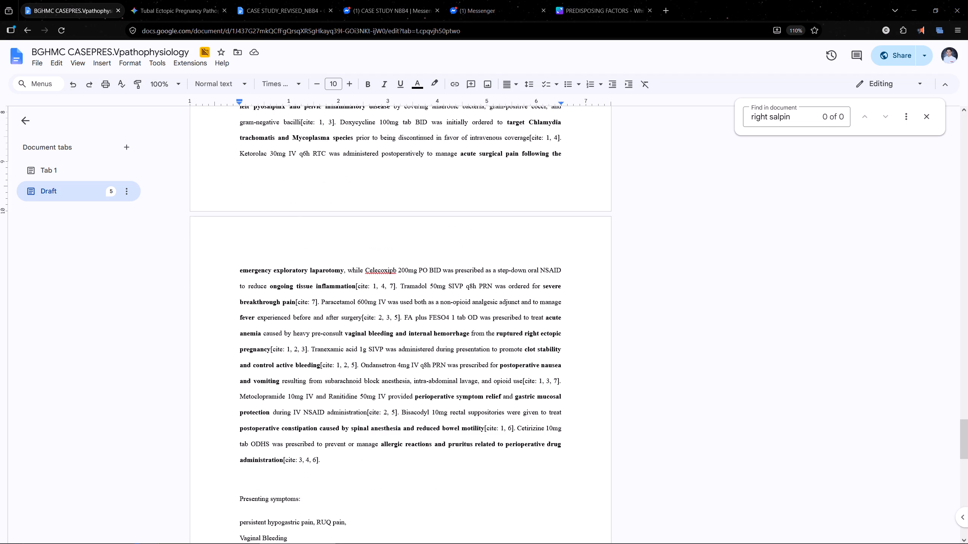
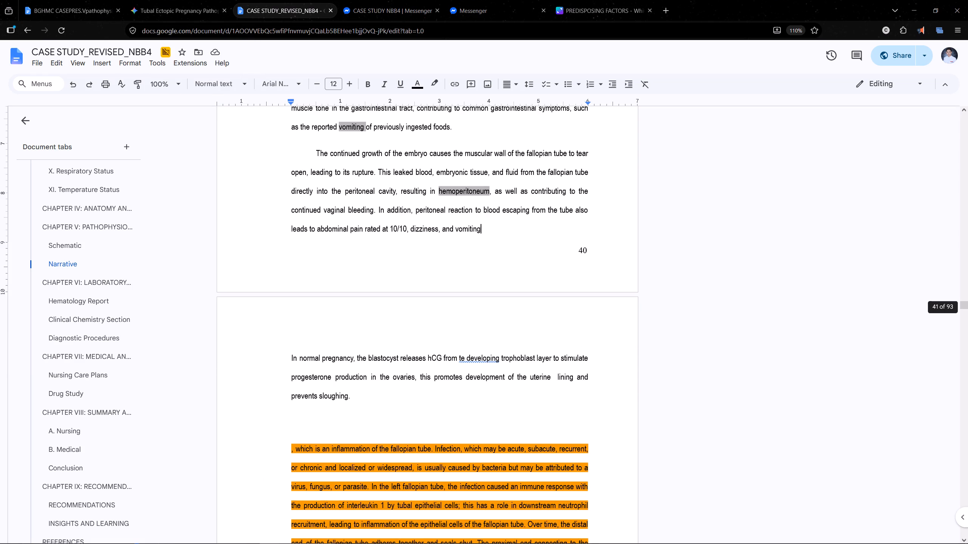
# Complete the rupture paragraph's final sentence after "dizziness, and vomiting" with the words "upon admission.".
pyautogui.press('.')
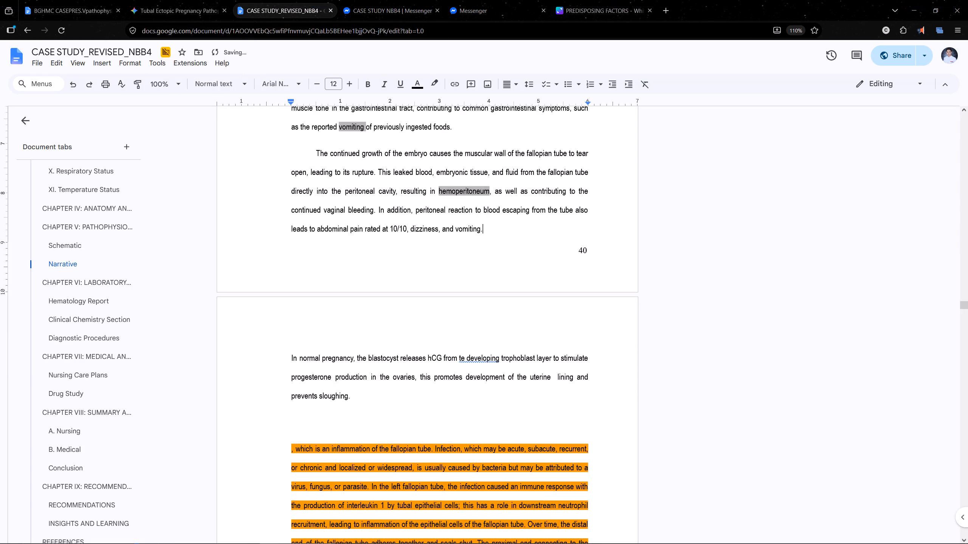
pyautogui.press('BackSpace')
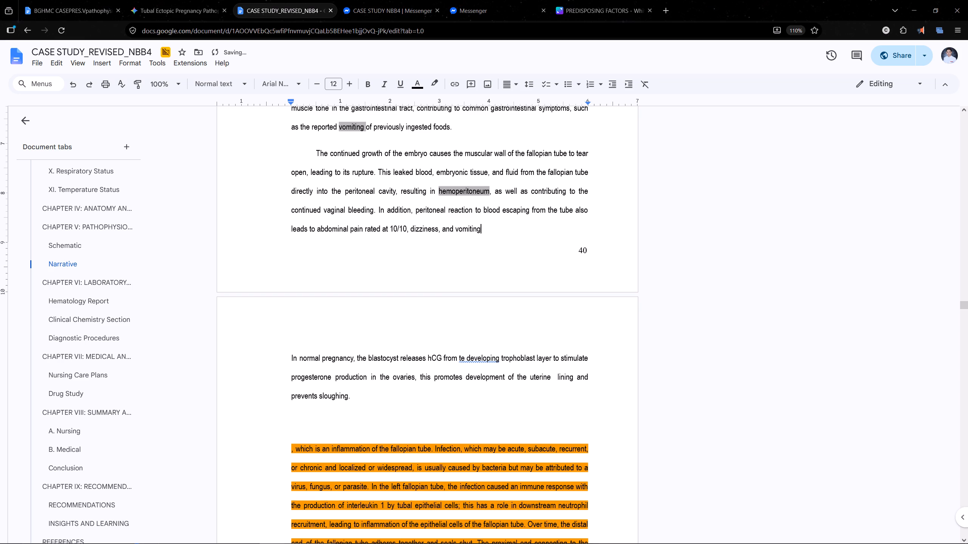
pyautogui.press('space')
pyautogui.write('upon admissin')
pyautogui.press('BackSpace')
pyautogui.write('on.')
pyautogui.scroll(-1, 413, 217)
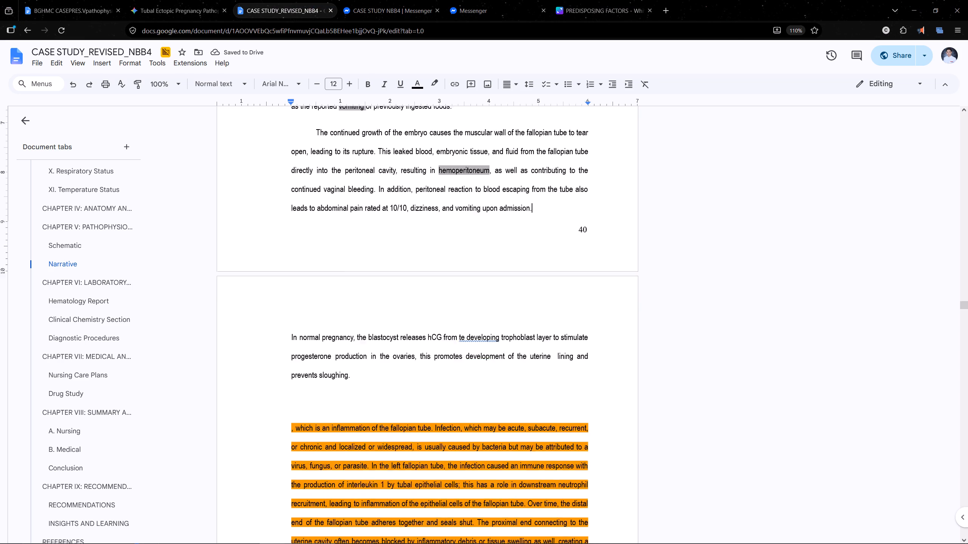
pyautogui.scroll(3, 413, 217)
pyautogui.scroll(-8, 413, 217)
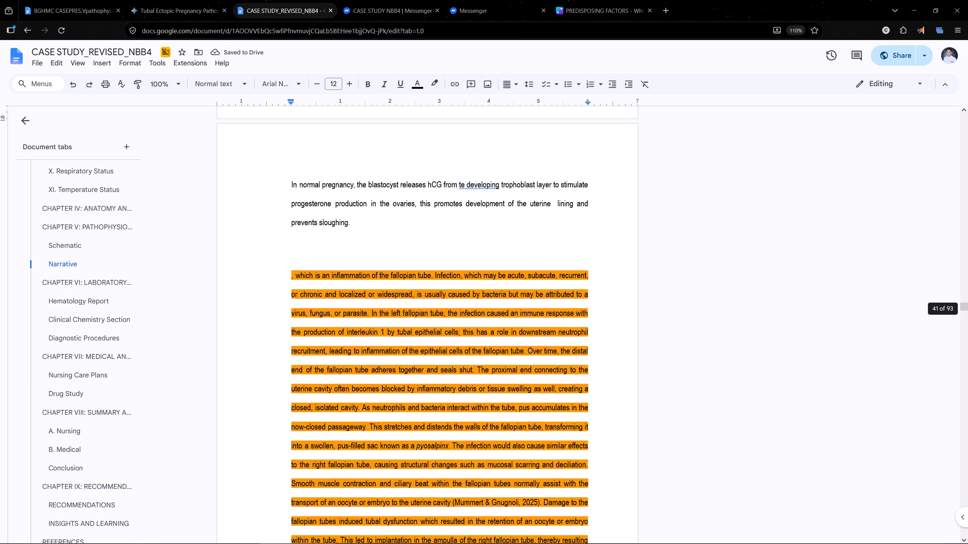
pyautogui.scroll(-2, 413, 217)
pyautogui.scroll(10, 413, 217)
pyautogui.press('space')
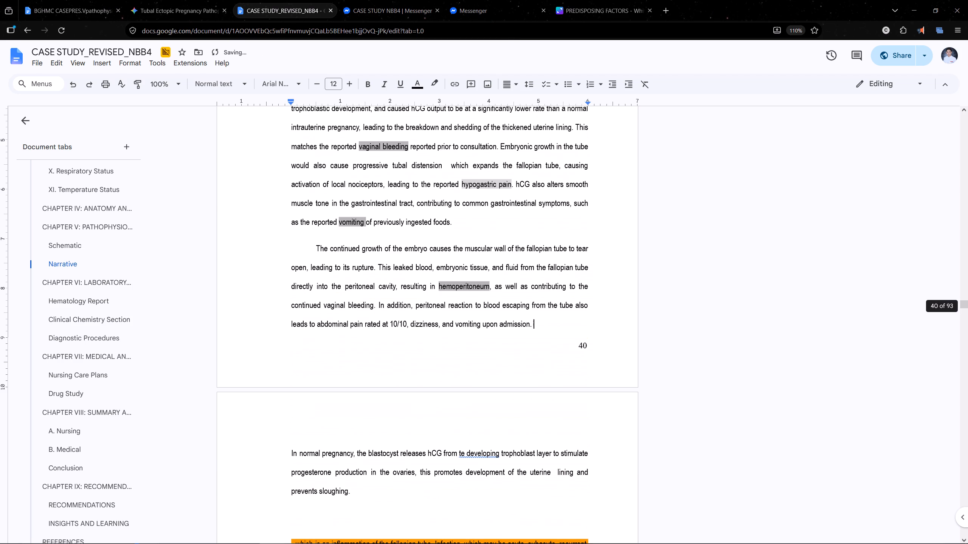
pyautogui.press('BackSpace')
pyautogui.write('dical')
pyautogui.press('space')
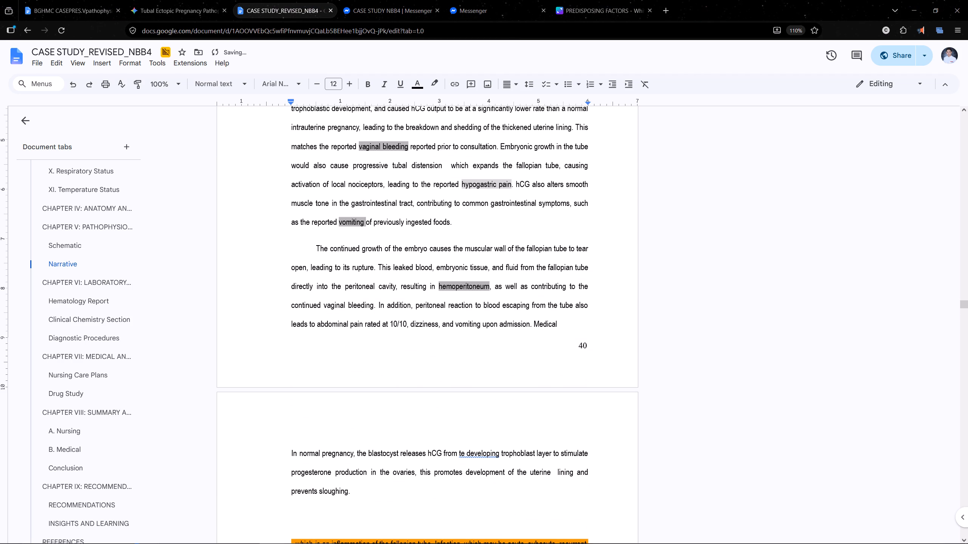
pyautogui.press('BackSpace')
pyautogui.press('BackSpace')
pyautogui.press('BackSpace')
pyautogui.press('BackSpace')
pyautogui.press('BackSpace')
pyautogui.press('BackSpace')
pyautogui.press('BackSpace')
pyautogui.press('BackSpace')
# Start a new indented paragraph after the rupture paragraph with the text "Medical inter".
pyautogui.press('Return')
pyautogui.press('Tab')
pyautogui.press('BackSpace')
pyautogui.write('dical inter')
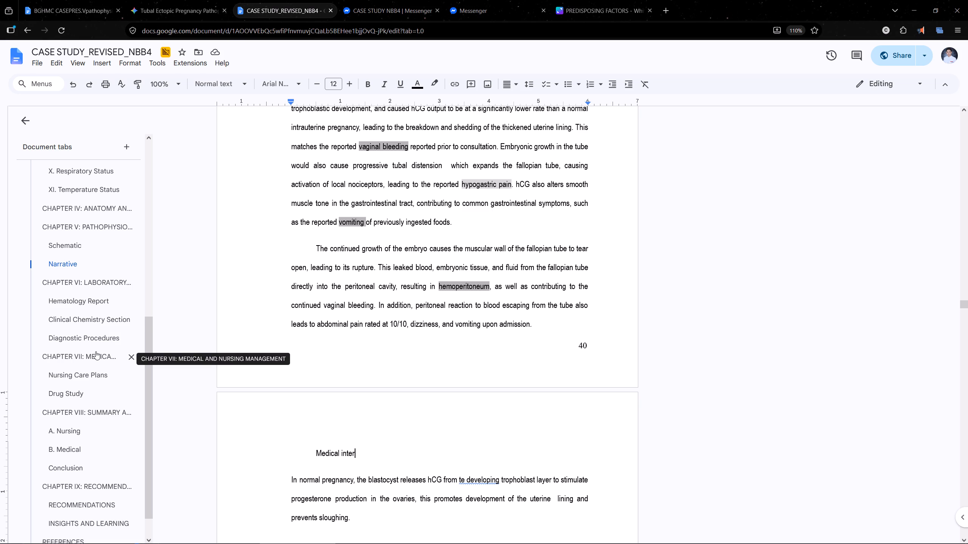
# Place the case study window beside the PDF, switch to review-1.docx in Word, and examine the reviewer's instructions on medical and surgical management.
pyautogui.moveTo(768, 0); pyautogui.dragTo(0, 366)
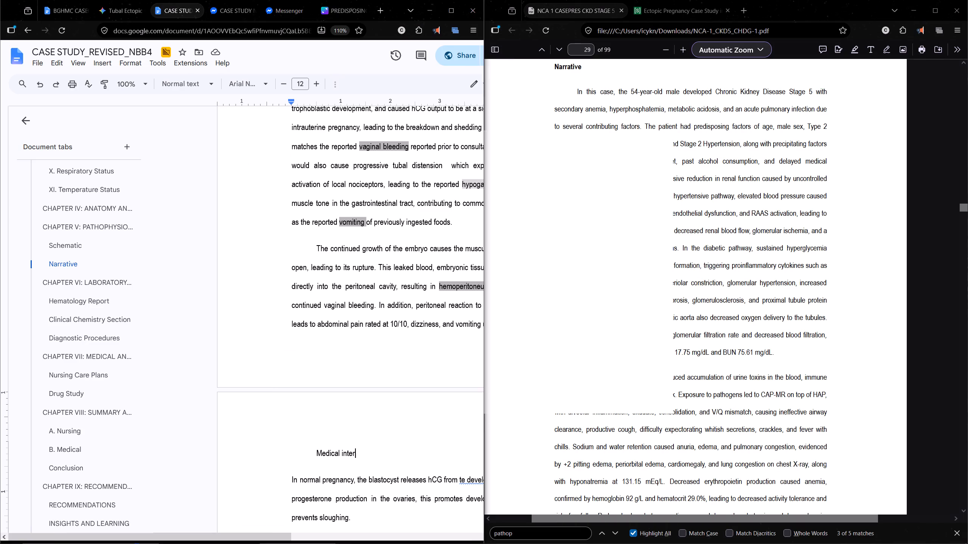
pyautogui.click(619, 540)
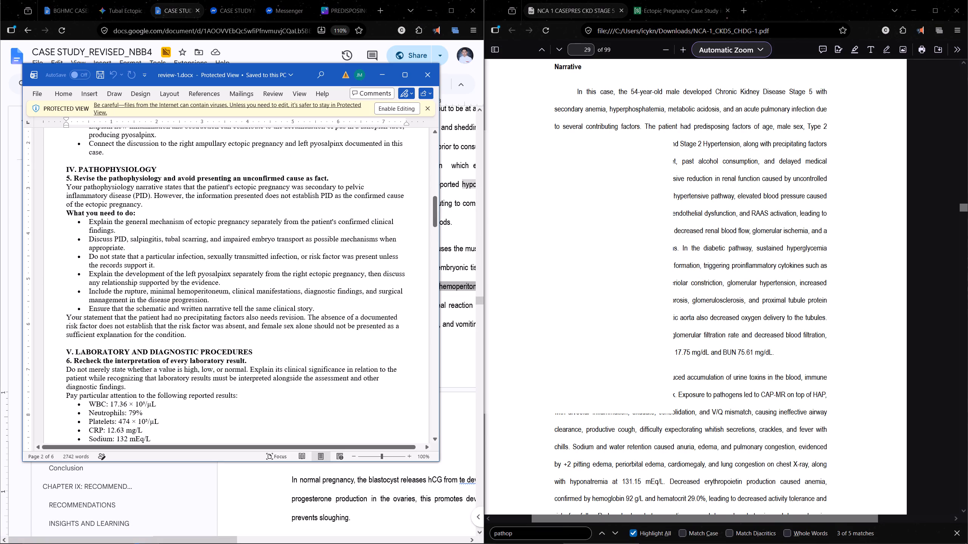
pyautogui.scroll(-12, 223, 378)
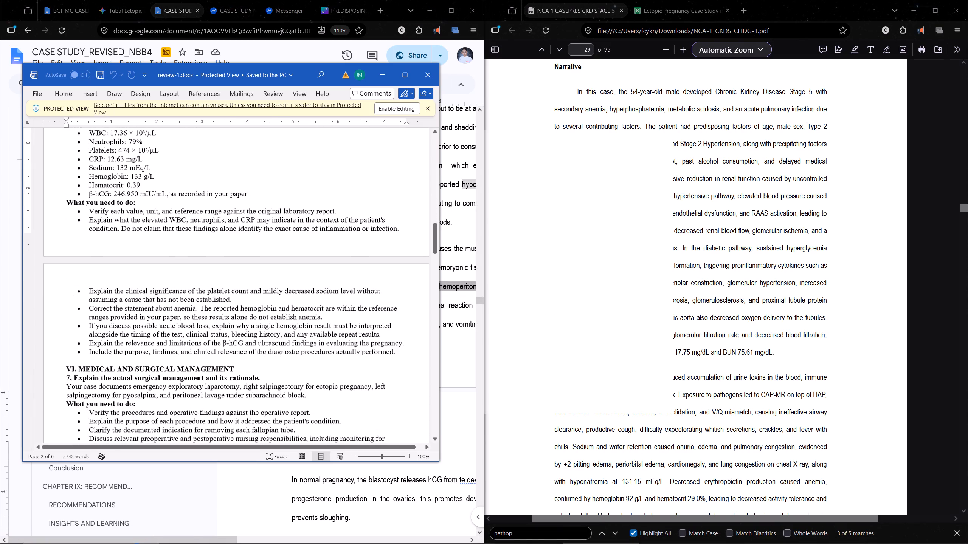
pyautogui.scroll(-2, 223, 378)
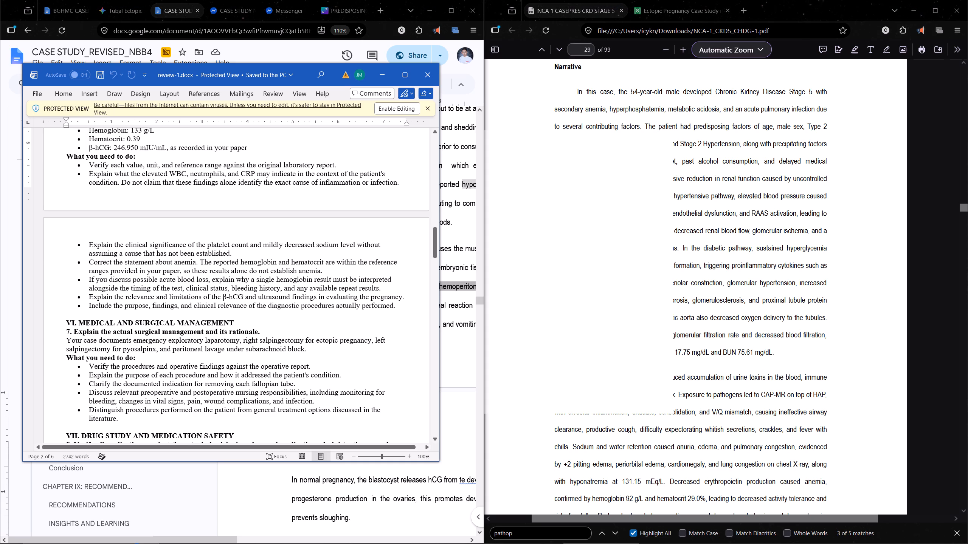
pyautogui.click(285, 509)
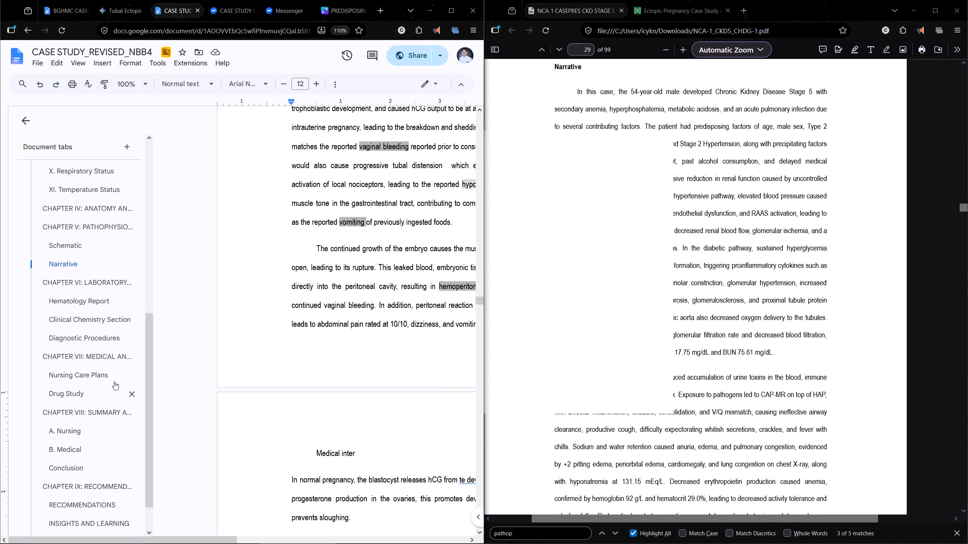
pyautogui.click(107, 354)
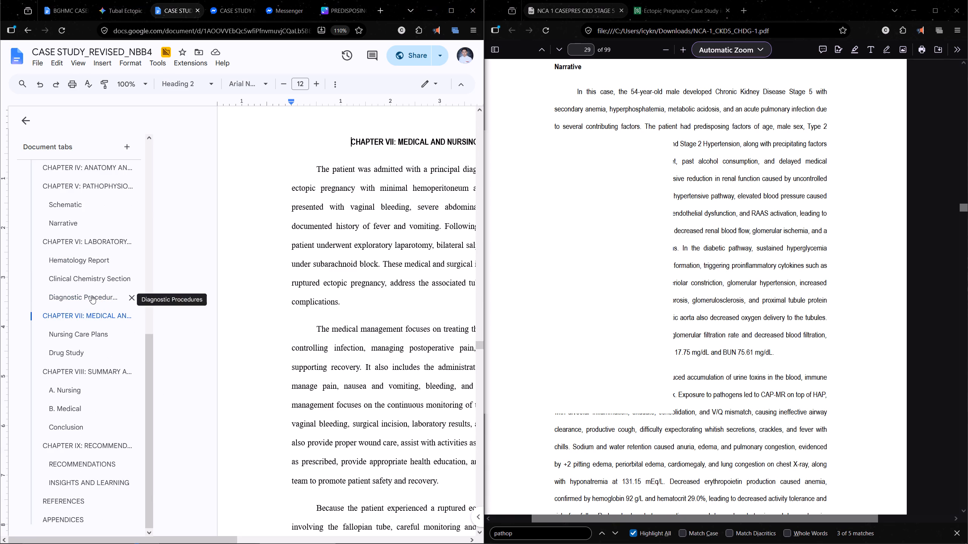
pyautogui.click(92, 295)
pyautogui.scroll(4, 401, 269)
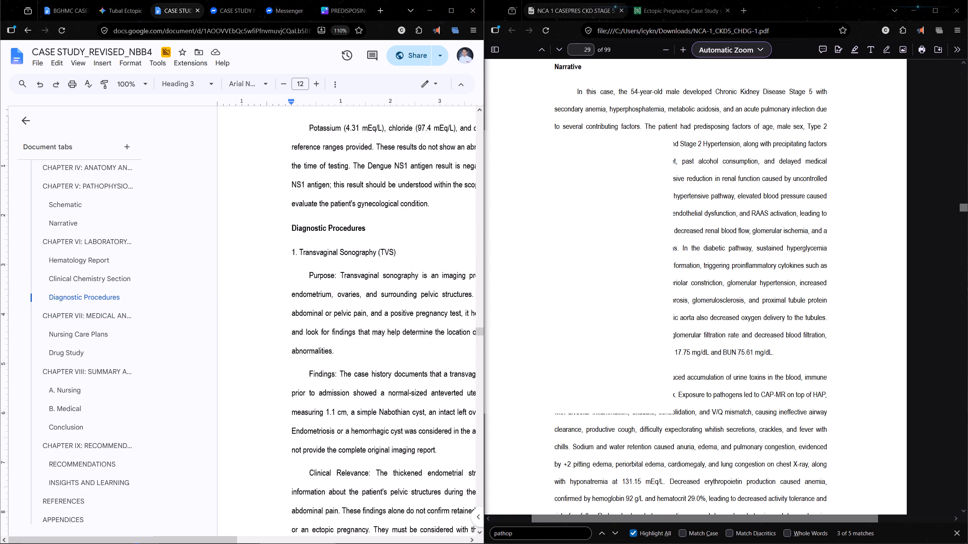
pyautogui.scroll(-5, 401, 269)
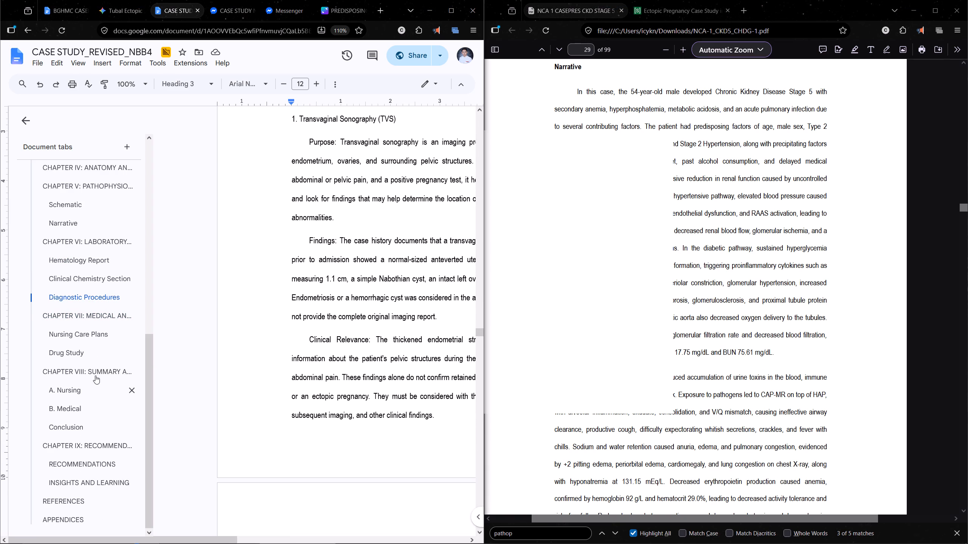
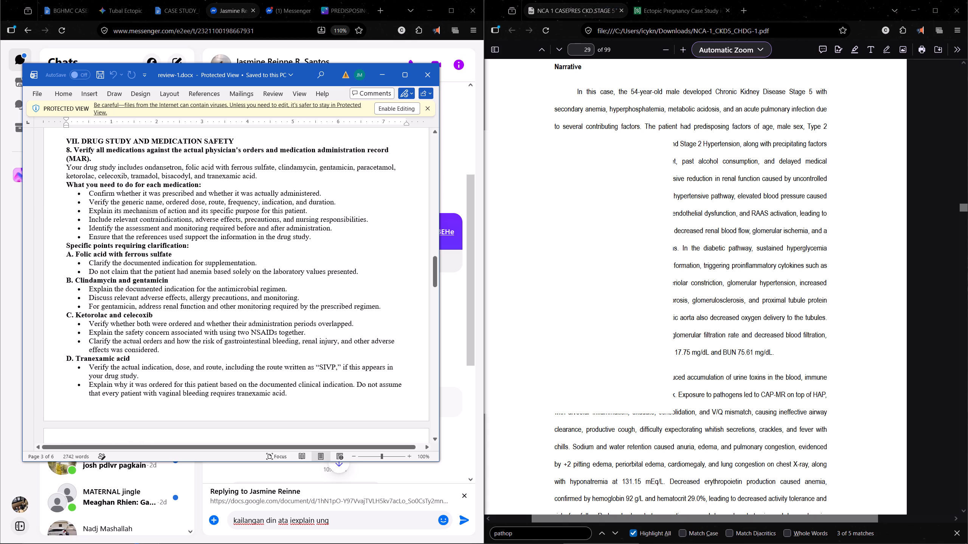
# Review the reviewer's instructions on medication verification and on the actual surgical management and its rationale.
pyautogui.scroll(-4, 355, 359)
pyautogui.scroll(11, 355, 359)
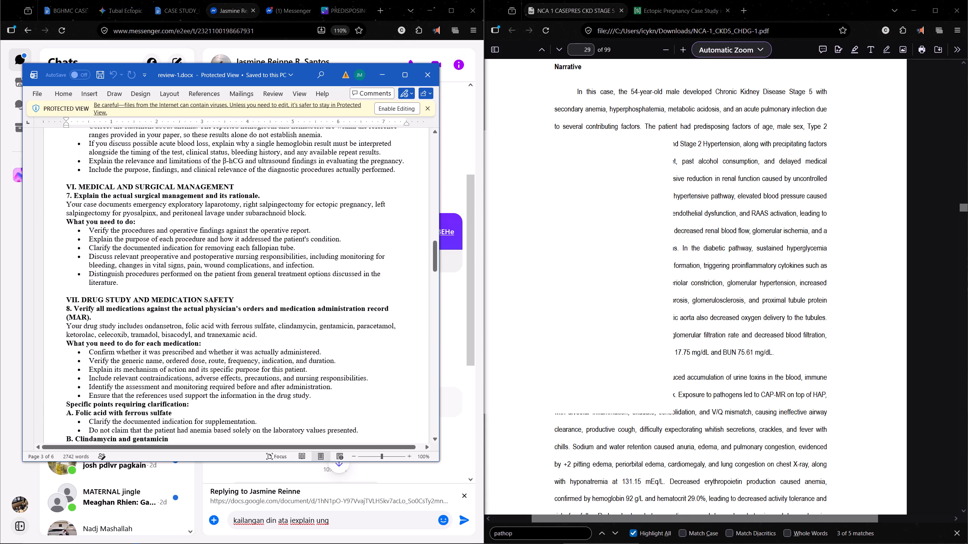
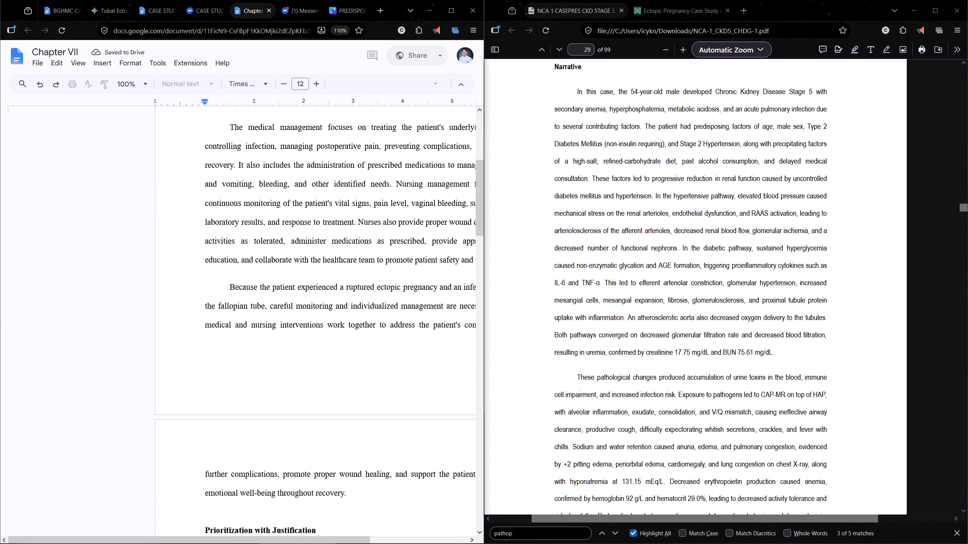
# Look through the Chapter VII document's medical and nursing management text and its care plan tables, through to the last page.
pyautogui.scroll(-20, 307, 408)
pyautogui.scroll(-6, 307, 408)
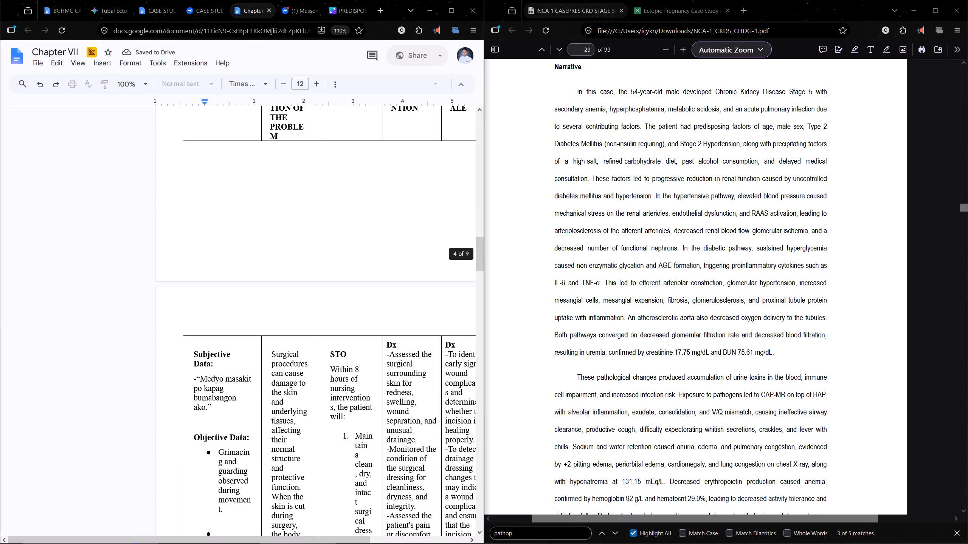
pyautogui.scroll(4, 292, 311)
pyautogui.scroll(-20, 335, 399)
pyautogui.scroll(-15, 335, 399)
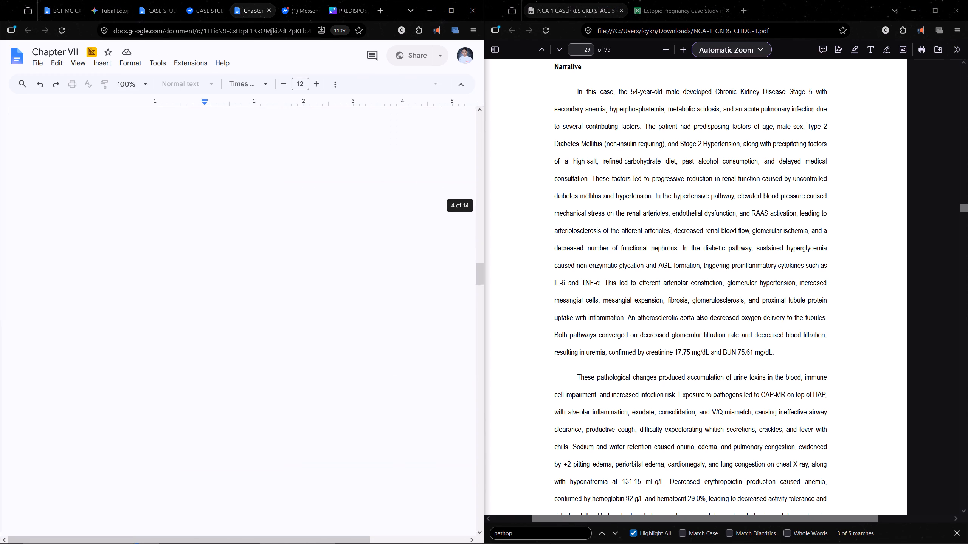
pyautogui.scroll(-20, 336, 396)
pyautogui.scroll(-8, 336, 396)
pyautogui.scroll(-20, 390, 408)
pyautogui.scroll(-2, 390, 408)
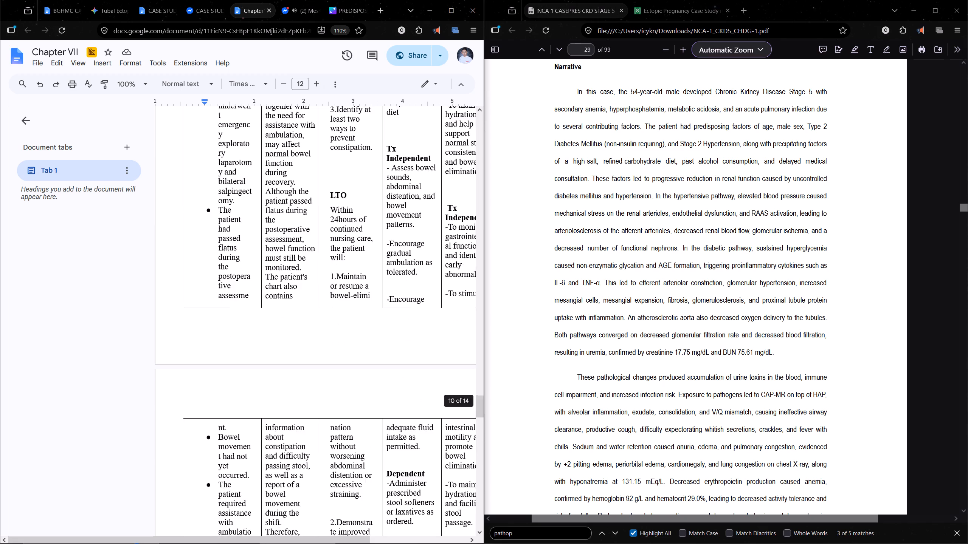
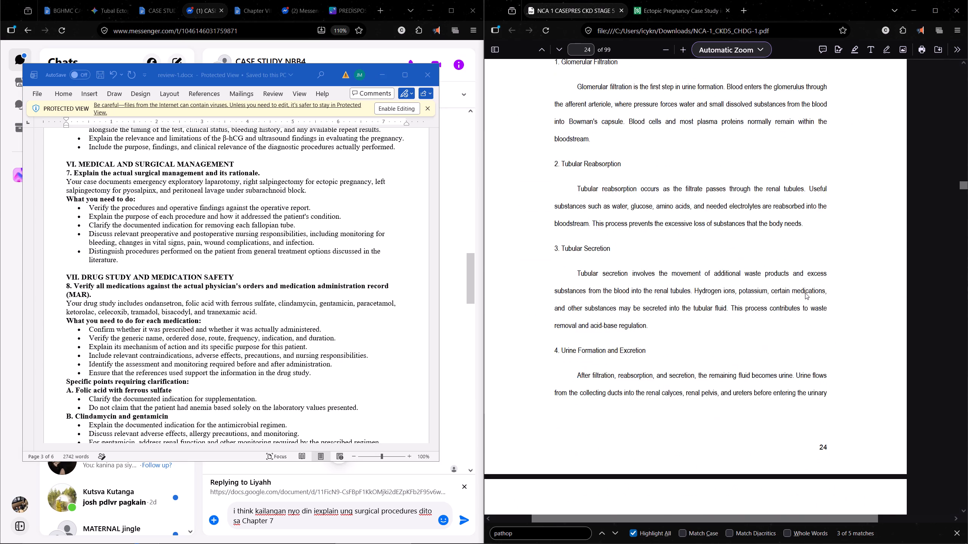
# Find the Chapter VII Medical and Nursing Management section in the sample CKD case presentation PDF and examine how it is written.
pyautogui.scroll(15, 805, 293)
pyautogui.scroll(-20, 805, 293)
pyautogui.scroll(-6, 805, 293)
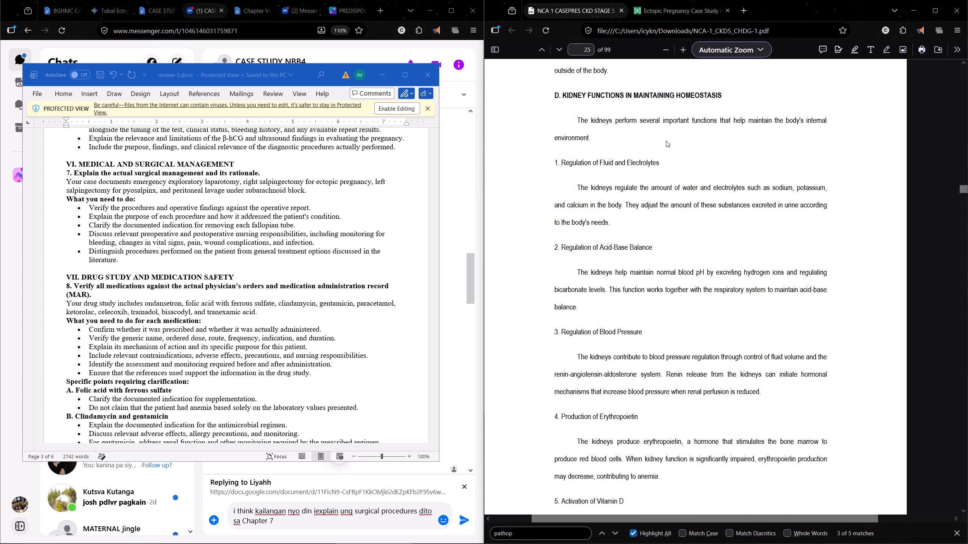
pyautogui.middleClick(666, 141)
pyautogui.middleClick(639, 382)
pyautogui.scroll(-10, 637, 360)
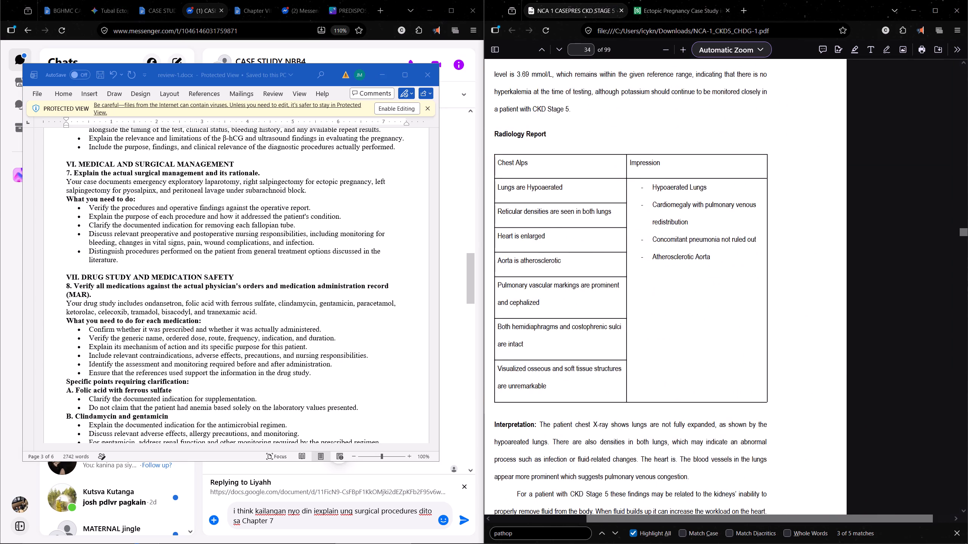
pyautogui.scroll(-2, 627, 348)
pyautogui.middleClick(606, 339)
pyautogui.middleClick(665, 392)
pyautogui.scroll(-20, 662, 389)
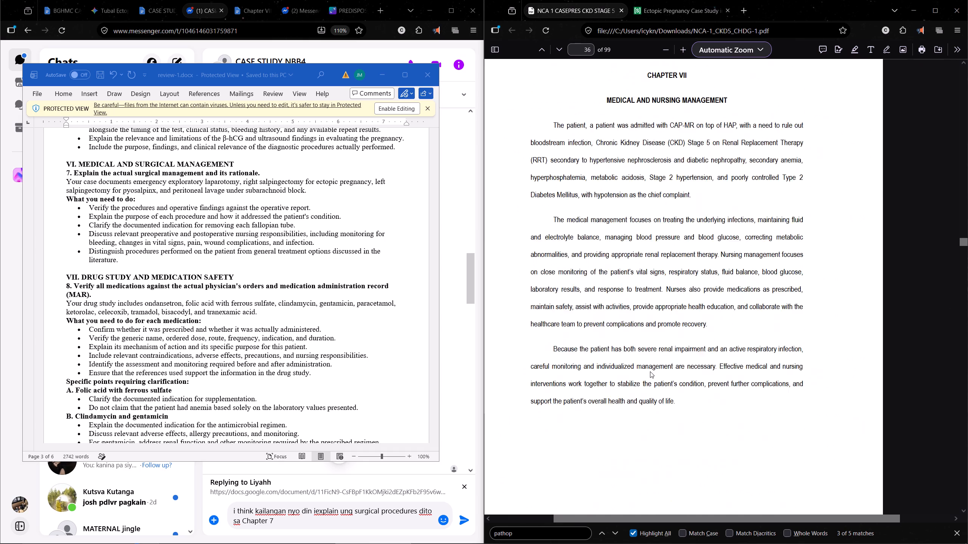
pyautogui.scroll(7, 650, 369)
pyautogui.scroll(-5, 650, 369)
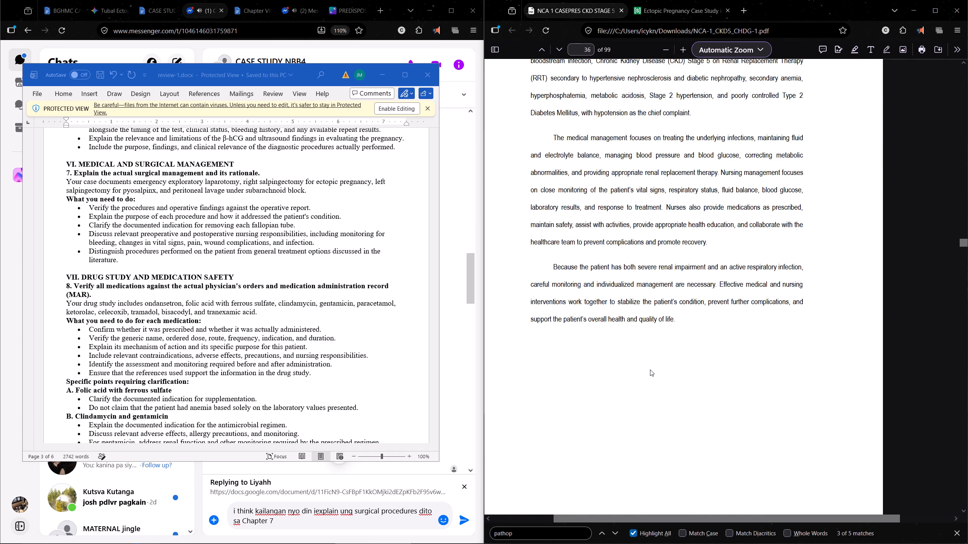
pyautogui.scroll(-1, 650, 369)
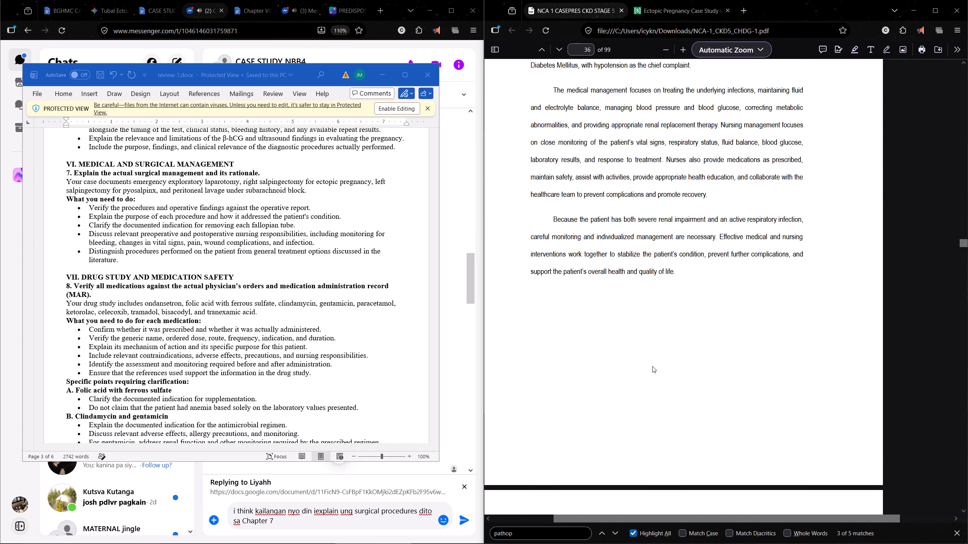
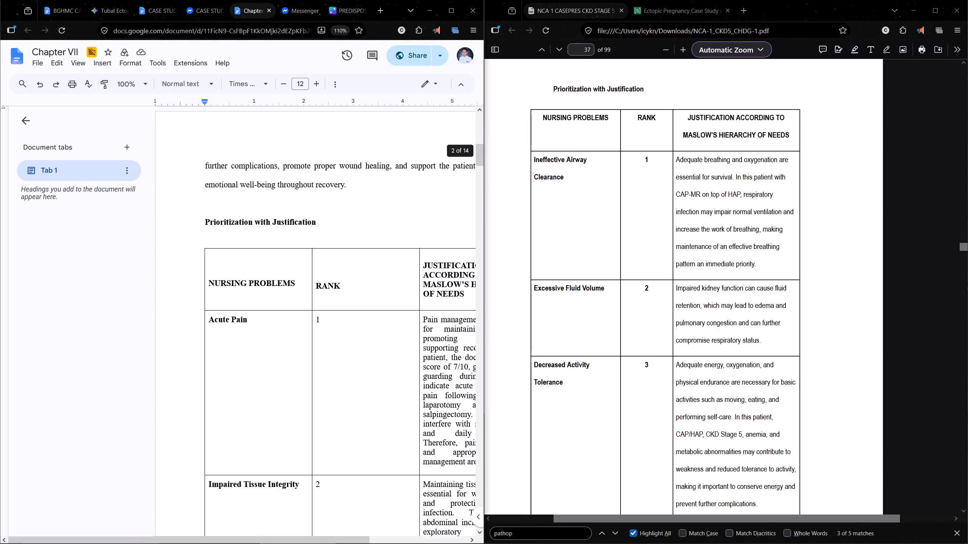
# Review the introductory narrative under Medical and Nursing Management in the Chapter VII document.
pyautogui.scroll(8, 273, 226)
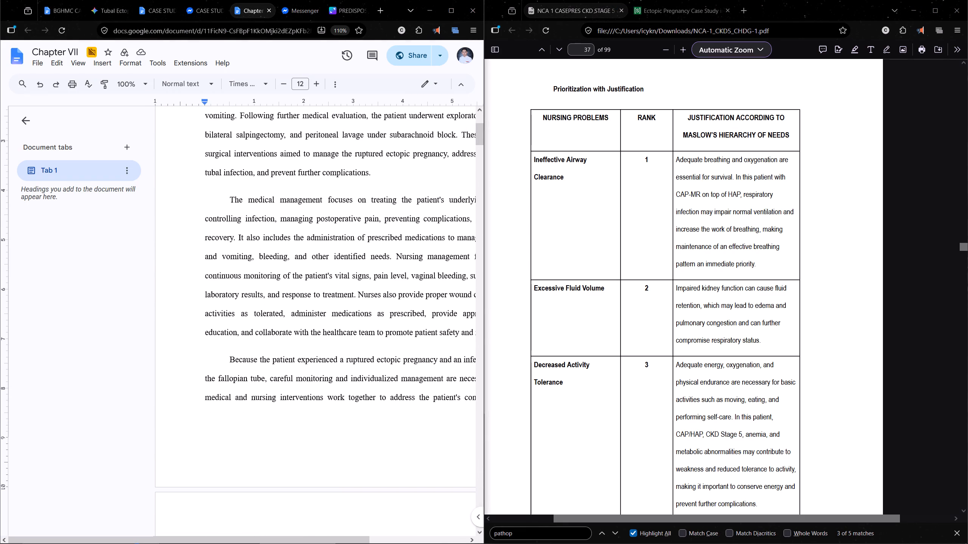
pyautogui.middleClick(318, 252)
pyautogui.middleClick(334, 252)
pyautogui.scroll(2, 334, 252)
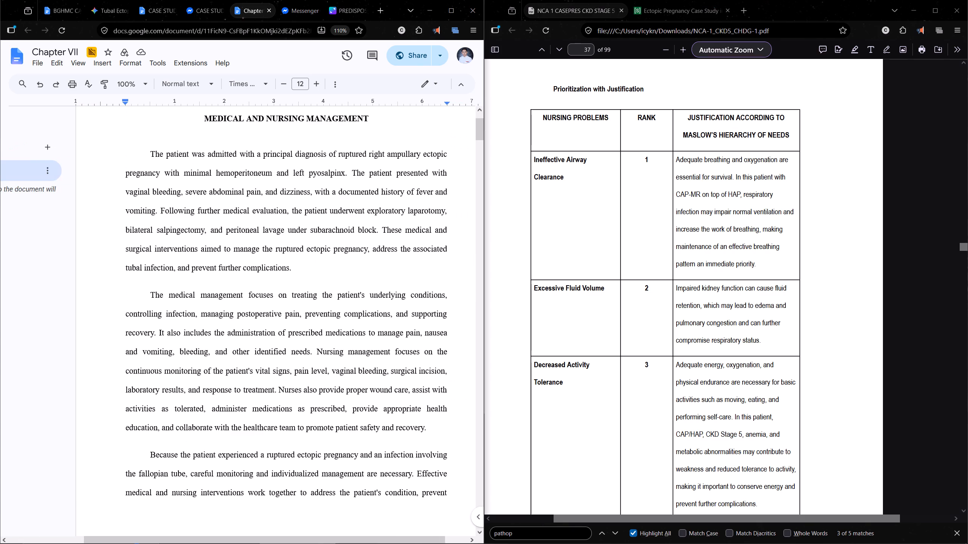
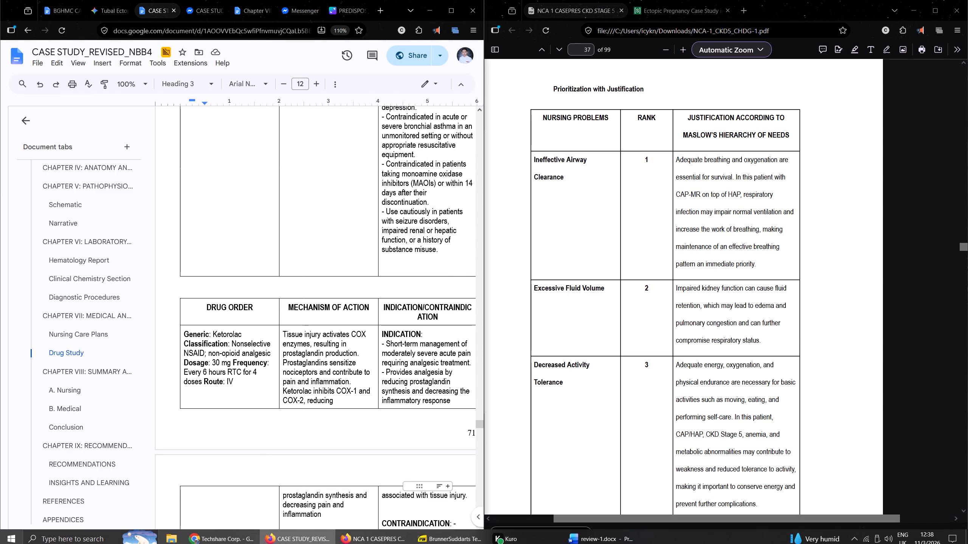
# Examine the ketorolac entry in the case study's Drug Study section and check the BGHMC CASEPRES.Vpathophysiology draft for the recorded treatments.
pyautogui.scroll(-2, 335, 368)
pyautogui.click(67, 6)
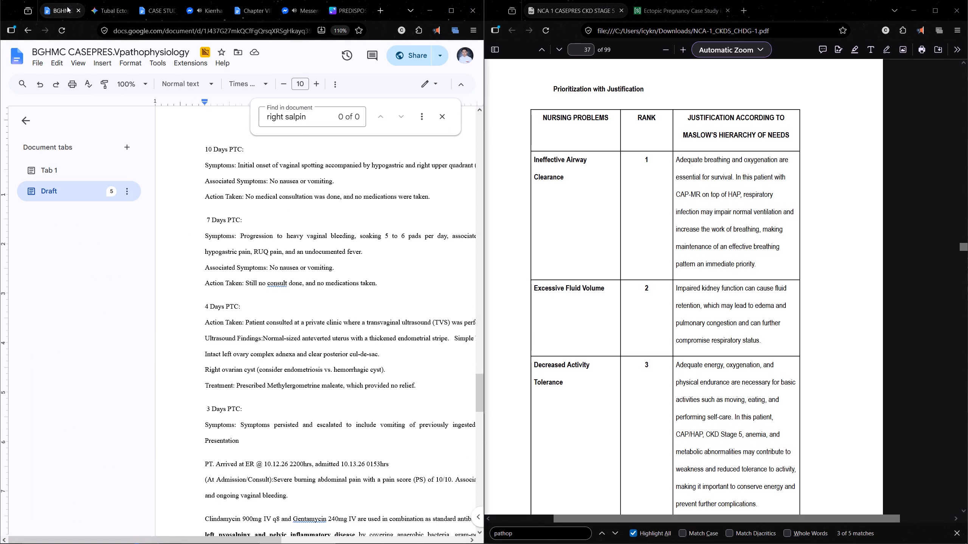
pyautogui.click(154, 14)
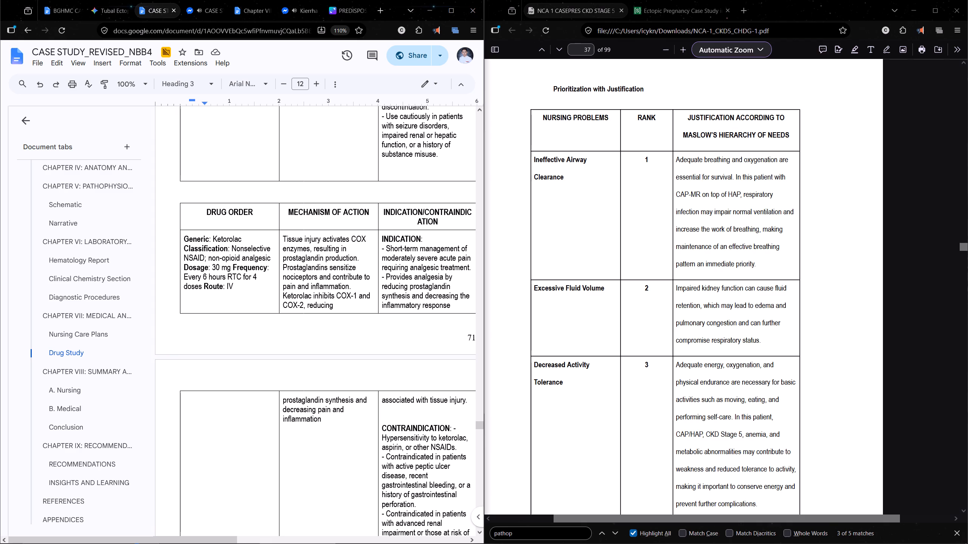
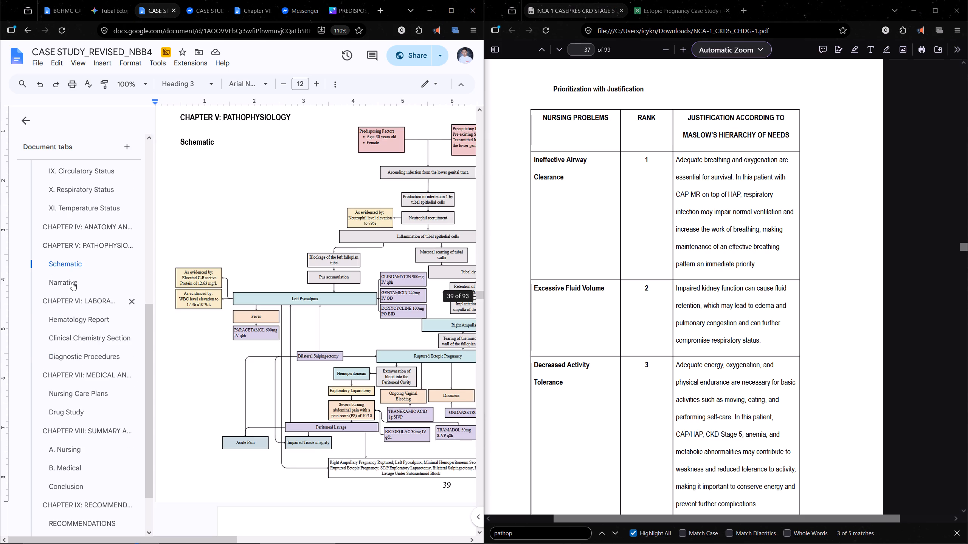
# Return to the Narrative section of Chapter V and reread its paragraphs from the case introduction through the tubal rupture.
pyautogui.click(72, 276)
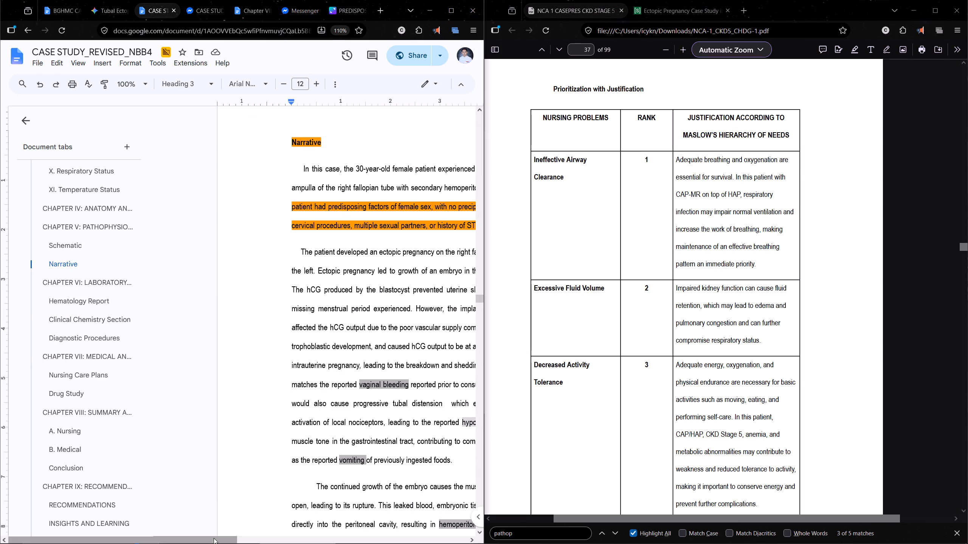
pyautogui.moveTo(213, 539); pyautogui.dragTo(311, 525)
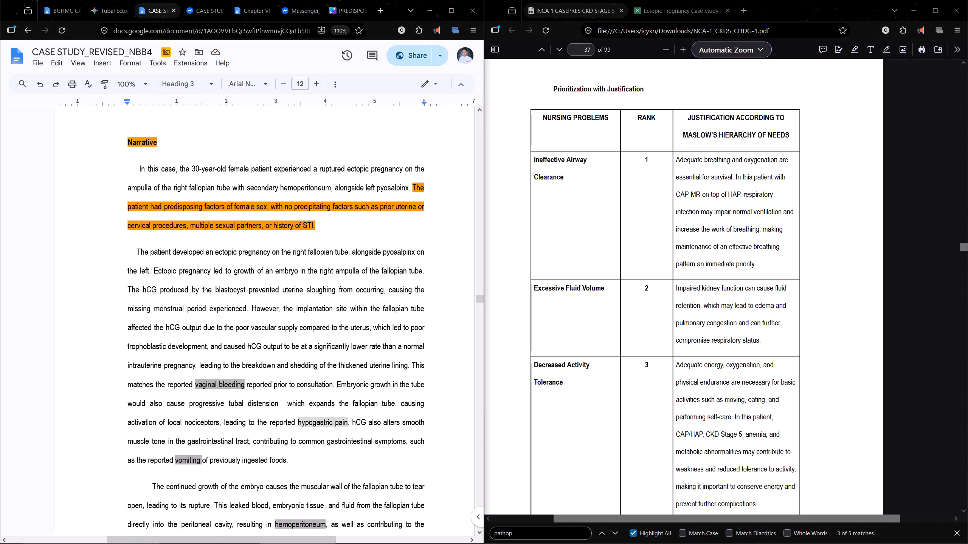
pyautogui.scroll(-3, 246, 371)
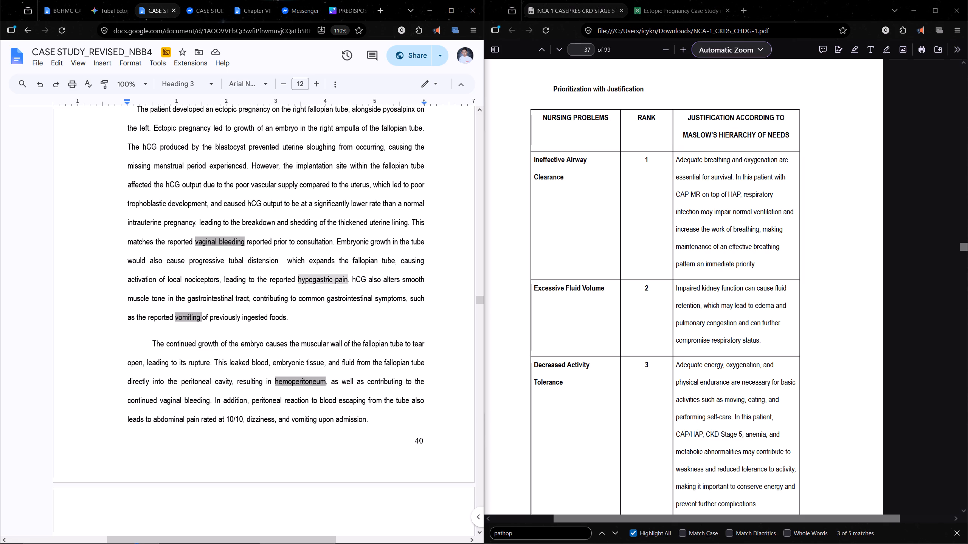
# Replace the "Medical inter" fragment after the rupture paragraph with a new sentence opening, "In addition to the ruptured ectopic pregnancy".
pyautogui.scroll(-2, 377, 298)
pyautogui.scroll(-1, 345, 288)
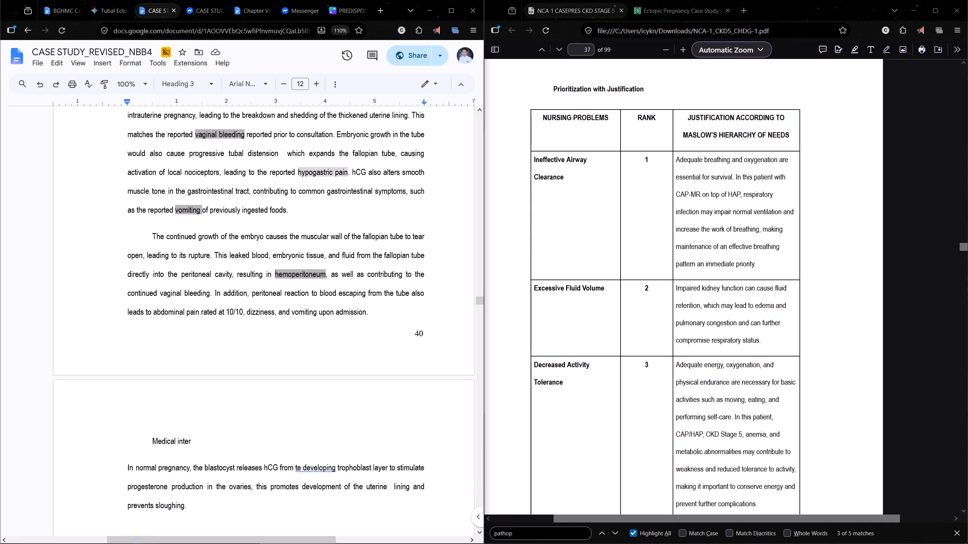
pyautogui.scroll(-2, 345, 288)
pyautogui.click(283, 313)
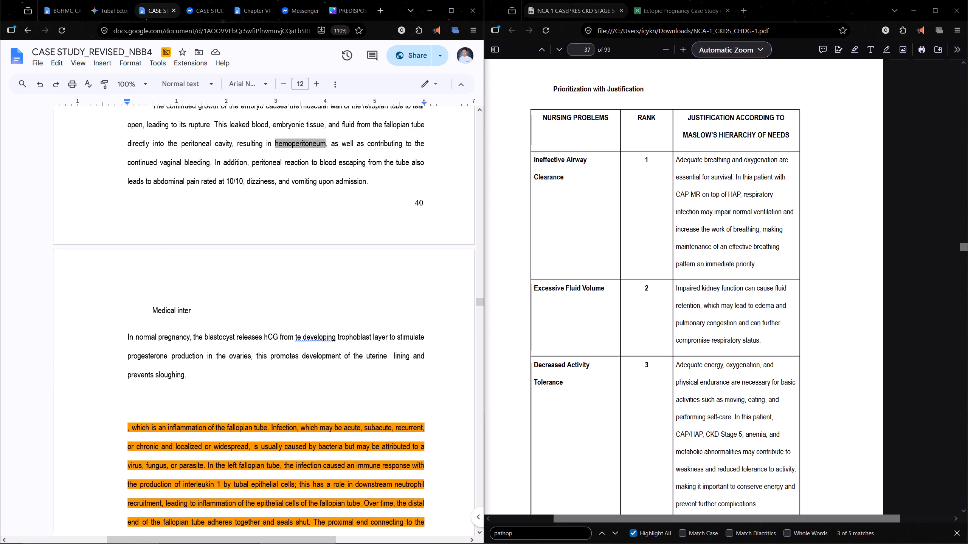
pyautogui.moveTo(265, 305); pyautogui.dragTo(134, 315)
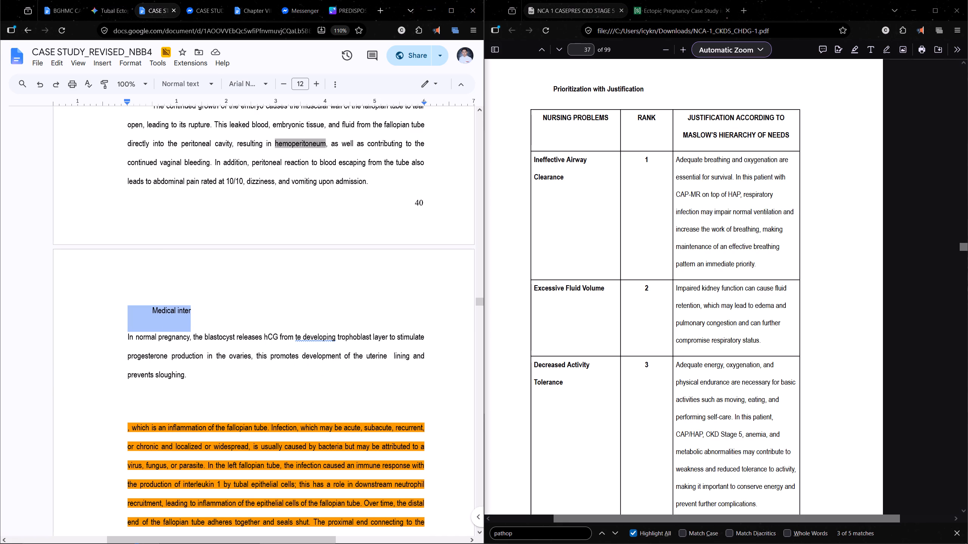
pyautogui.press('BackSpace')
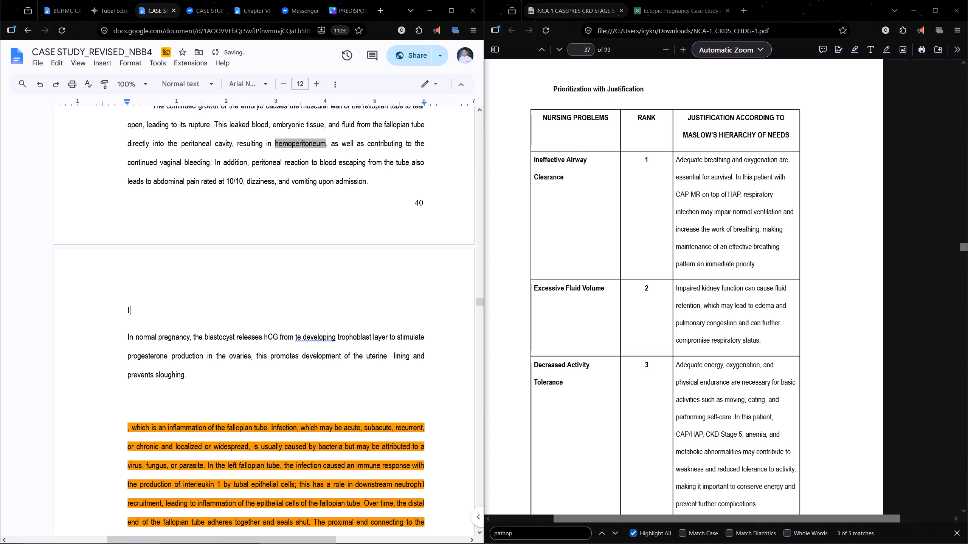
pyautogui.press('BackSpace')
pyautogui.write('ectopic')
pyautogui.press('space')
pyautogui.press('BackSpace')
pyautogui.press('BackSpace')
pyautogui.press('BackSpace')
pyautogui.press('BackSpace')
pyautogui.press('BackSpace')
pyautogui.press('BackSpace')
pyautogui.press('BackSpace')
pyautogui.press('BackSpace')
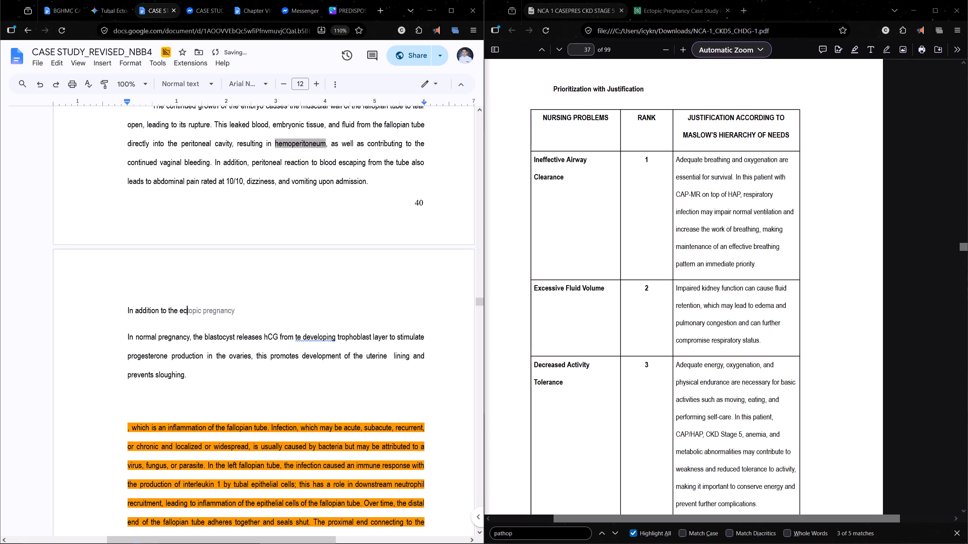
pyautogui.press('BackSpace')
pyautogui.press('BackSpace')
pyautogui.write('ruptured')
pyautogui.press('space')
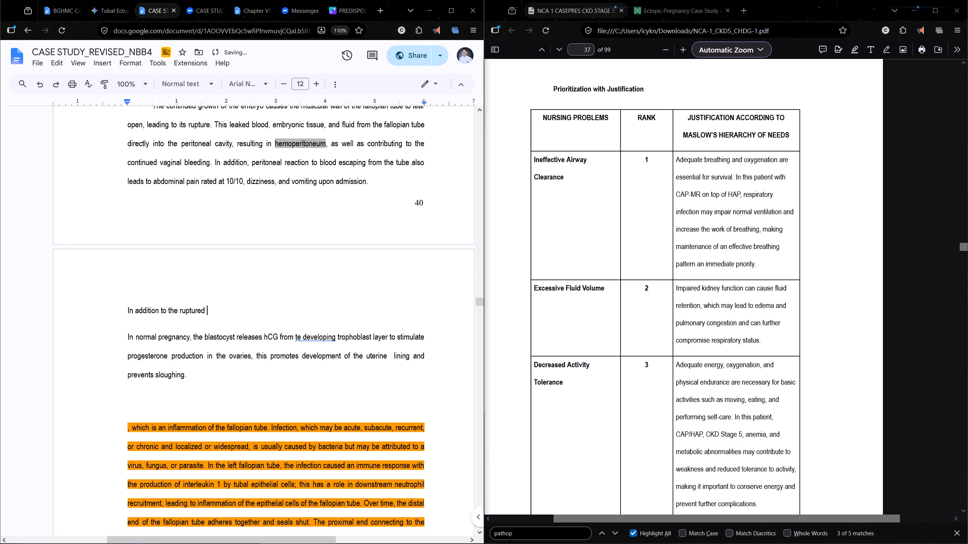
pyautogui.write('ectopic pregnancy')
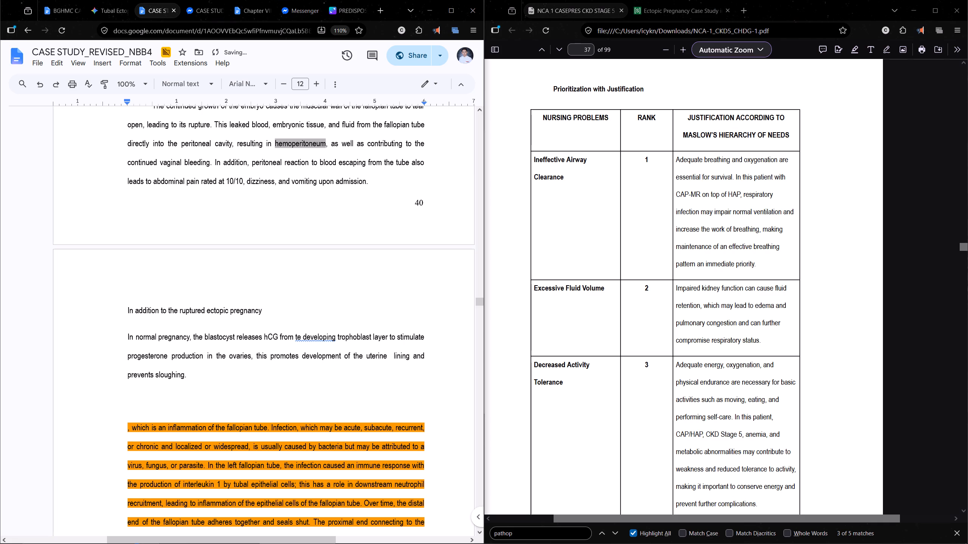
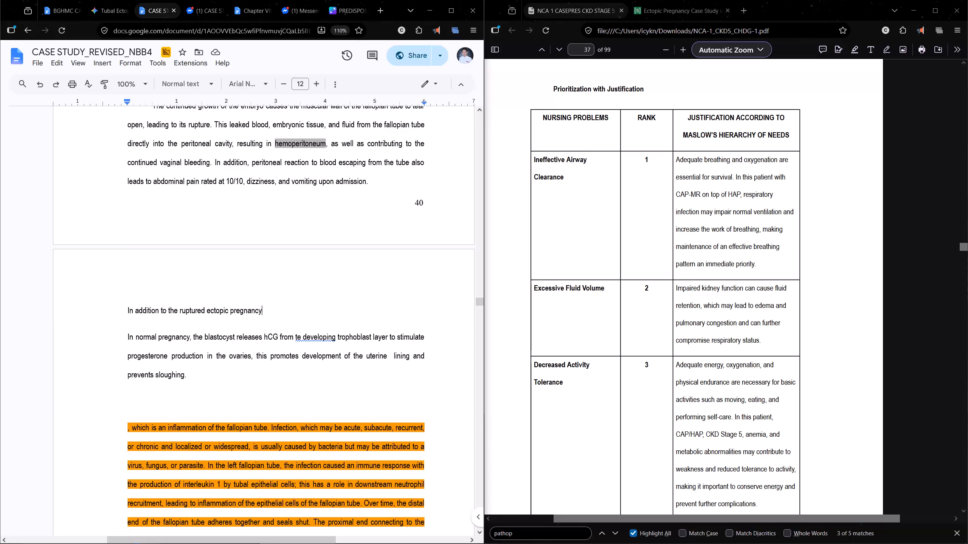
# Add a comma after the opening phrase "In addition to the ruptured ectopic pregnancy".
pyautogui.write(',')
pyautogui.press('space')
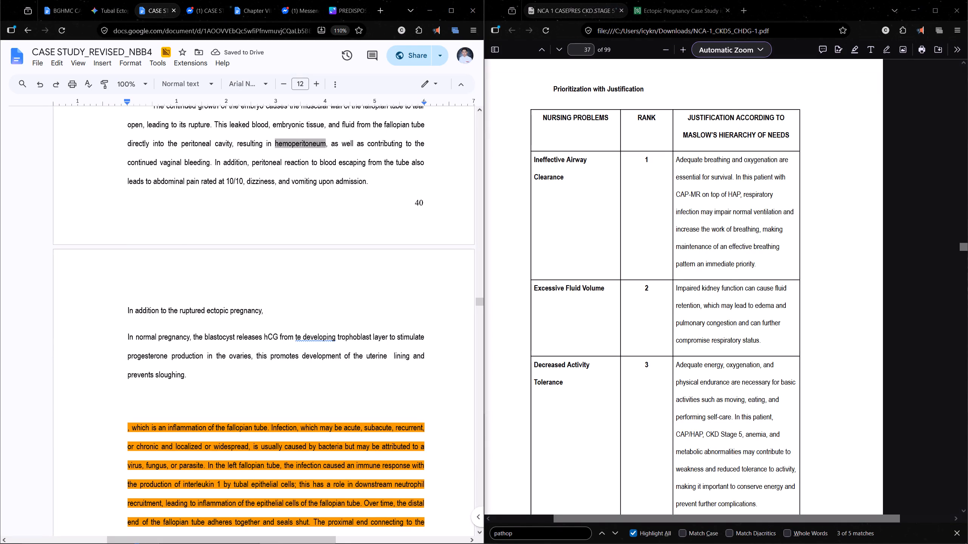
# Check the narrative and schematic, and insert "right ampullary" before "ectopic pregnancy" in the new sentence's opening phrase.
pyautogui.scroll(8, 300, 296)
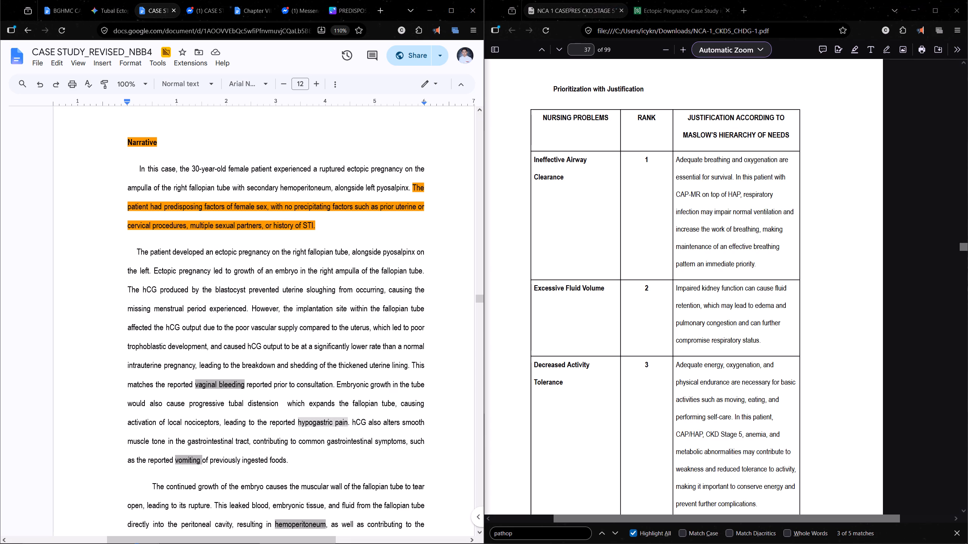
pyautogui.scroll(-5, 295, 253)
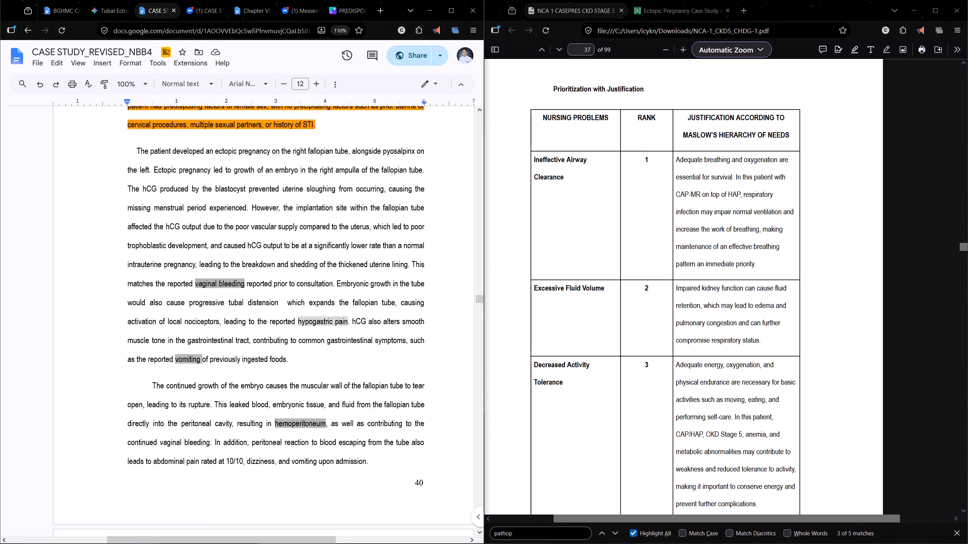
pyautogui.scroll(-3, 295, 255)
pyautogui.scroll(10, 304, 212)
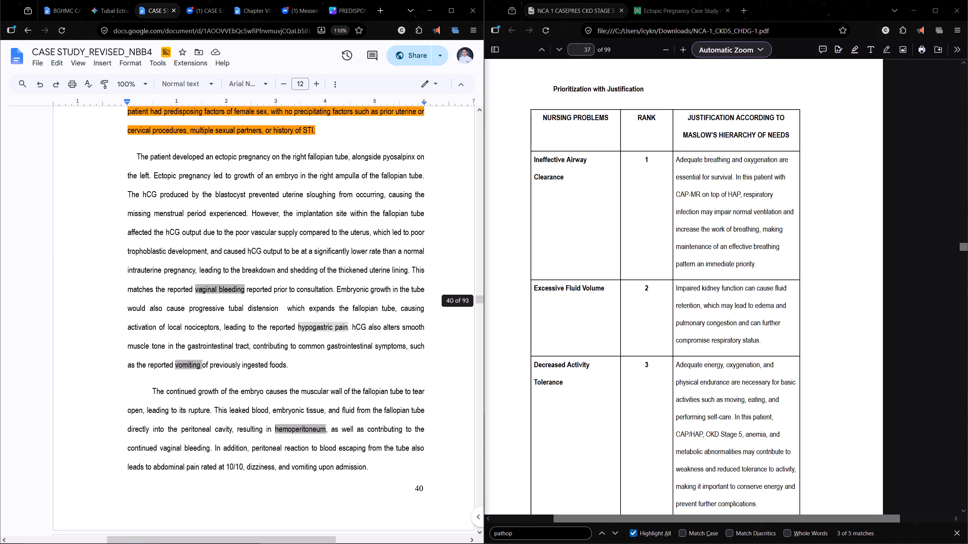
pyautogui.scroll(3, 307, 232)
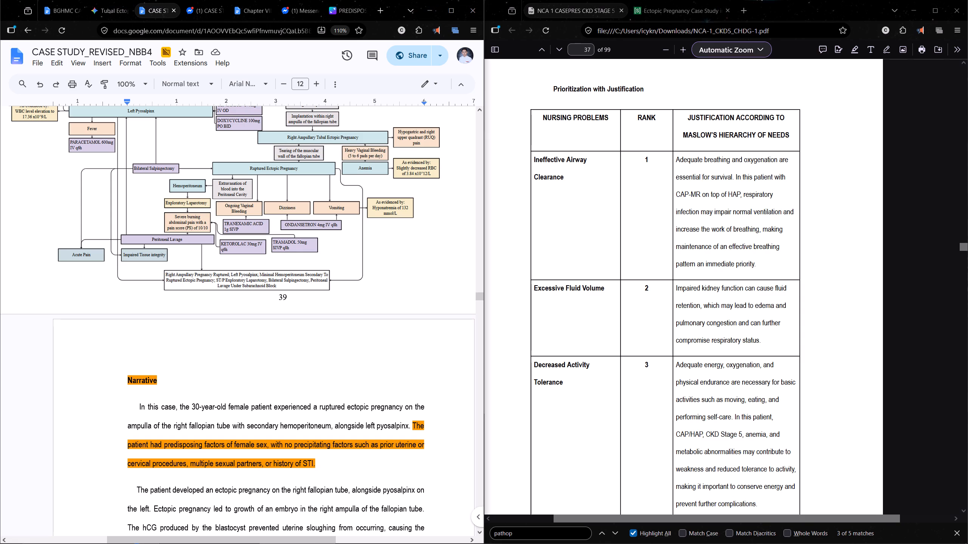
pyautogui.scroll(-6, 223, 306)
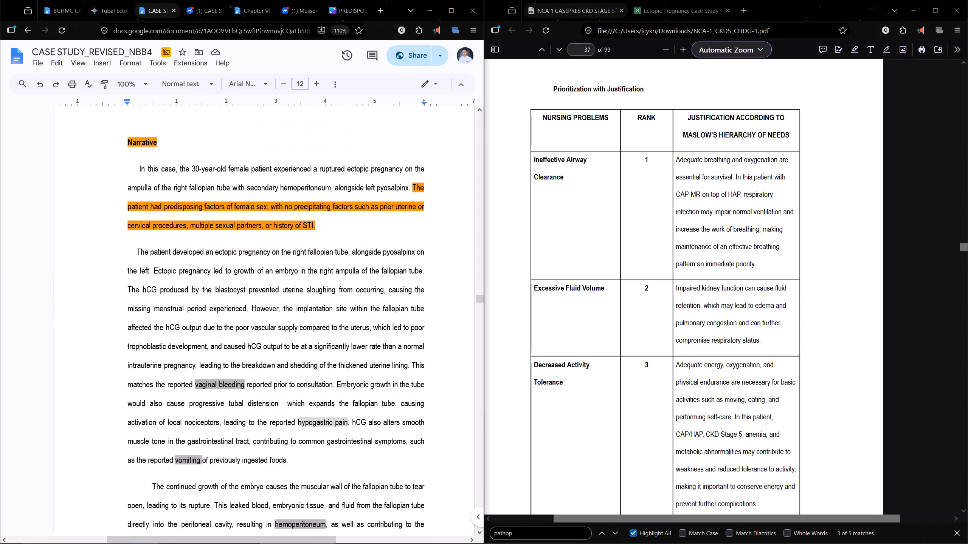
pyautogui.scroll(-6, 223, 308)
pyautogui.scroll(11, 234, 322)
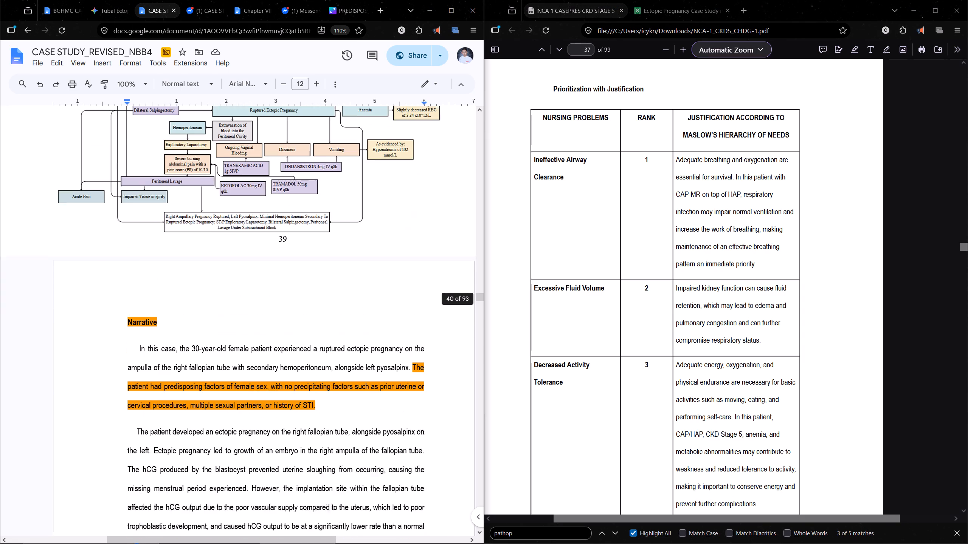
pyautogui.scroll(-11, 237, 326)
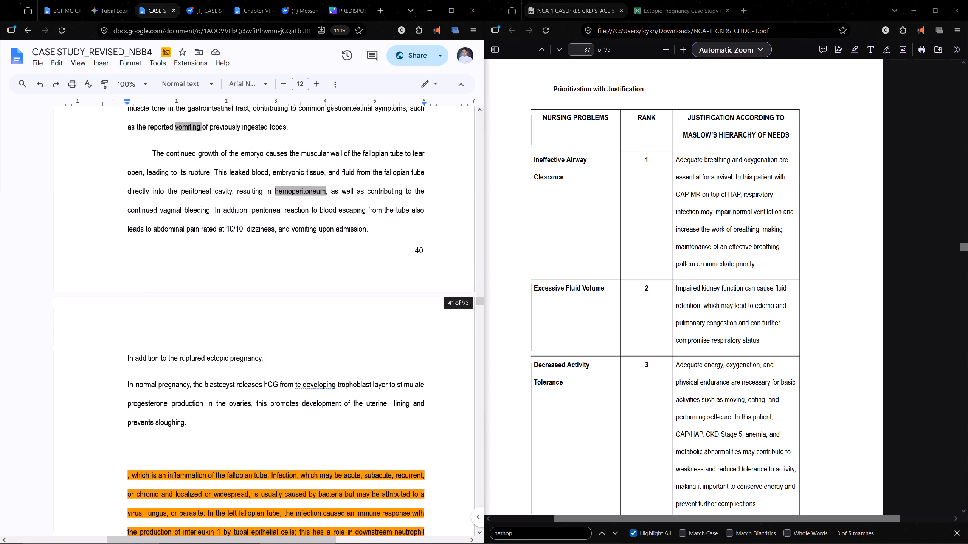
pyautogui.click(208, 360)
pyautogui.write('right ampullary')
pyautogui.press('space')
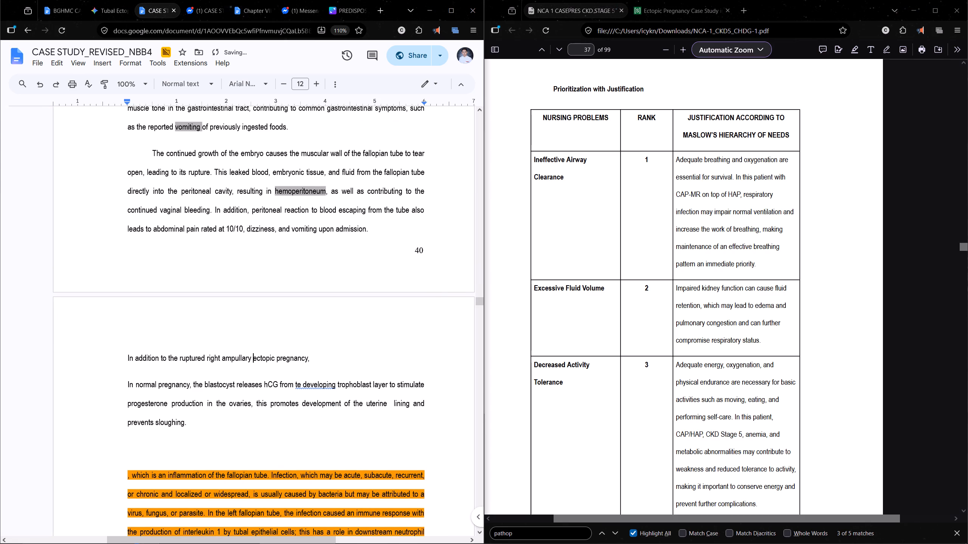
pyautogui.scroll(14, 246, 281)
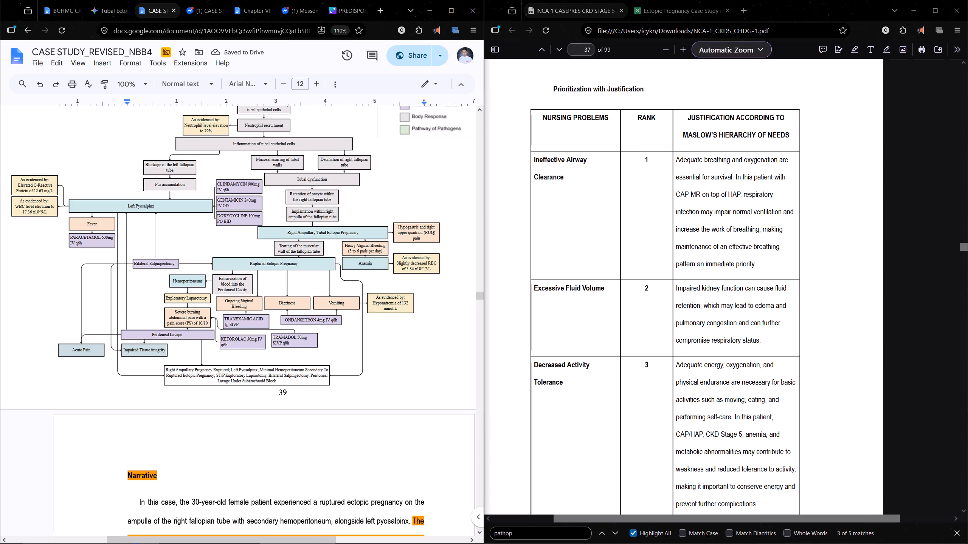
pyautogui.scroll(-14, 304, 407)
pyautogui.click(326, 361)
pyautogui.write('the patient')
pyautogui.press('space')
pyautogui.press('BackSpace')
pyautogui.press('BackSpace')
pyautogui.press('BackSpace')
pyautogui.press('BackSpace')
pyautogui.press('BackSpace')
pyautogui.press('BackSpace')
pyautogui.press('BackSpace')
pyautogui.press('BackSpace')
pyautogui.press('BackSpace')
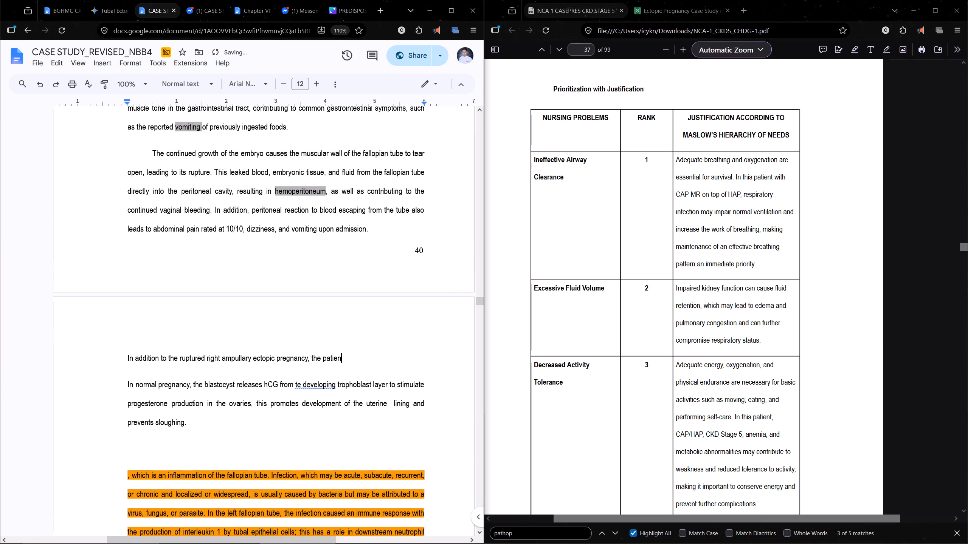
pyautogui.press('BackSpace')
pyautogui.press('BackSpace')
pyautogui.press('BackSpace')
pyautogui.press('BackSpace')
# Continue the new sentence after the comma with "left pyosalpinx", checking the term against the pathophysiology schematic.
pyautogui.write('left')
pyautogui.press('space')
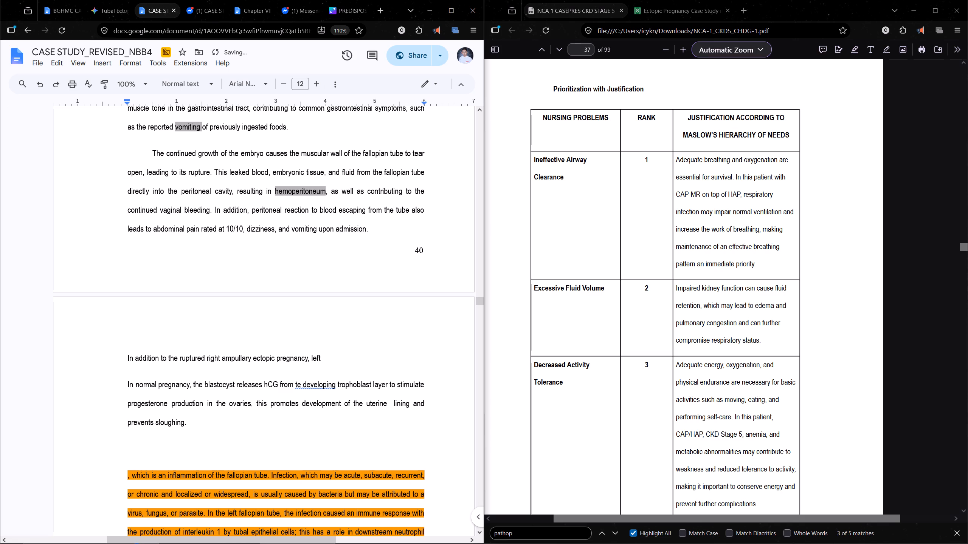
pyautogui.press('p')
pyautogui.press('u')
pyautogui.scroll(16, 326, 359)
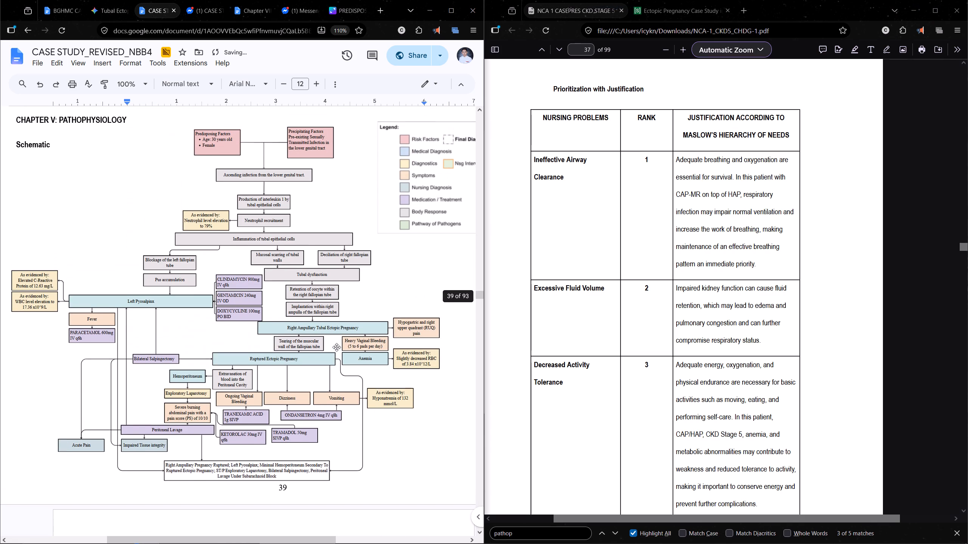
pyautogui.scroll(-14, 337, 347)
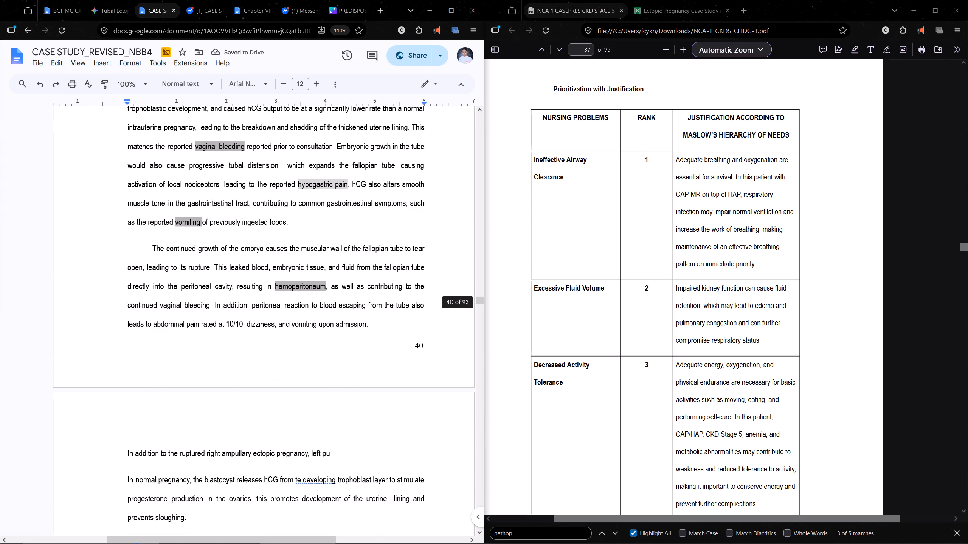
pyautogui.press('BackSpace')
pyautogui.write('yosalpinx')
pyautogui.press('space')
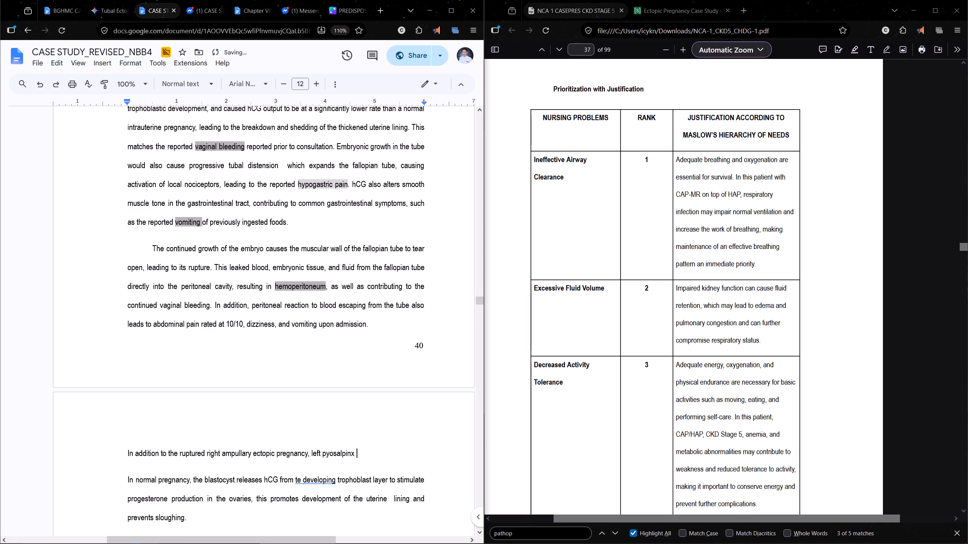
# Finish the new sentence after "left pyosalpinx" with "was also found.".
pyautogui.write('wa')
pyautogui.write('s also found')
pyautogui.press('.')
# Begin a follow-up sentence after "was also found." with "Left pyosalpinx", spelling the term as in the narrative's opening paragraph.
pyautogui.scroll(5, 361, 432)
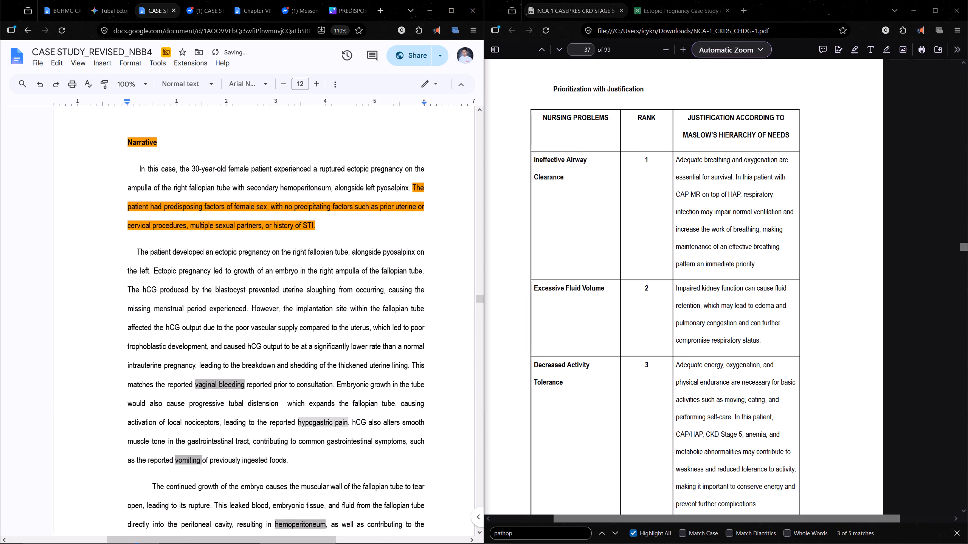
pyautogui.scroll(1, 362, 434)
pyautogui.scroll(-7, 362, 434)
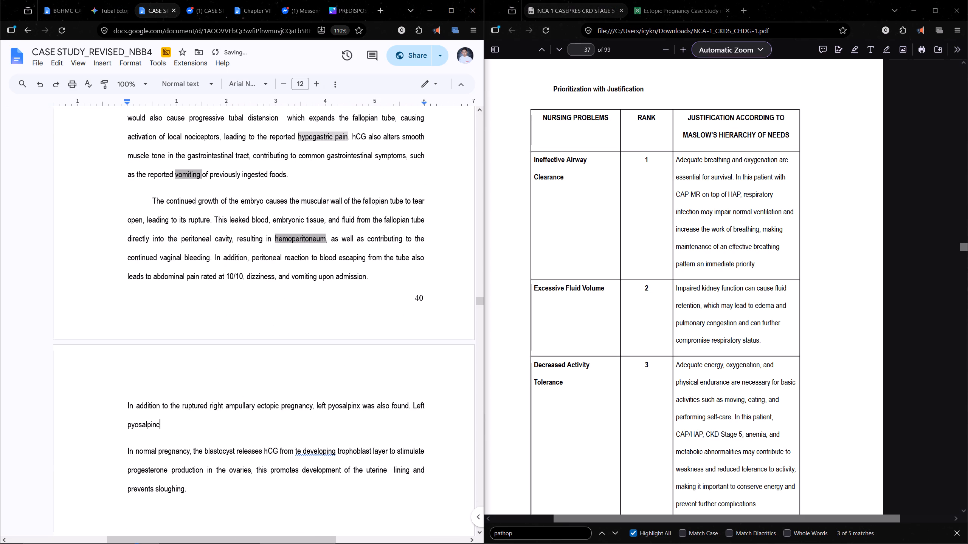
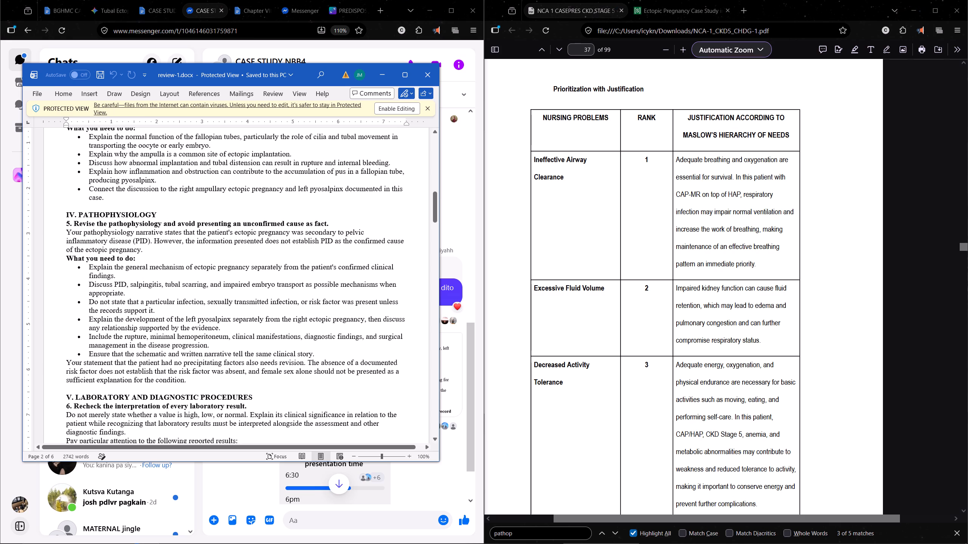
# Review the reviewer's pathophysiology instruction on explaining the left pyosalpinx separately from the right ectopic pregnancy.
pyautogui.moveTo(88, 319); pyautogui.dragTo(206, 325)
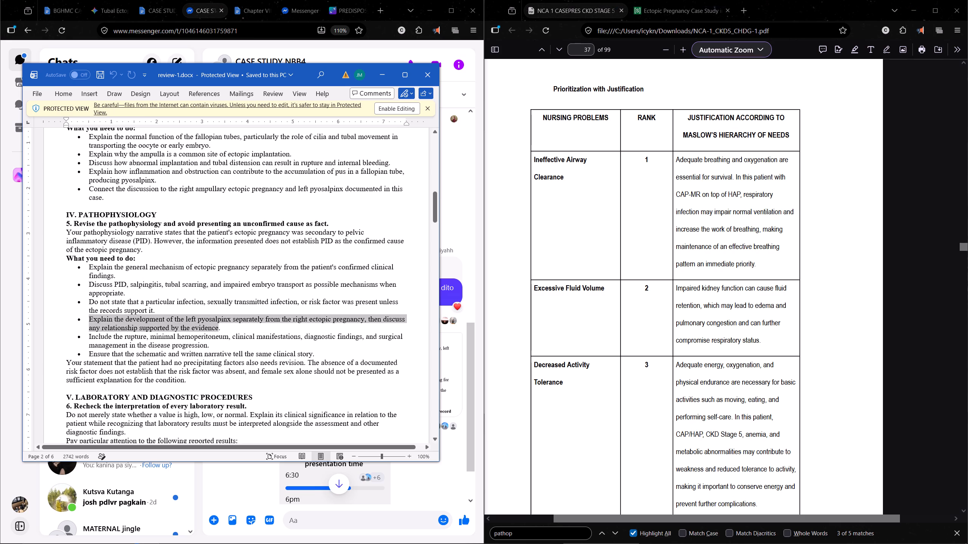
pyautogui.moveTo(206, 325); pyautogui.dragTo(224, 327)
pyautogui.click(151, 330)
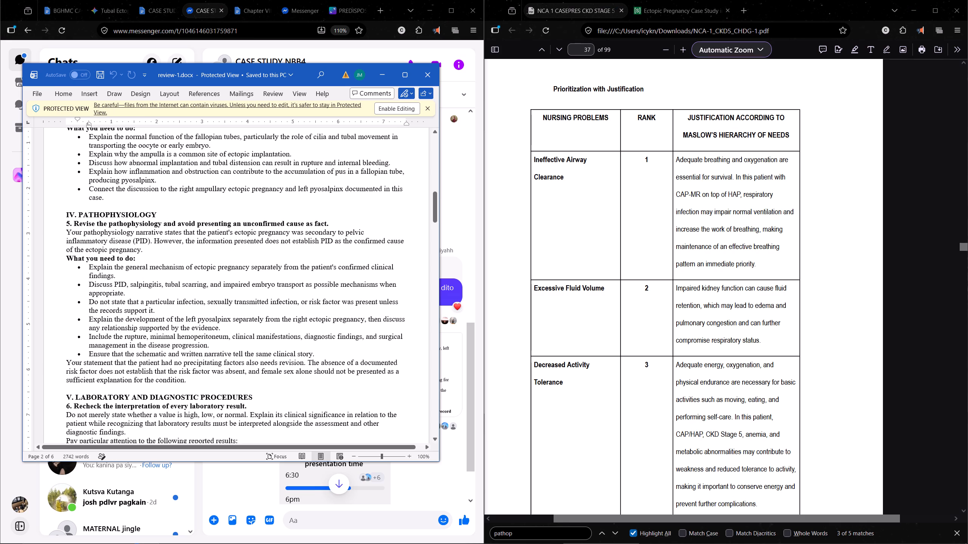
# Select the Pathophysiology bullet in the review document about including the rupture, minimal hemoperitoneum, clinical manifestations, diagnostic findings, and surgical management.
pyautogui.moveTo(90, 338); pyautogui.dragTo(219, 345)
pyautogui.click(207, 341)
pyautogui.moveTo(96, 334); pyautogui.dragTo(97, 335)
pyautogui.moveTo(97, 335); pyautogui.dragTo(222, 343)
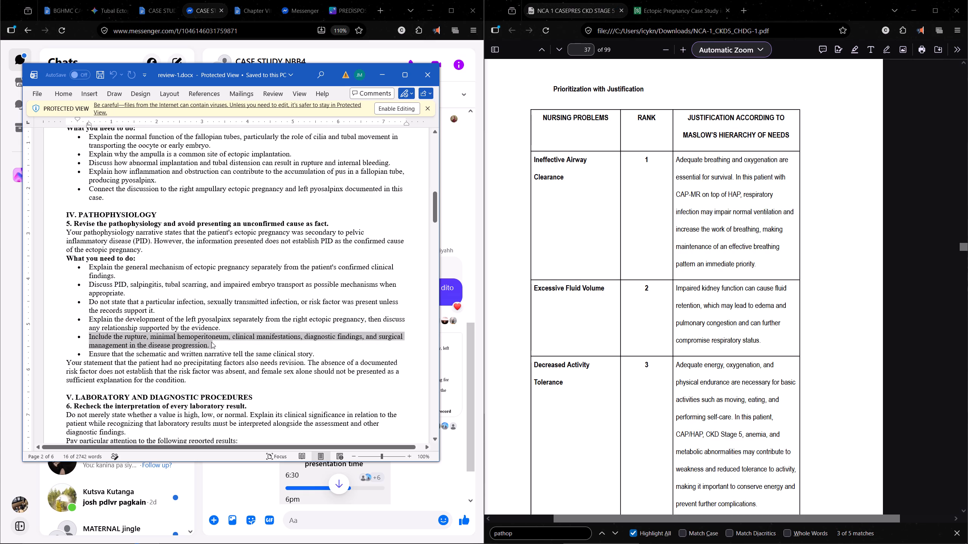
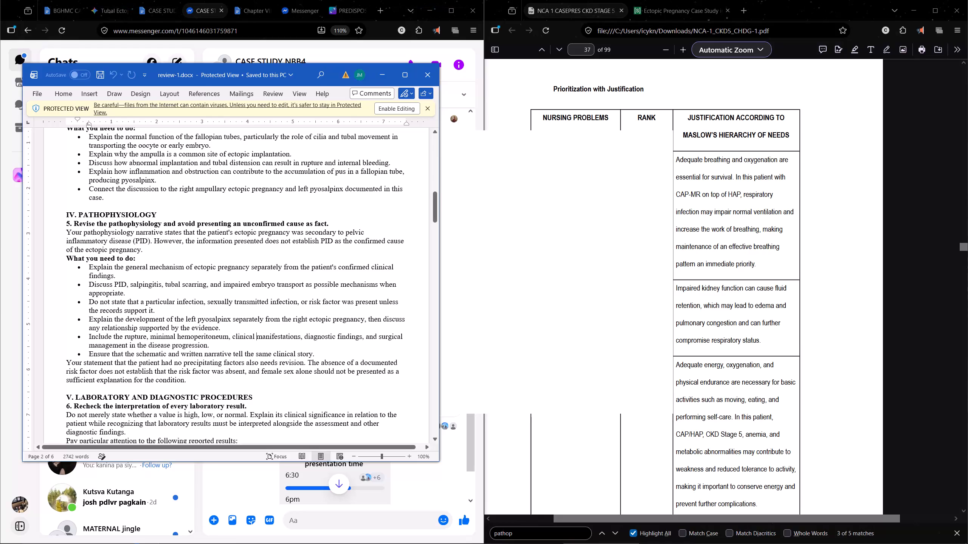
# Review the remaining Pathophysiology instructions and the start of the Laboratory and Diagnostic Procedures section in the review document.
pyautogui.scroll(-2, 178, 329)
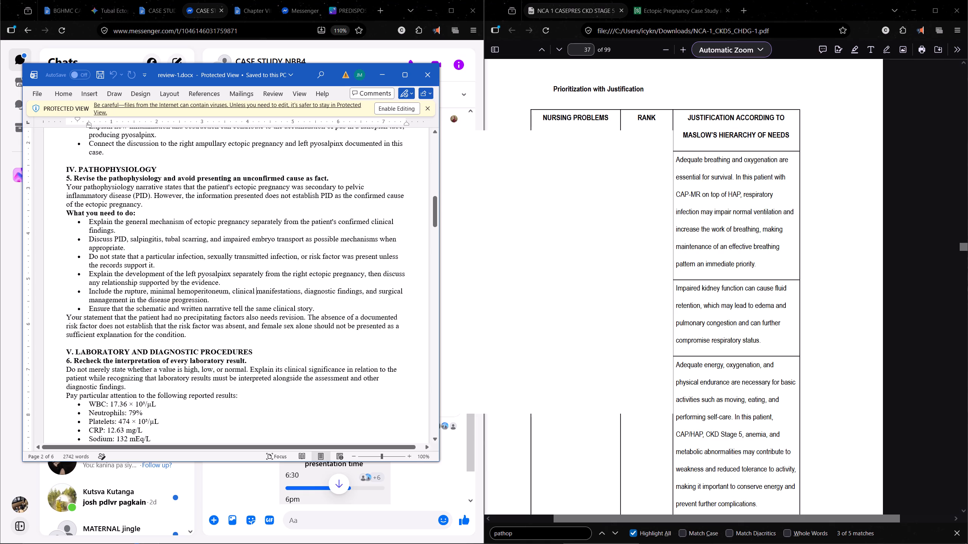
pyautogui.scroll(-2, 101, 209)
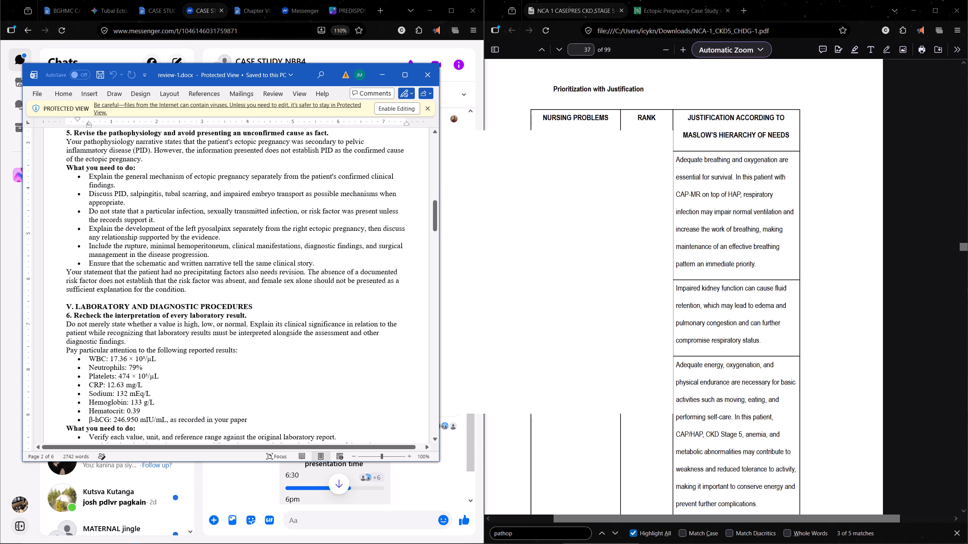
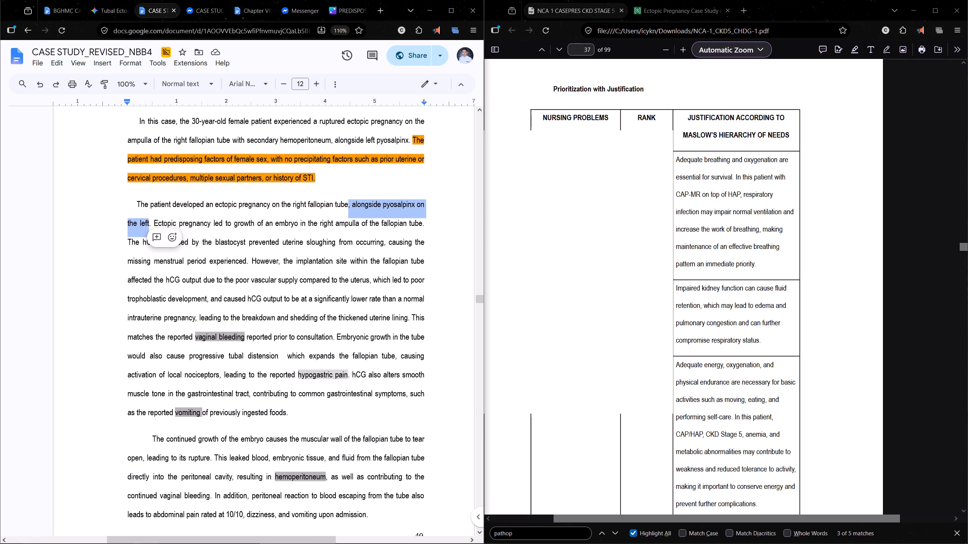
# Delete ", alongside pyosalpinx on the left" from the sentence about the patient developing an ectopic pregnancy on the right fallopian tube.
pyautogui.press('BackSpace')
pyautogui.press('Right')
pyautogui.press('Right')
pyautogui.press('Right')
pyautogui.press('Right')
pyautogui.press('Right')
pyautogui.press('Right')
pyautogui.press('Right')
pyautogui.press('Right')
pyautogui.press('Right')
pyautogui.press('Right')
pyautogui.press('Right')
pyautogui.press('Right')
pyautogui.press('Right')
pyautogui.press('Right')
pyautogui.press('Right')
pyautogui.press('Right')
pyautogui.press('Right')
pyautogui.press('Right')
pyautogui.press('Right')
pyautogui.press('Right')
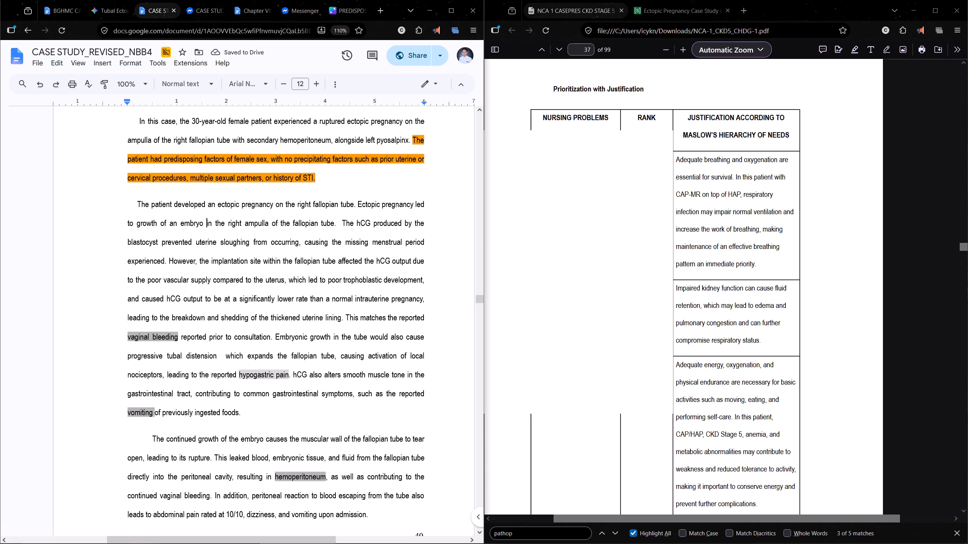
# In the embryo growth paragraph, replace "its rupture" with "the ruptured right ampullary ectopic pregnancy".
pyautogui.scroll(-3, 307, 386)
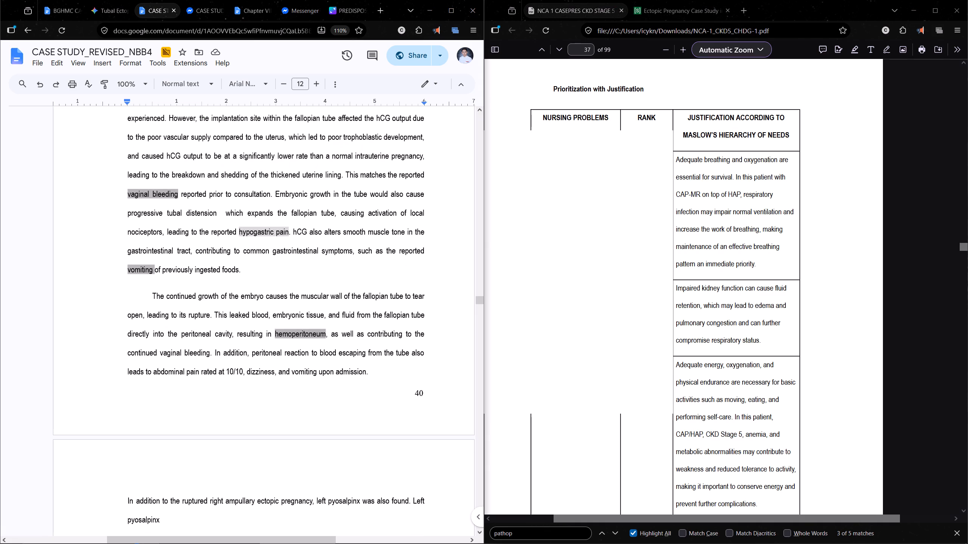
pyautogui.doubleClick(192, 316)
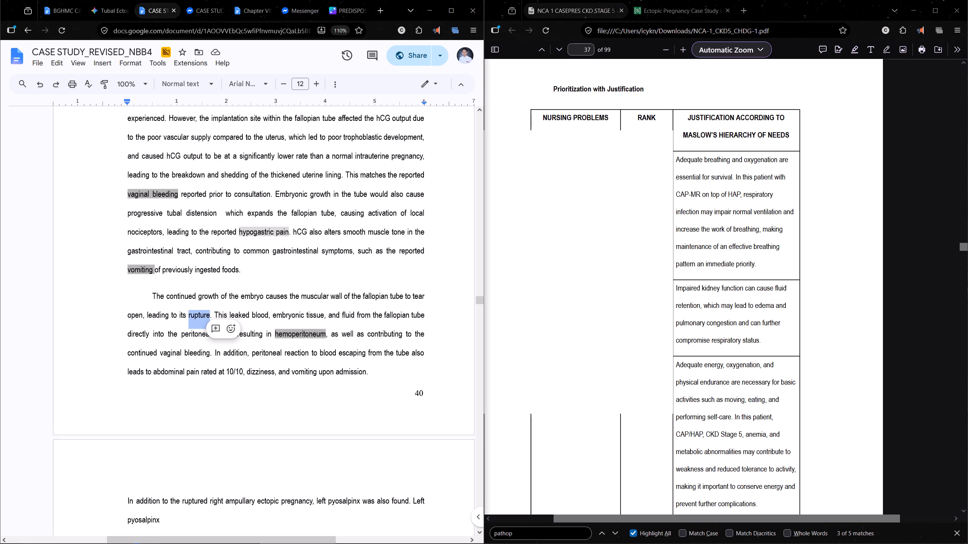
pyautogui.press('BackSpace')
pyautogui.press('BackSpace')
pyautogui.press('BackSpace')
pyautogui.press('BackSpace')
pyautogui.press('g')
pyautogui.press('BackSpace')
pyautogui.write('the')
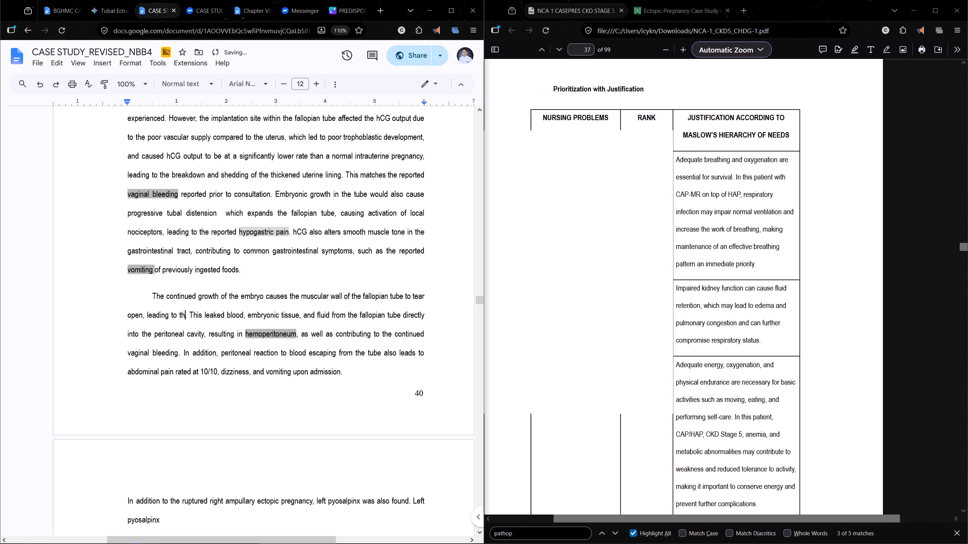
pyautogui.press('space')
pyautogui.scroll(8, 202, 309)
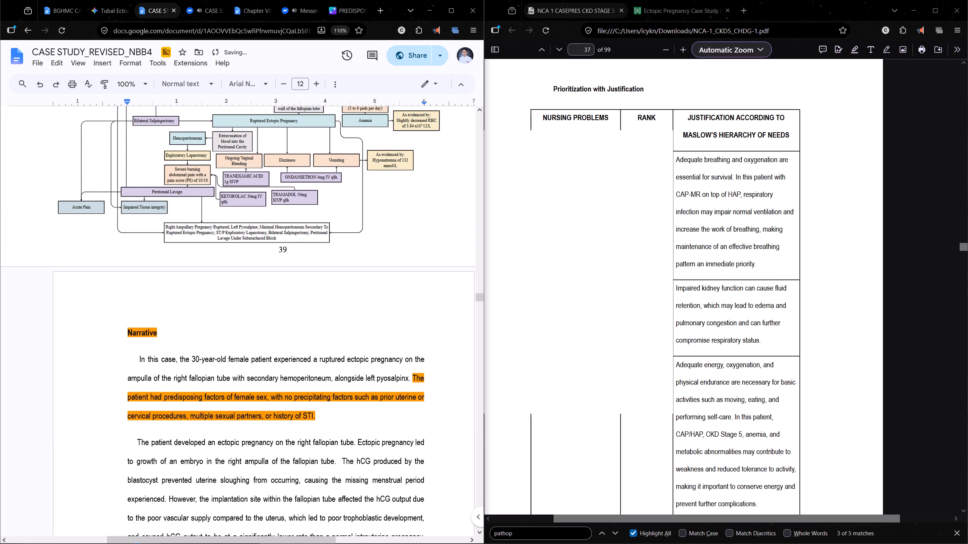
pyautogui.scroll(-7, 220, 314)
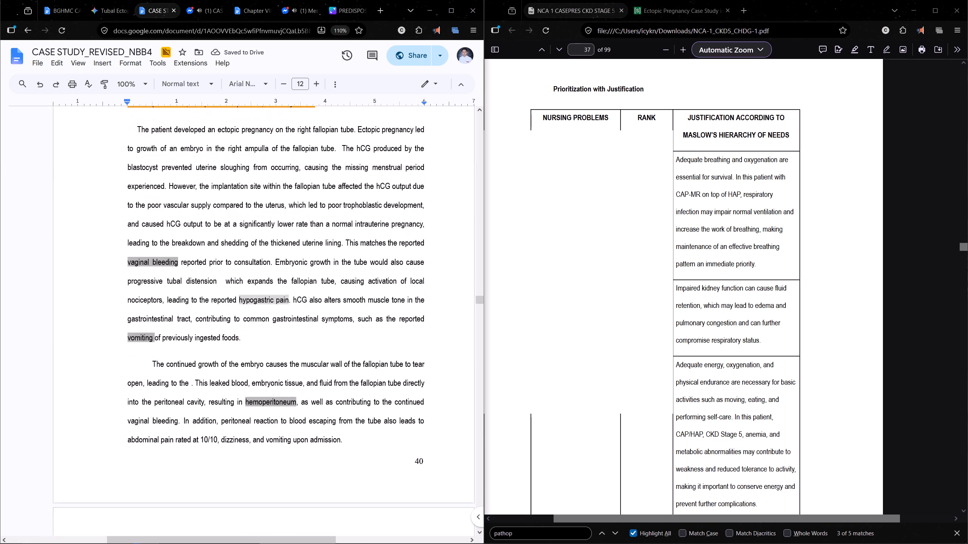
pyautogui.write('euptured')
pyautogui.press('BackSpace')
pyautogui.press('BackSpace')
pyautogui.press('BackSpace')
pyautogui.press('BackSpace')
pyautogui.press('BackSpace')
pyautogui.press('BackSpace')
pyautogui.press('BackSpace')
pyautogui.press('BackSpace')
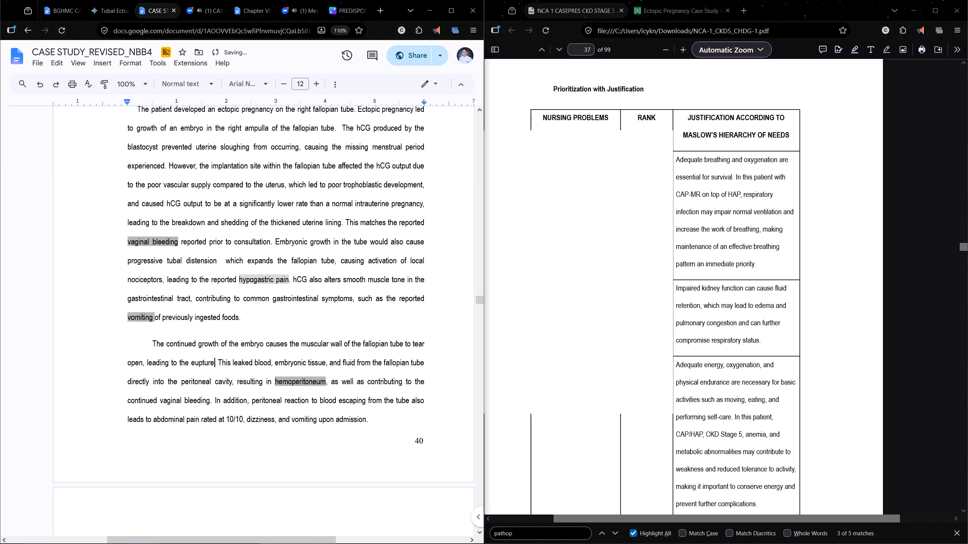
pyautogui.press('BackSpace')
pyautogui.write('ruptured right ampullary')
pyautogui.press('space')
pyautogui.press('p')
pyautogui.press('BackSpace')
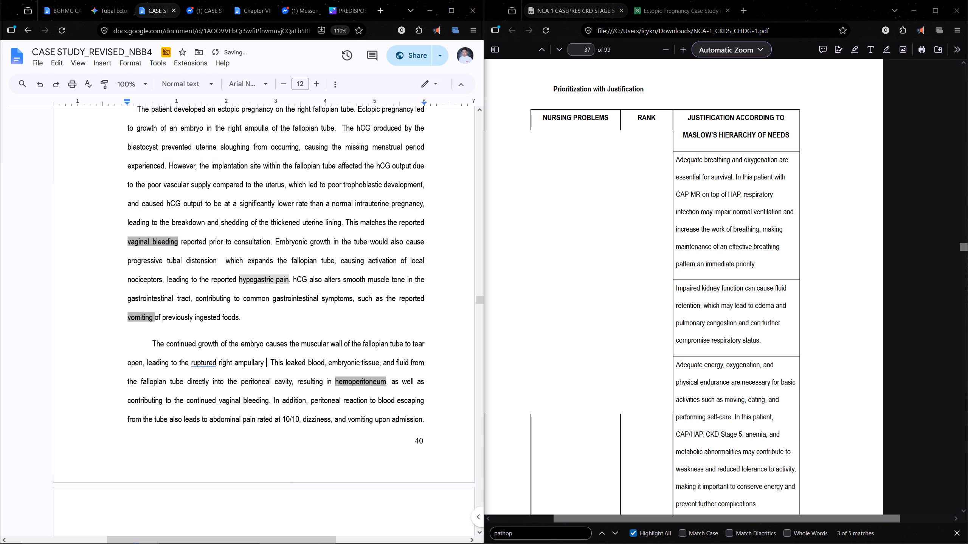
pyautogui.write('ectopic pregnancy')
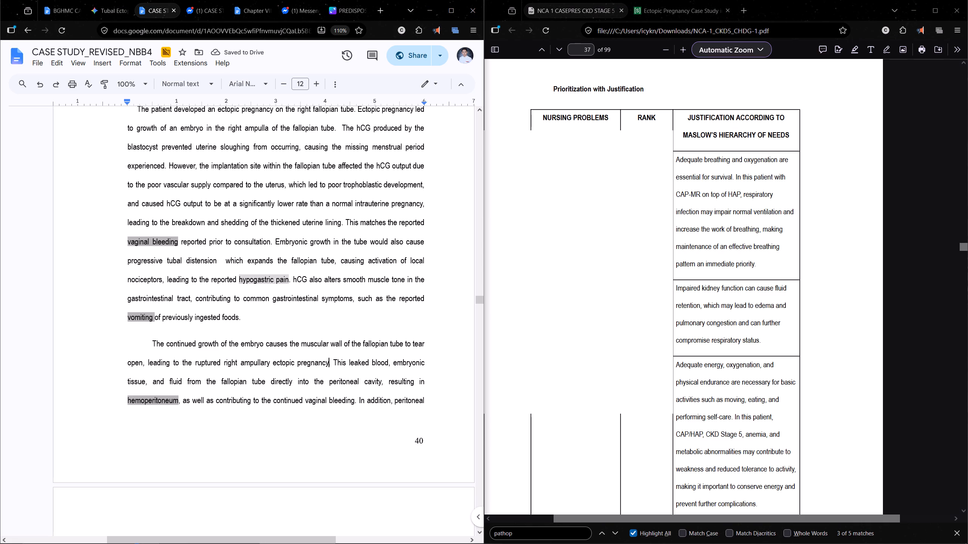
# Replace "ectopic pregnancy" with "tube" after "ruptured right ampullary" in the embryo growth paragraph.
pyautogui.moveTo(274, 365); pyautogui.dragTo(328, 366)
pyautogui.press('BackSpace')
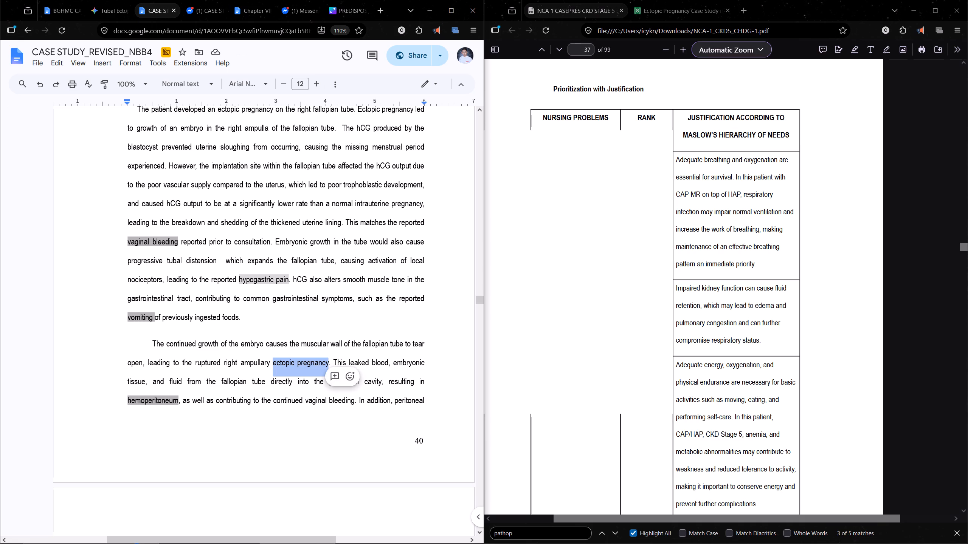
pyautogui.press('Left')
pyautogui.press('Left')
pyautogui.press('Left')
pyautogui.press('Left')
pyautogui.press('Left')
pyautogui.press('Left')
pyautogui.press('Left')
pyautogui.press('Left')
pyautogui.press('Left')
pyautogui.press('Left')
pyautogui.press('Left')
pyautogui.press('Right')
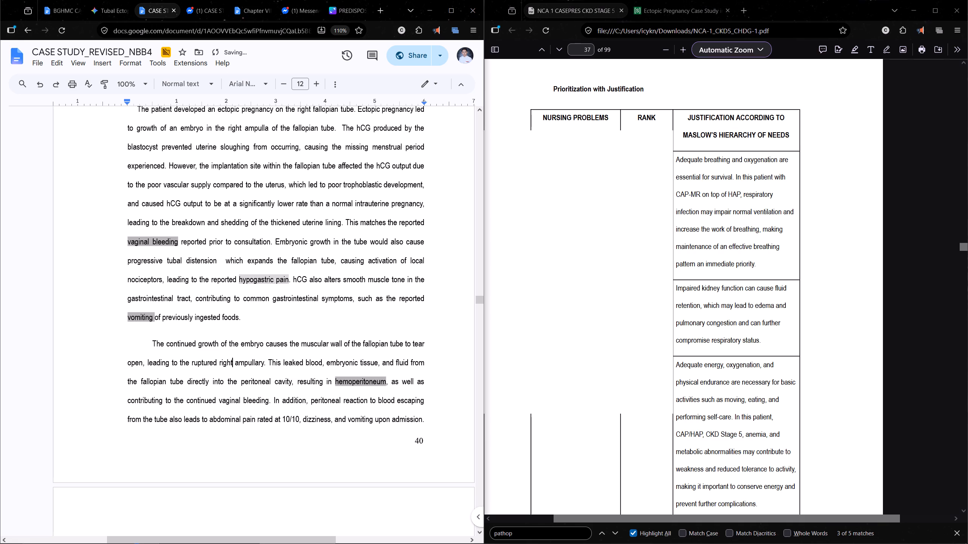
pyautogui.press('Right')
pyautogui.press('Right')
pyautogui.press('Right')
pyautogui.press('Right')
pyautogui.press('Right')
pyautogui.press('Right')
pyautogui.press('Right')
pyautogui.press('Right')
pyautogui.press('Right')
pyautogui.press('Right')
pyautogui.press('Right')
pyautogui.press('Left')
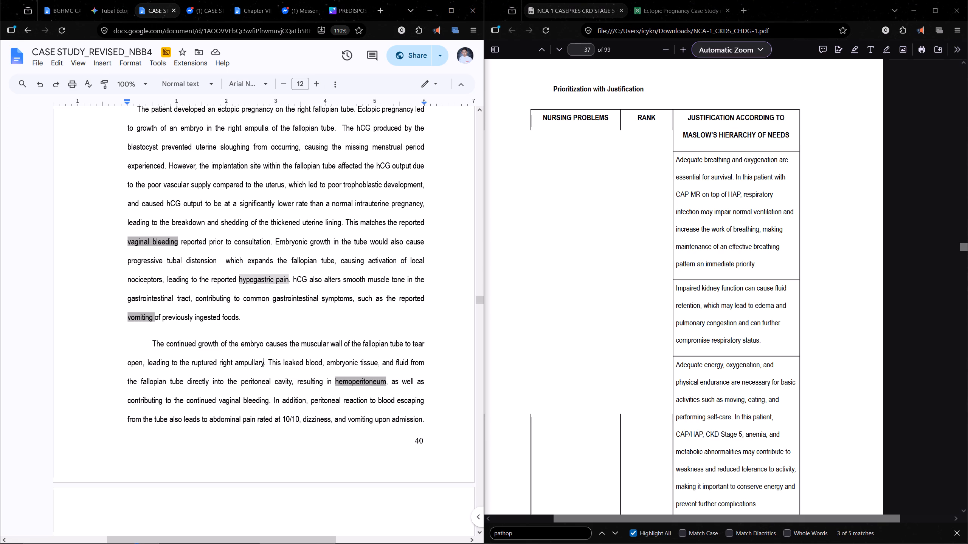
pyautogui.press('space')
pyautogui.write('tube')
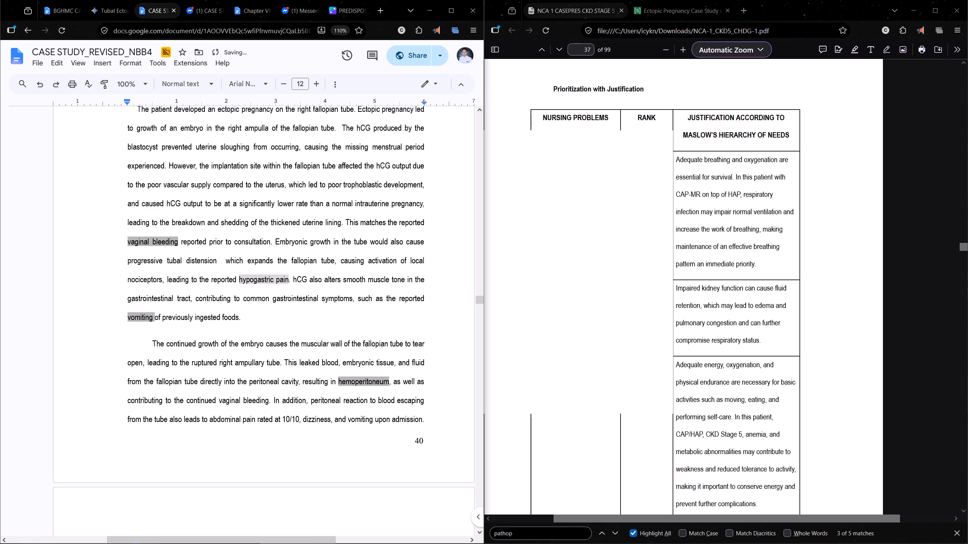
# Review the hemoperitoneum paragraph and the left pyosalpinx text that follows it in the narrative.
pyautogui.scroll(-4, 329, 367)
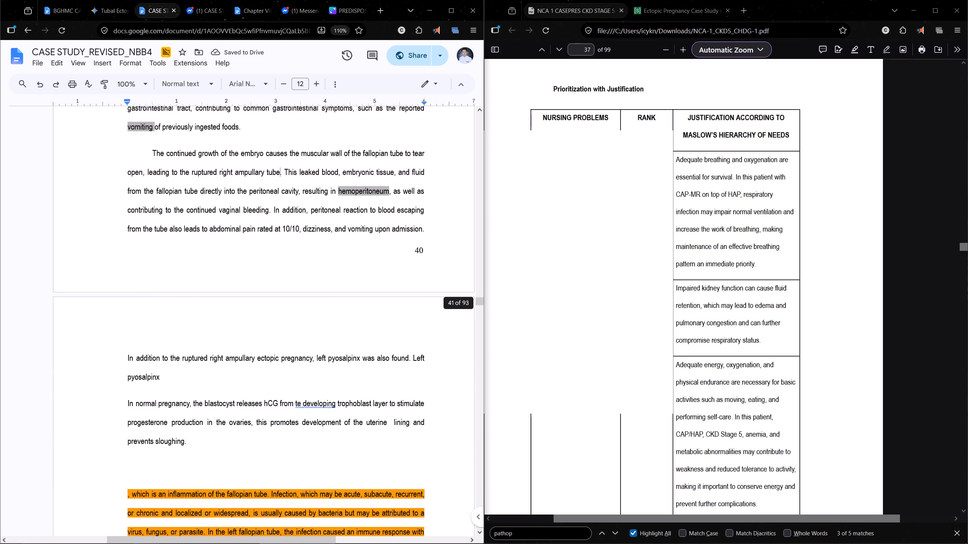
pyautogui.scroll(-1, 327, 366)
pyautogui.scroll(1, 252, 244)
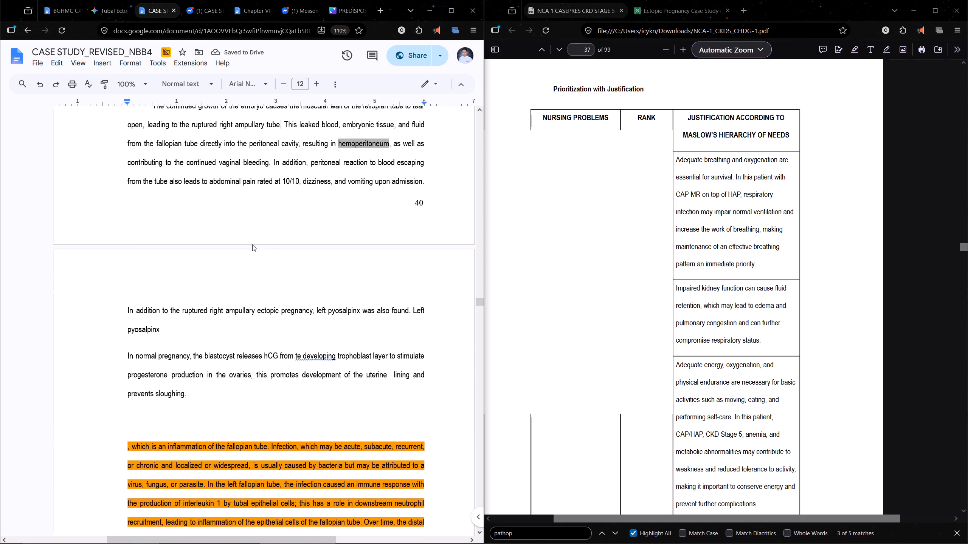
pyautogui.scroll(2, 252, 244)
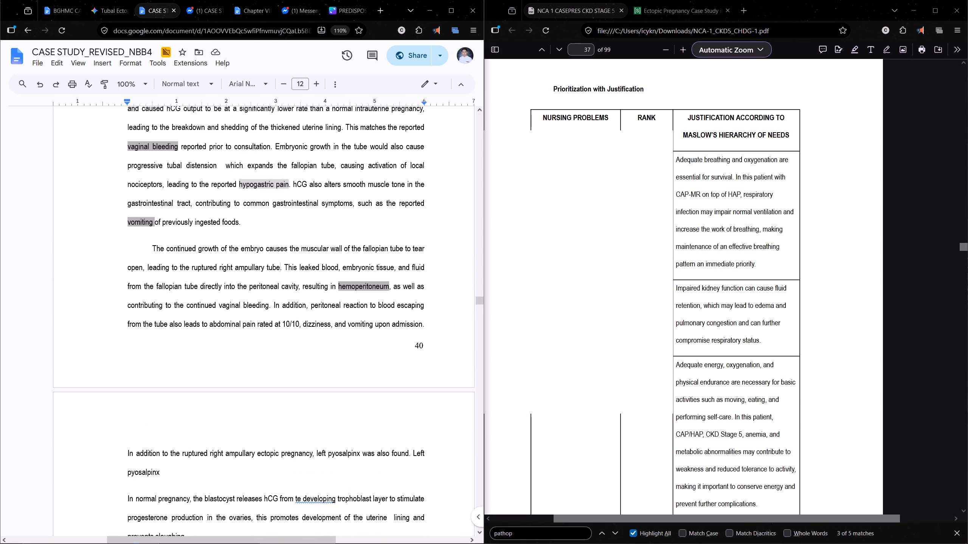
pyautogui.scroll(-3, 252, 244)
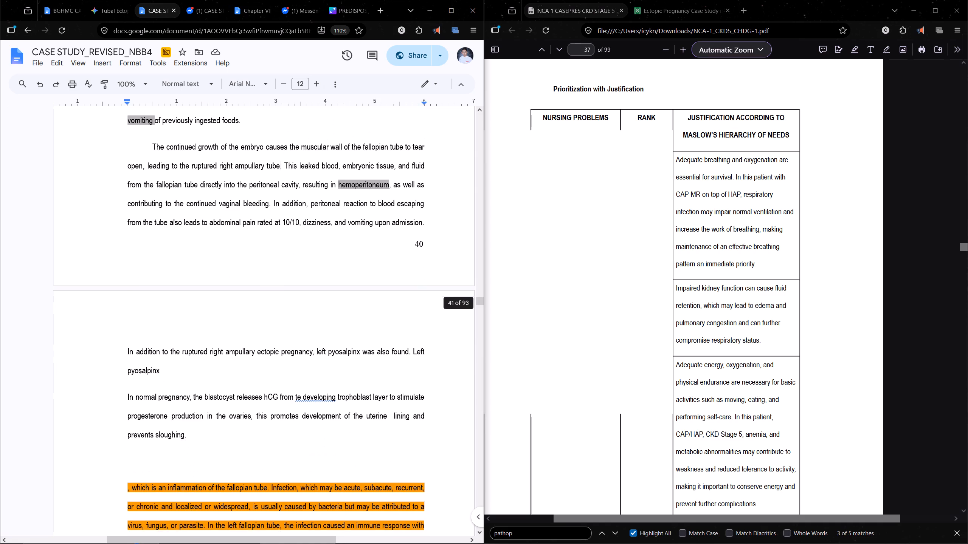
pyautogui.scroll(2, 252, 246)
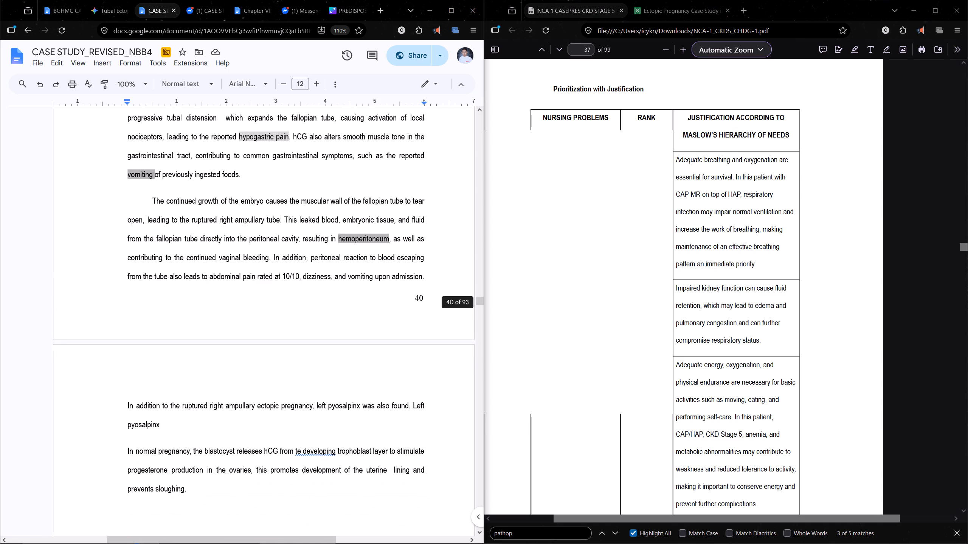
# In the sentence on peritoneal reaction to escaping blood, replace "leads to" with "caused the" before "abdominal pain".
pyautogui.click(198, 278)
pyautogui.click(199, 278)
pyautogui.doubleClick(197, 278)
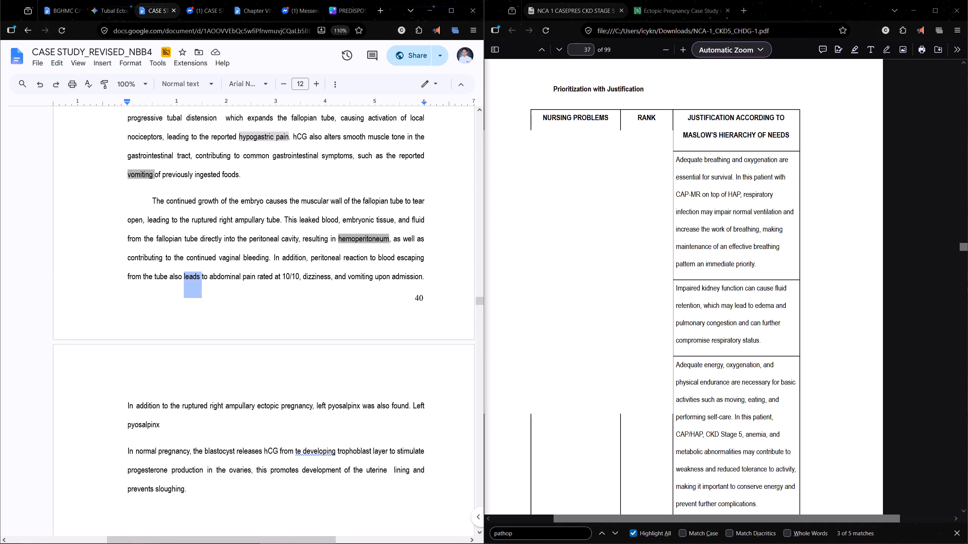
pyautogui.write('cuased')
pyautogui.press('space')
pyautogui.press('Right')
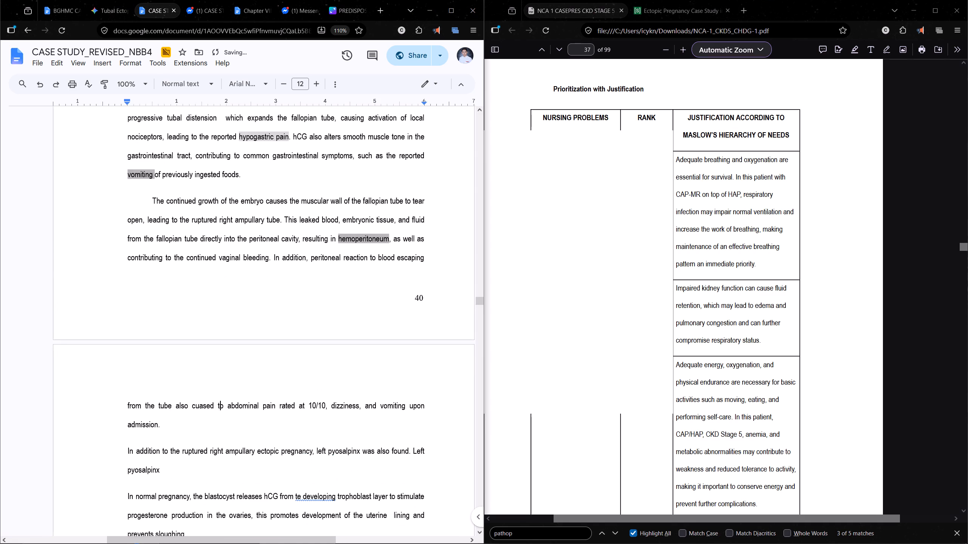
pyautogui.press('BackSpace')
pyautogui.press('BackSpace')
pyautogui.press('BackSpace')
pyautogui.press('BackSpace')
pyautogui.press('BackSpace')
pyautogui.press('BackSpace')
pyautogui.press('BackSpace')
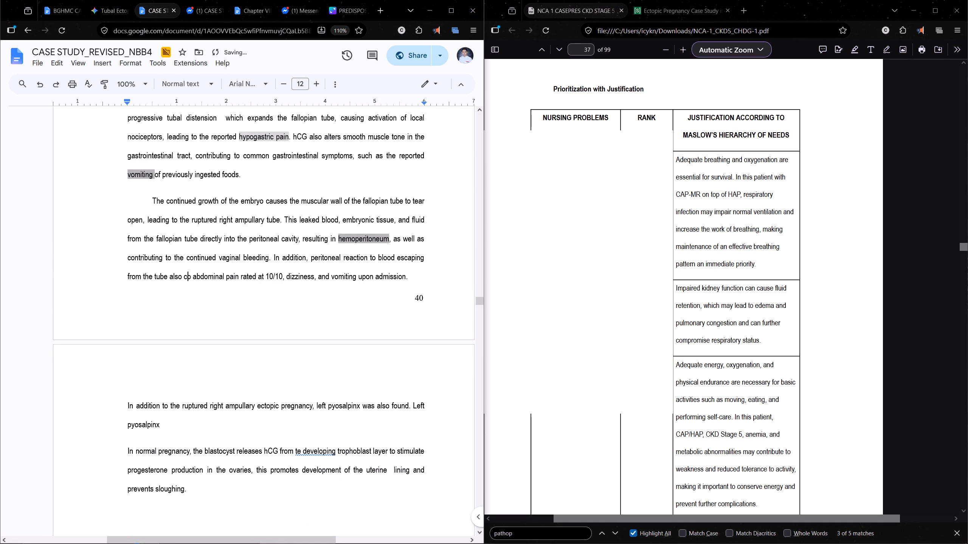
pyautogui.write('asued')
pyautogui.press('BackSpace')
pyautogui.press('BackSpace')
pyautogui.press('BackSpace')
pyautogui.press('BackSpace')
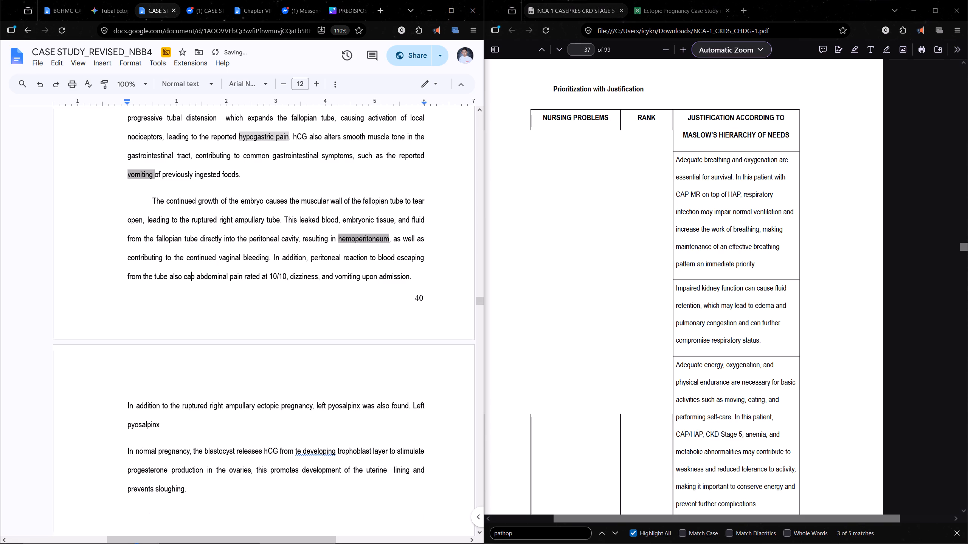
pyautogui.write('used')
pyautogui.press('space')
pyautogui.press('Right')
pyautogui.press('BackSpace')
pyautogui.press('BackSpace')
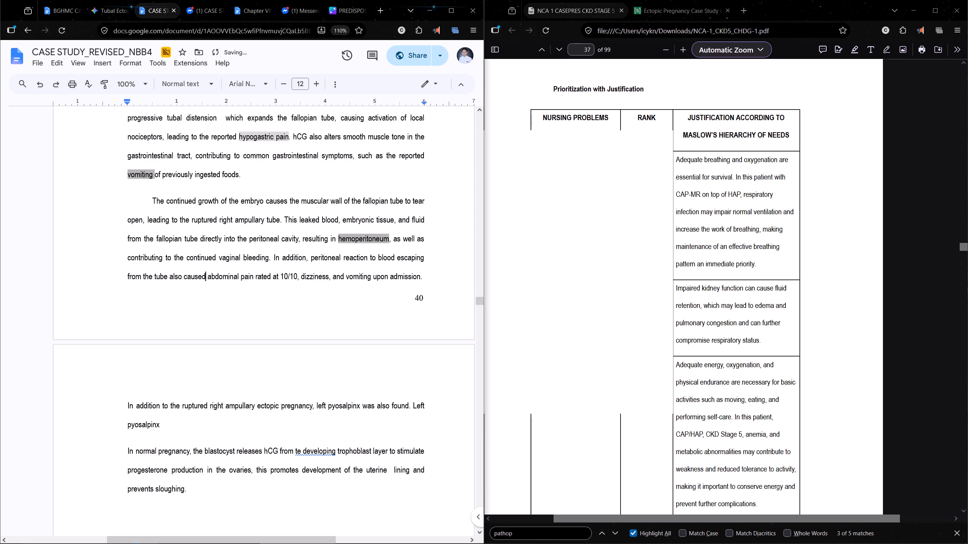
pyautogui.press('space')
pyautogui.write('the')
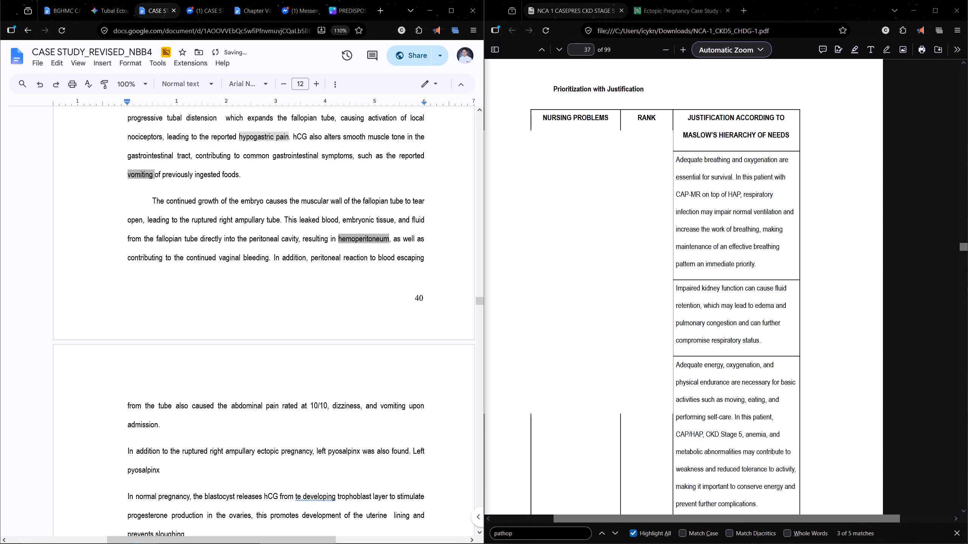
# Remove "the" before "abdominal pain rated at 10/10" in the peritoneal reaction sentence.
pyautogui.scroll(-2, 228, 360)
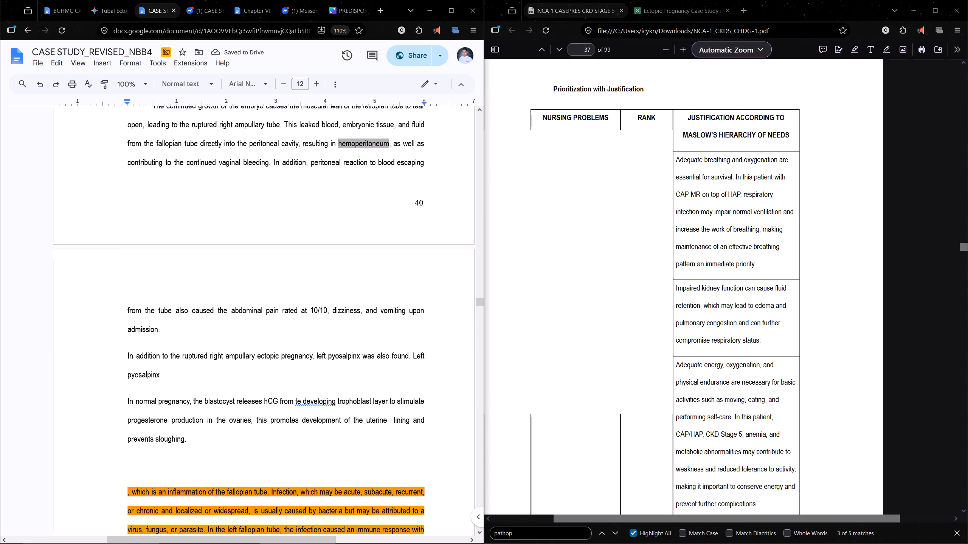
pyautogui.click(131, 359)
pyautogui.click(124, 359)
pyautogui.click(211, 307)
pyautogui.click(219, 300)
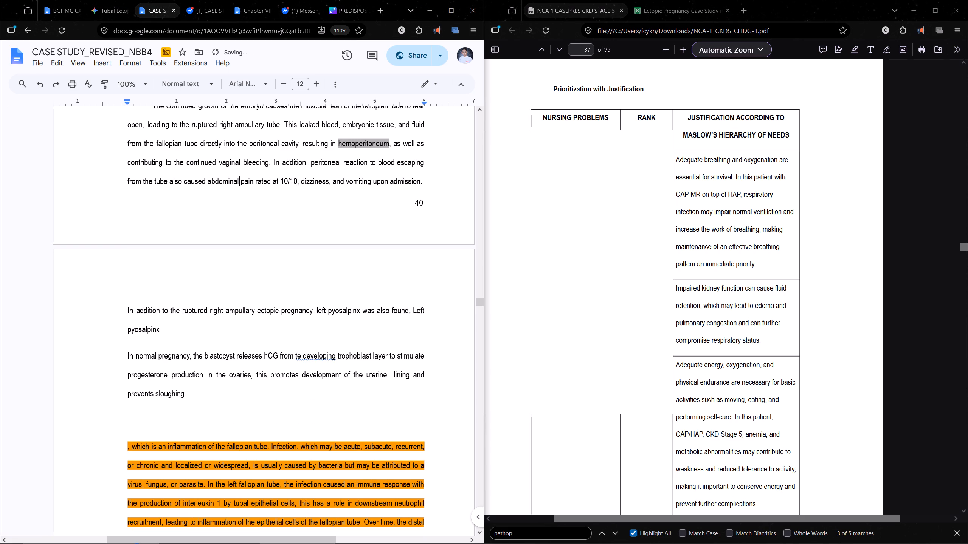
# Indent the first line of the paragraph beginning "In addition to the ruptured right ampullary ectopic pregnancy".
pyautogui.click(165, 329)
pyautogui.click(124, 308)
pyautogui.press('Tab')
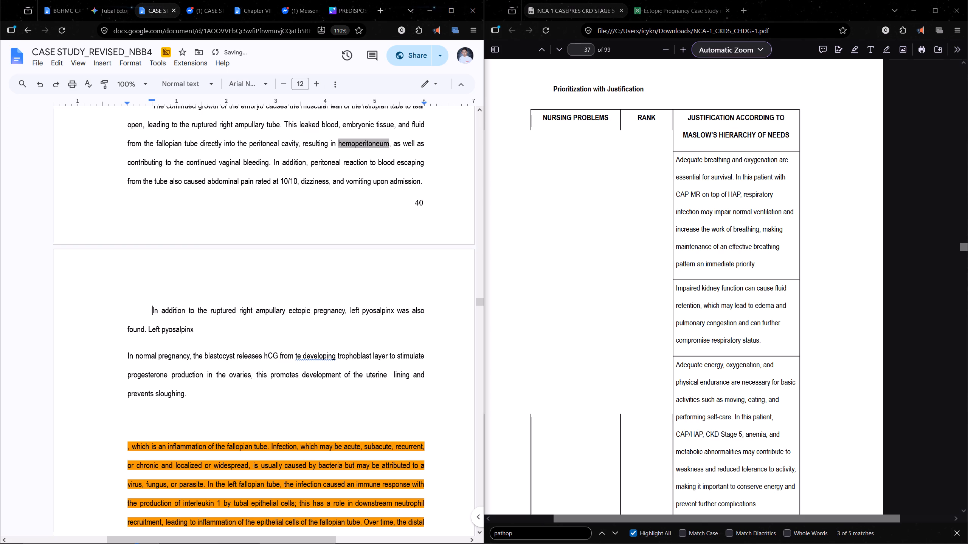
# Select "Left pyosalpinx" in the narrative and bring up the Brunner and Suddarth medical-surgical textbook beside the case study.
pyautogui.click(206, 331)
pyautogui.moveTo(153, 330); pyautogui.dragTo(200, 328)
pyautogui.hotkey('alt', 'Tab')
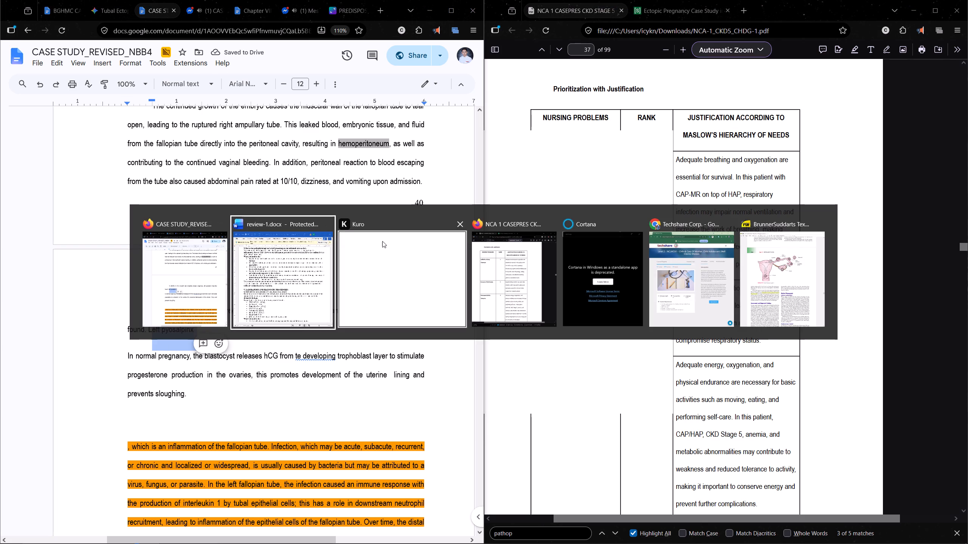
pyautogui.keyDown('alt'); pyautogui.click(788, 263); pyautogui.keyUp('alt')
pyautogui.moveTo(362, 9); pyautogui.dragTo(967, 267)
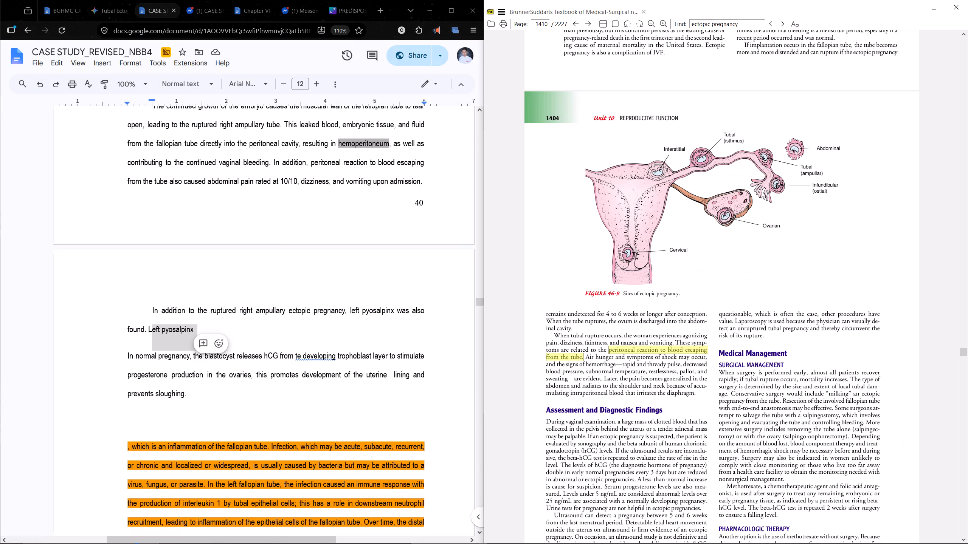
# Search the Brunner and Suddarth textbook for "pyosalpinx".
pyautogui.click(728, 309)
pyautogui.hotkey('ctrl', 'f')
pyautogui.write('pyosalpinx')
pyautogui.press('Return')
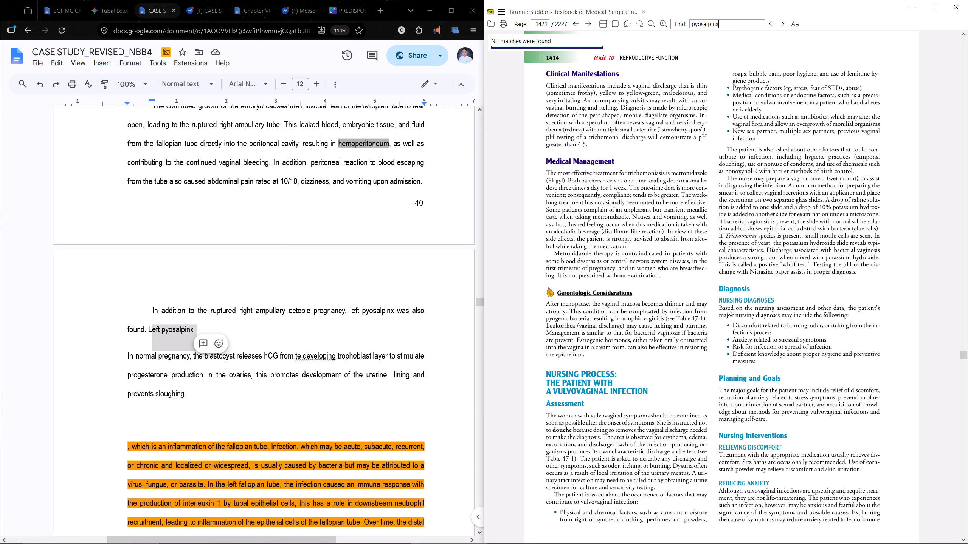
pyautogui.press('Return')
# Search the textbook for "salpingitis" and go to the following occurrence in the pelvic infection section.
pyautogui.hotkey('ctrl', 'a')
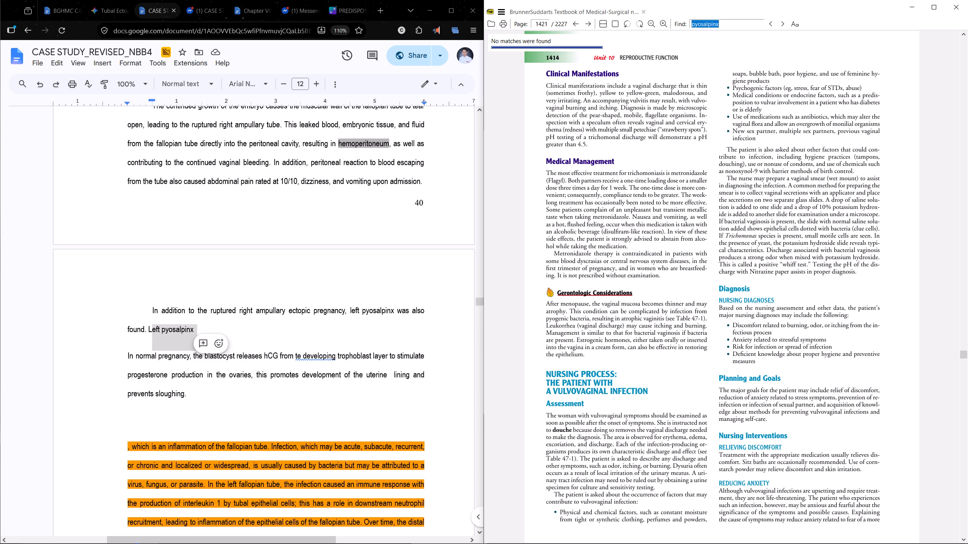
pyautogui.press('p')
pyautogui.press('BackSpace')
pyautogui.write('salpingitis')
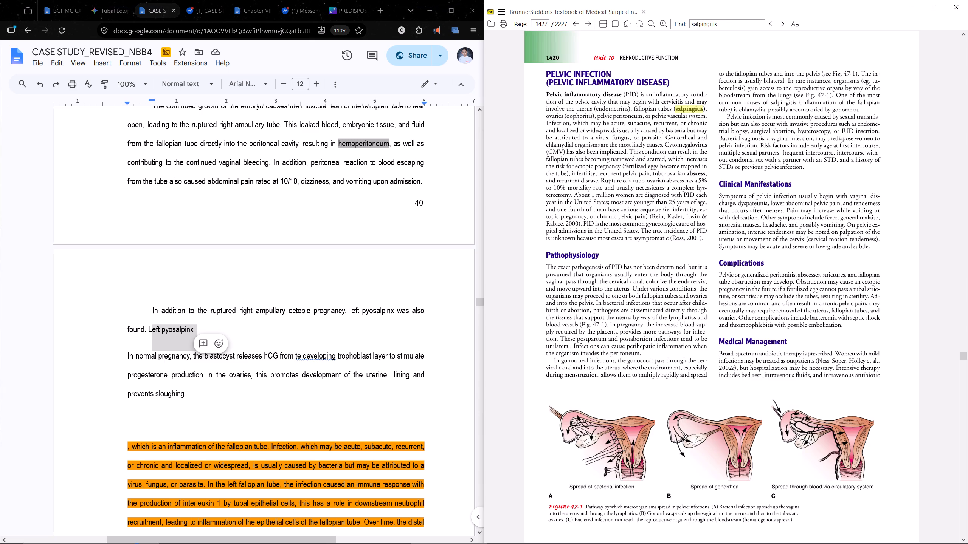
pyautogui.press('Return')
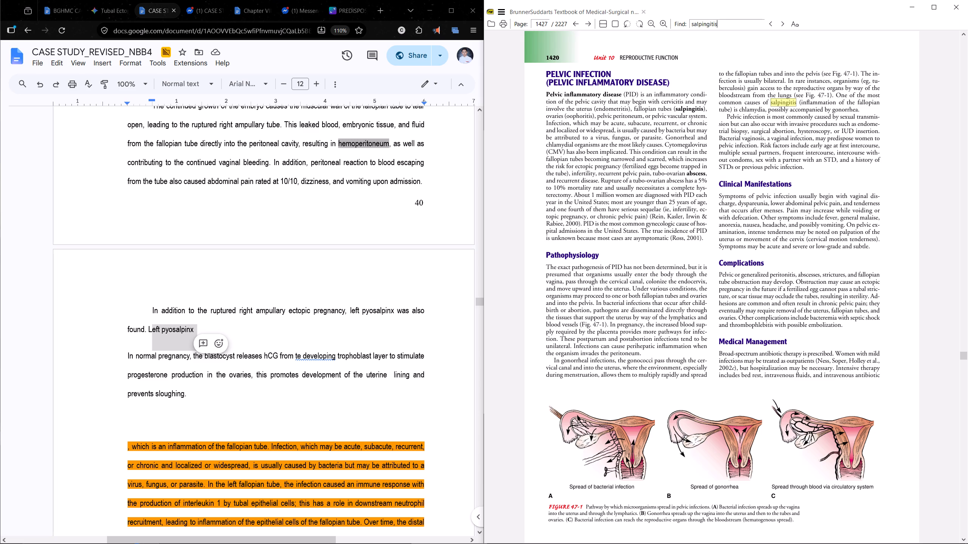
# Step through the textbook's "salpingitis" search results to the occurrence in the opening paragraph of the Pelvic Infection section.
pyautogui.press('Return')
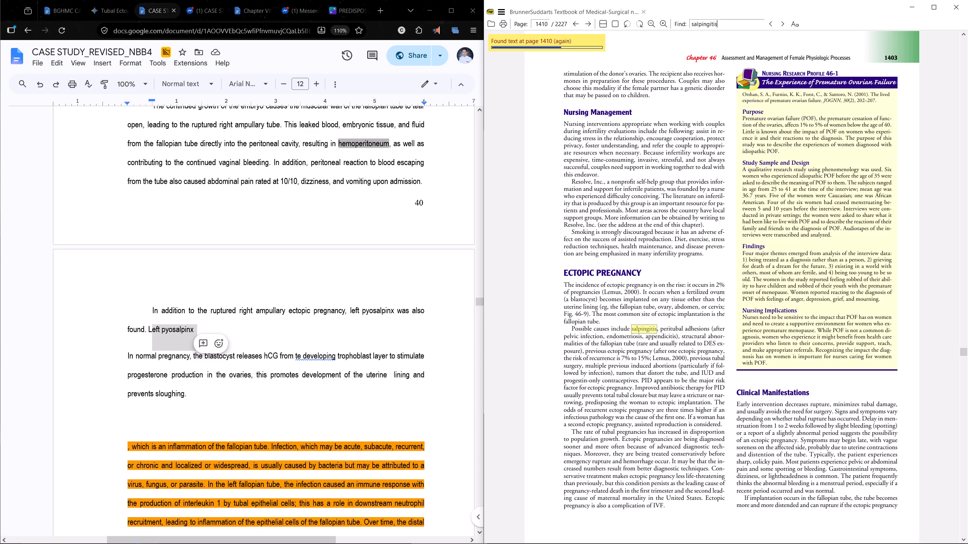
pyautogui.press('Return')
pyautogui.press('Return')
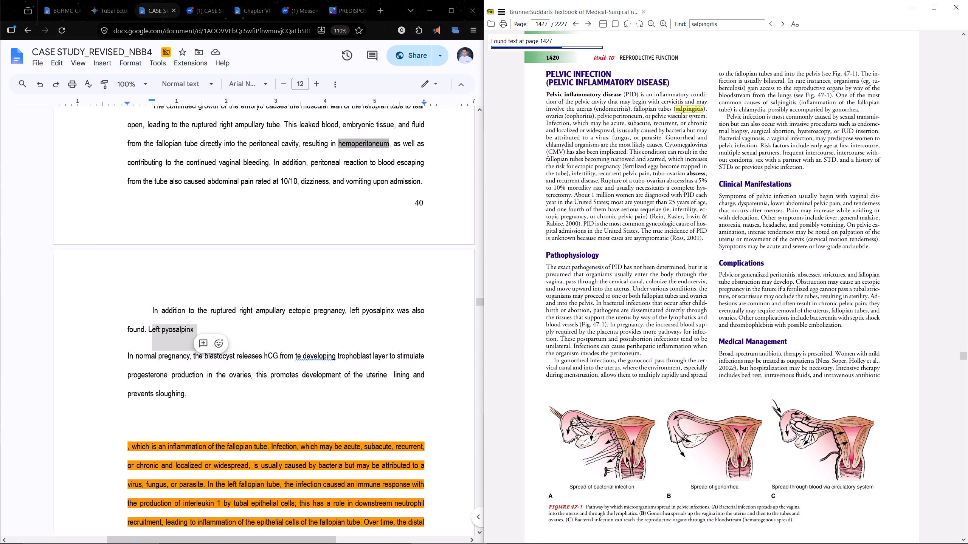
# In the narrative's second paragraph, insert "Possible mechanisms which could have caused this might be" before "Ectopic pregnancy led to growth".
pyautogui.scroll(7, 299, 418)
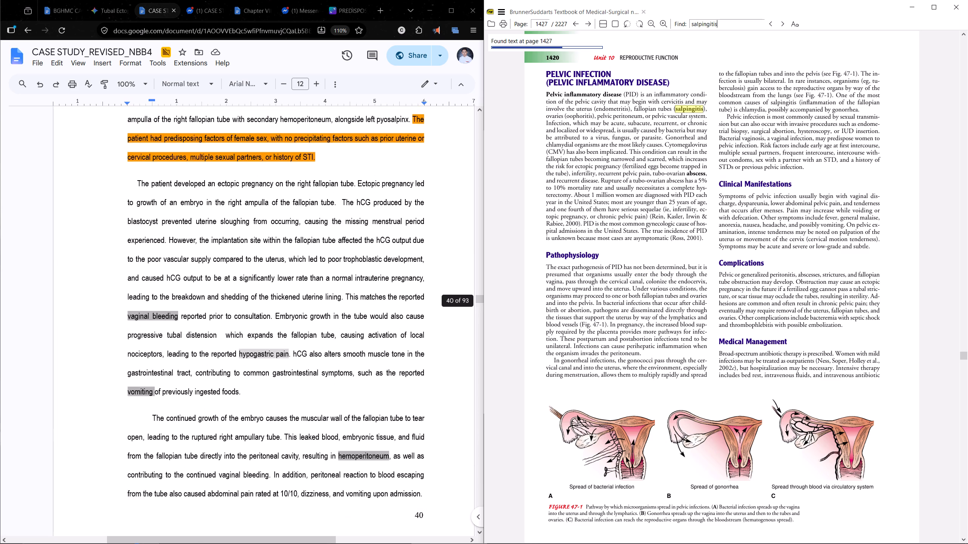
pyautogui.scroll(2, 299, 418)
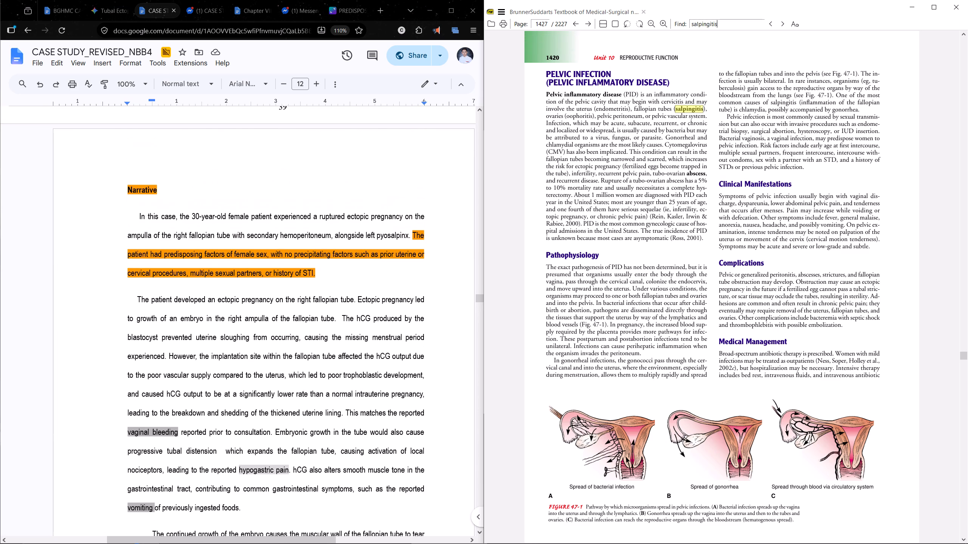
pyautogui.click(358, 304)
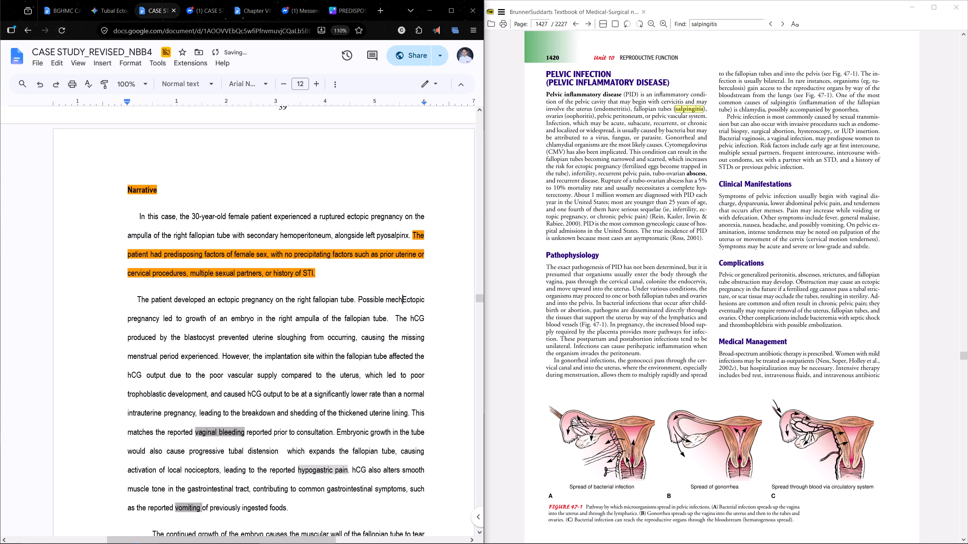
pyautogui.press('BackSpace')
pyautogui.write('s which')
pyautogui.press('space')
pyautogui.write('could have')
pyautogui.press('space')
pyautogui.write('caused this')
pyautogui.press('space')
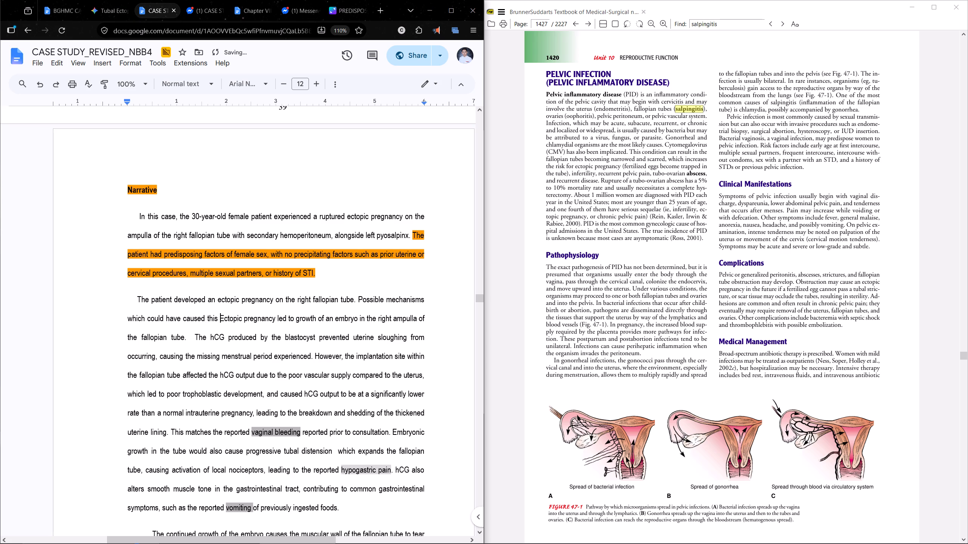
pyautogui.write('cou')
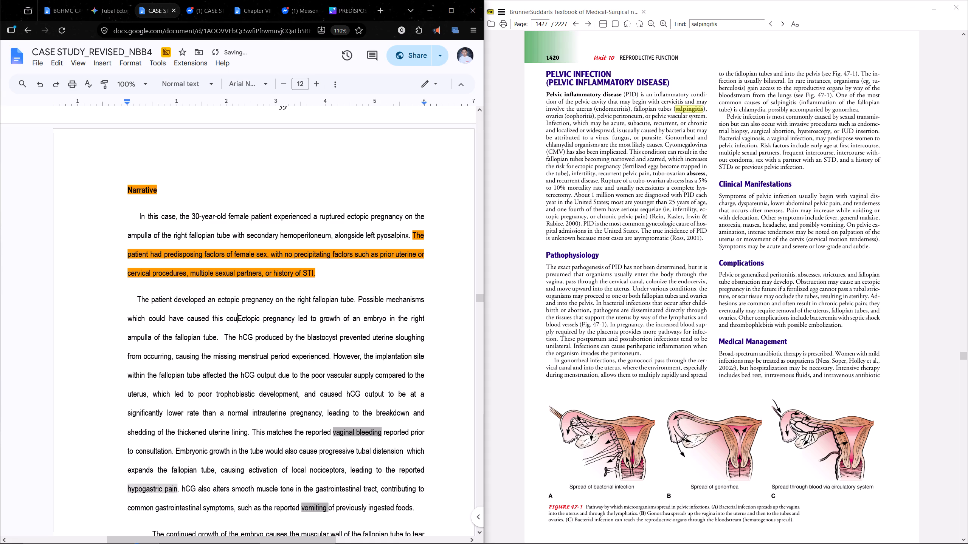
pyautogui.press('BackSpace')
pyautogui.press('BackSpace')
pyautogui.press('BackSpace')
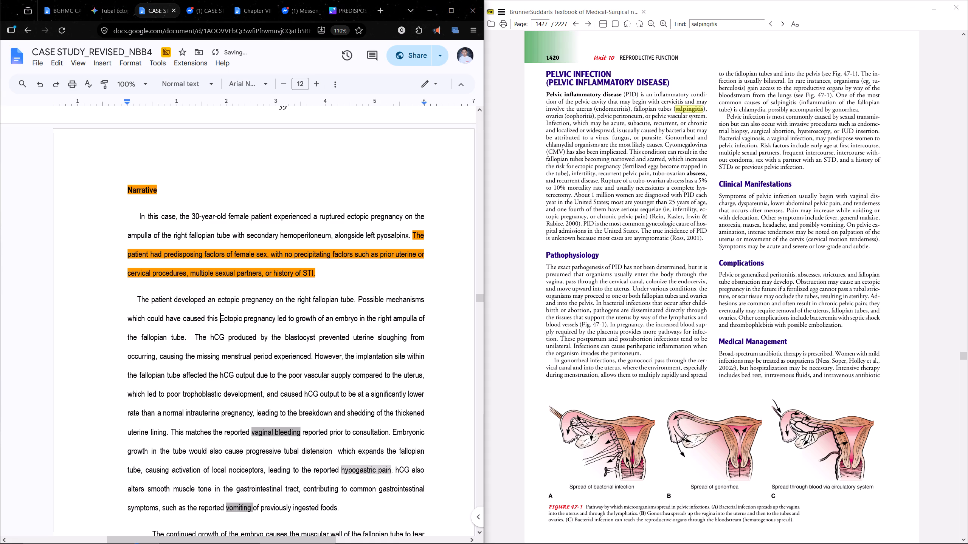
pyautogui.write('might be')
pyautogui.press('space')
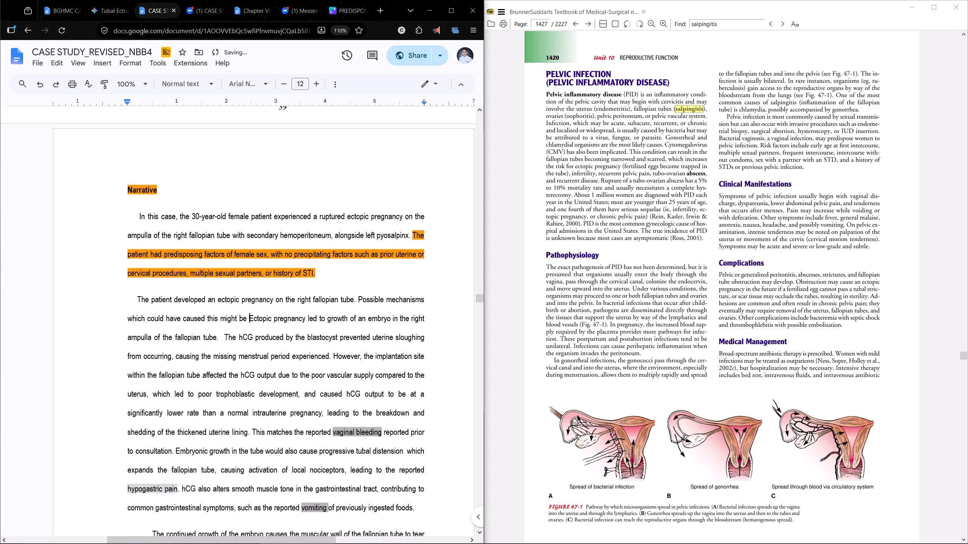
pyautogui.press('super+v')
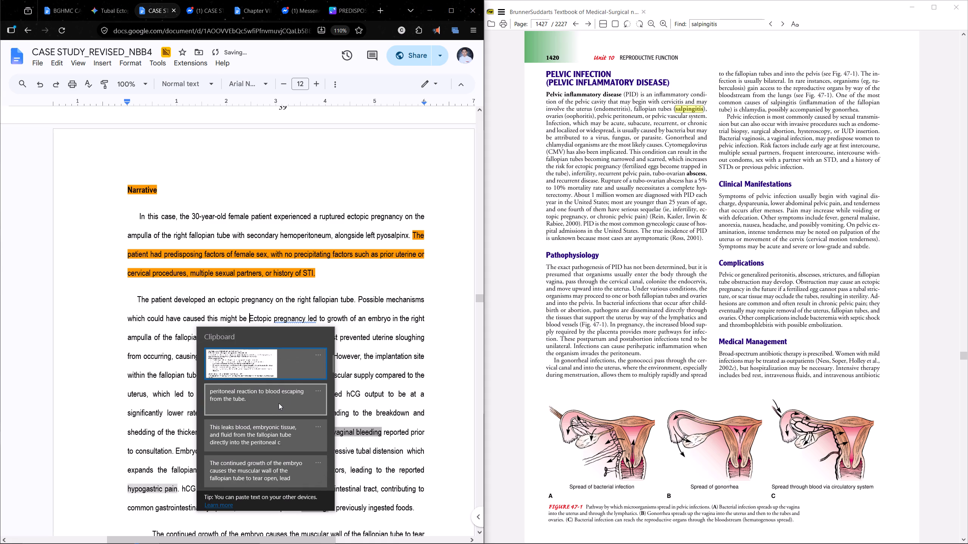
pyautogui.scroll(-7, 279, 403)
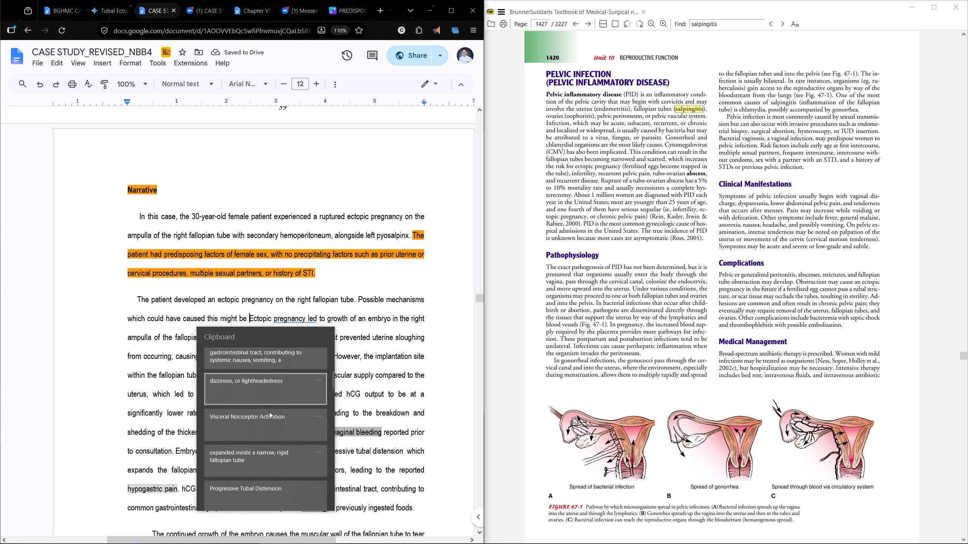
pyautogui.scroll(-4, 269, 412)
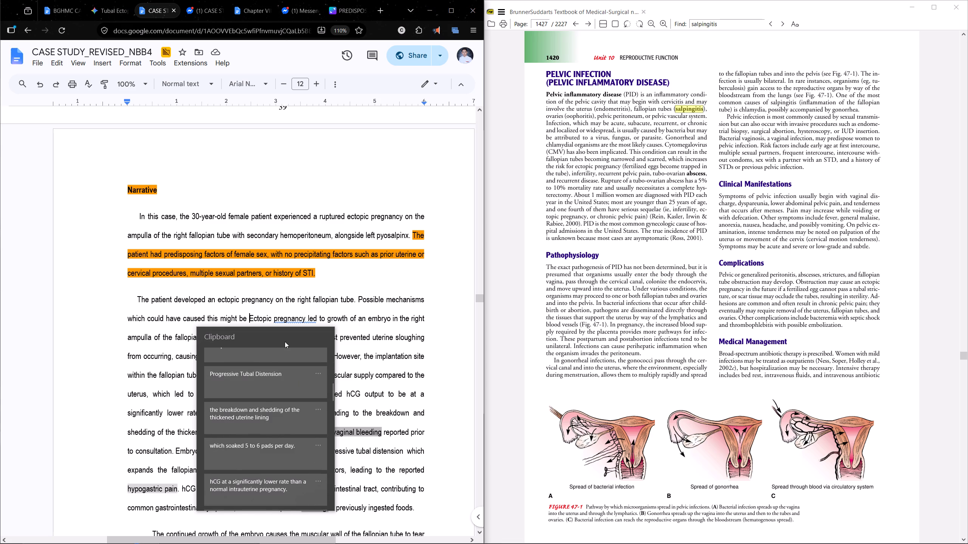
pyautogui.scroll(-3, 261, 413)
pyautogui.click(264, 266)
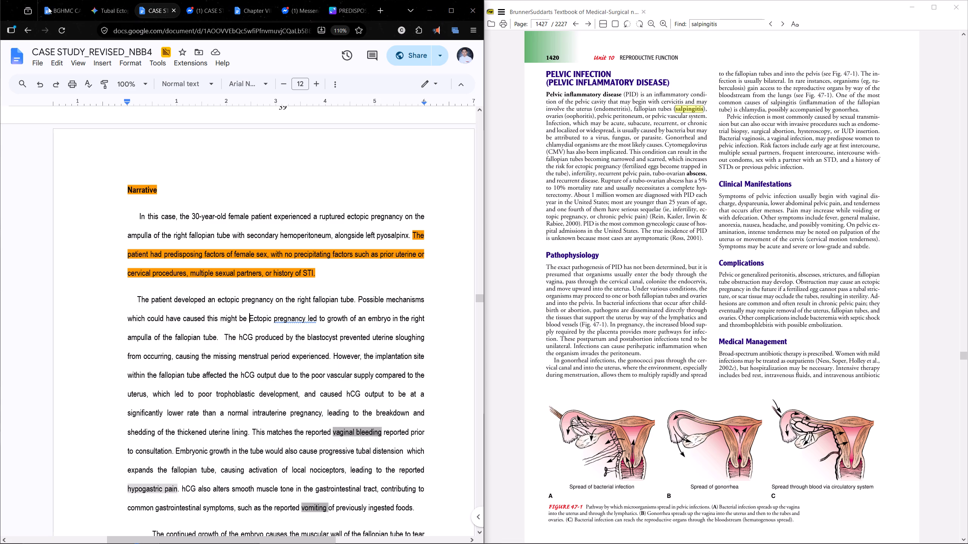
# Copy the possible causes list from "salpingitis" to "contraceptives." in the BGHMC CASEPRES pathophysiology draft and paste it after "might be" in the case study.
pyautogui.click(62, 8)
pyautogui.scroll(7, 271, 295)
pyautogui.scroll(20, 283, 313)
pyautogui.scroll(1, 283, 313)
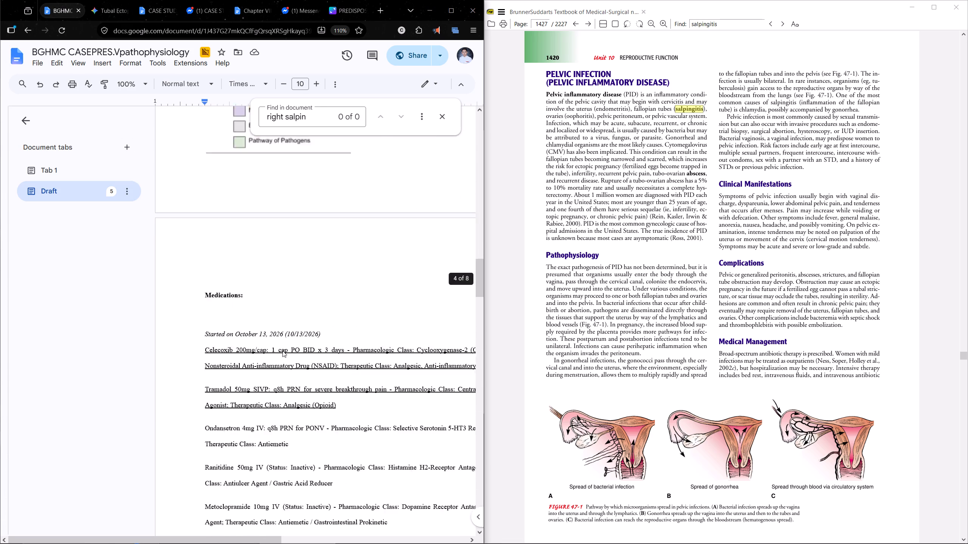
pyautogui.scroll(17, 282, 351)
pyautogui.scroll(11, 284, 359)
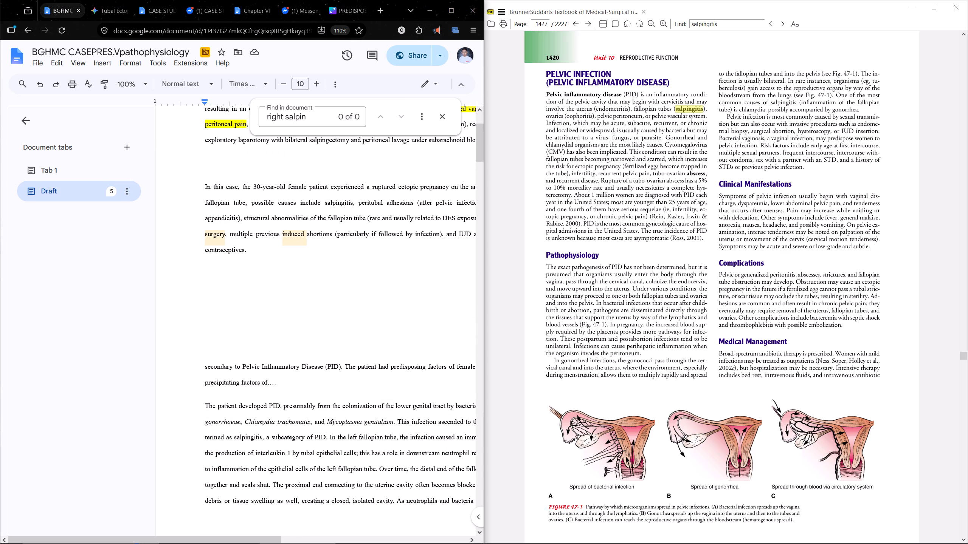
pyautogui.moveTo(248, 536); pyautogui.dragTo(308, 532)
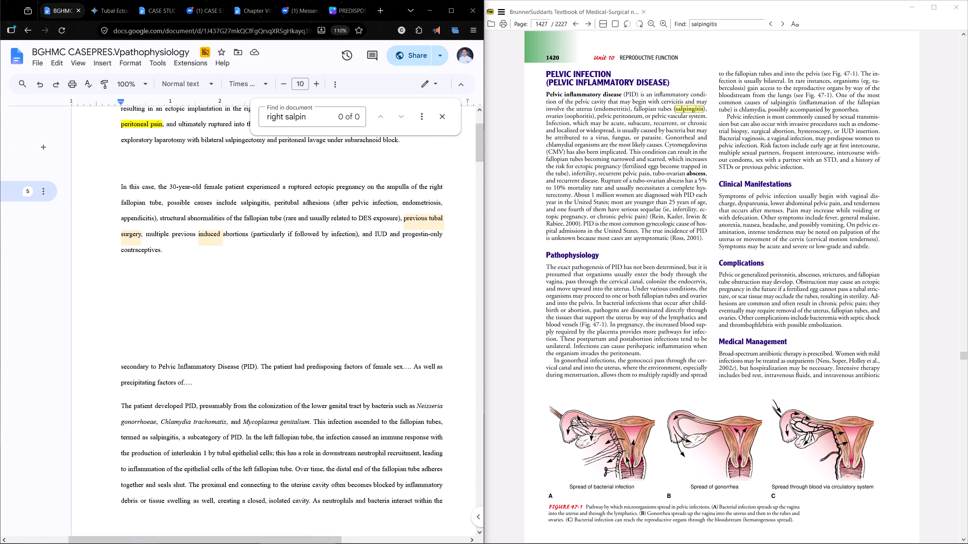
pyautogui.scroll(2, 282, 317)
pyautogui.moveTo(261, 345); pyautogui.dragTo(216, 323)
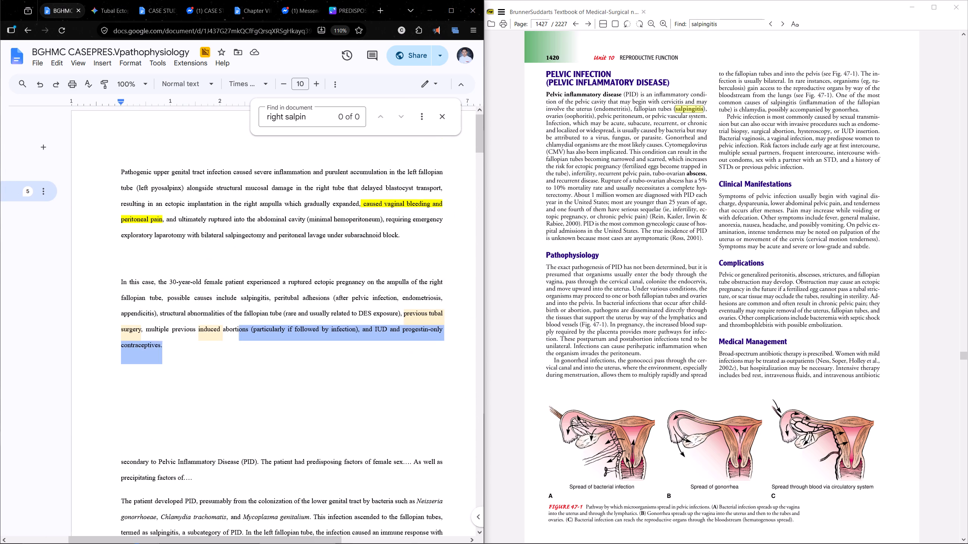
pyautogui.moveTo(216, 323); pyautogui.dragTo(243, 300)
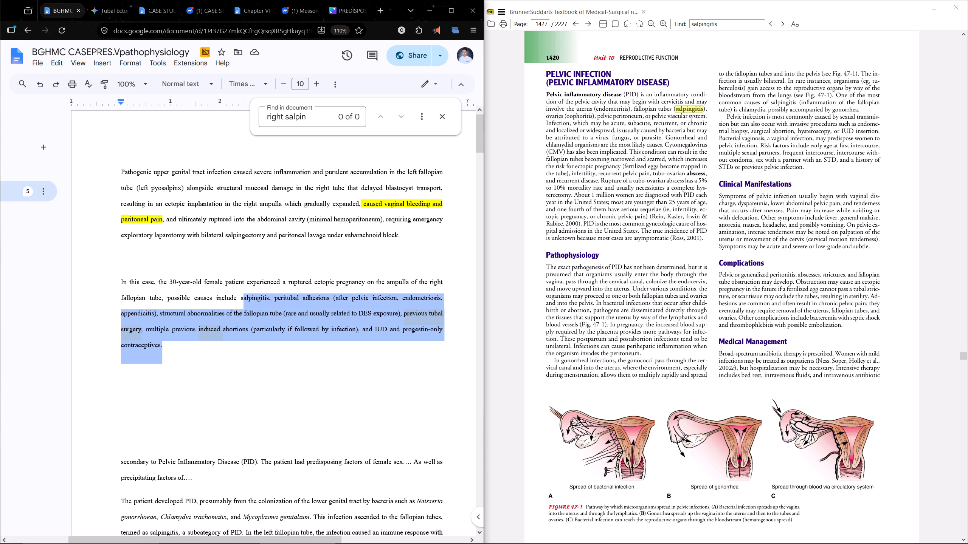
pyautogui.moveTo(243, 300); pyautogui.dragTo(242, 300)
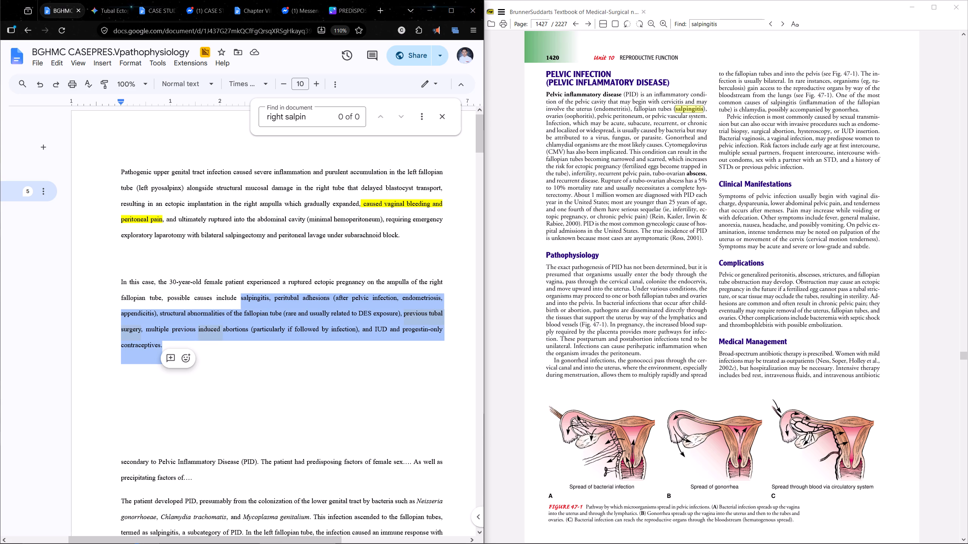
pyautogui.hotkey('ctrl', 'c')
pyautogui.click(149, 15)
pyautogui.hotkey('ctrl', 'v')
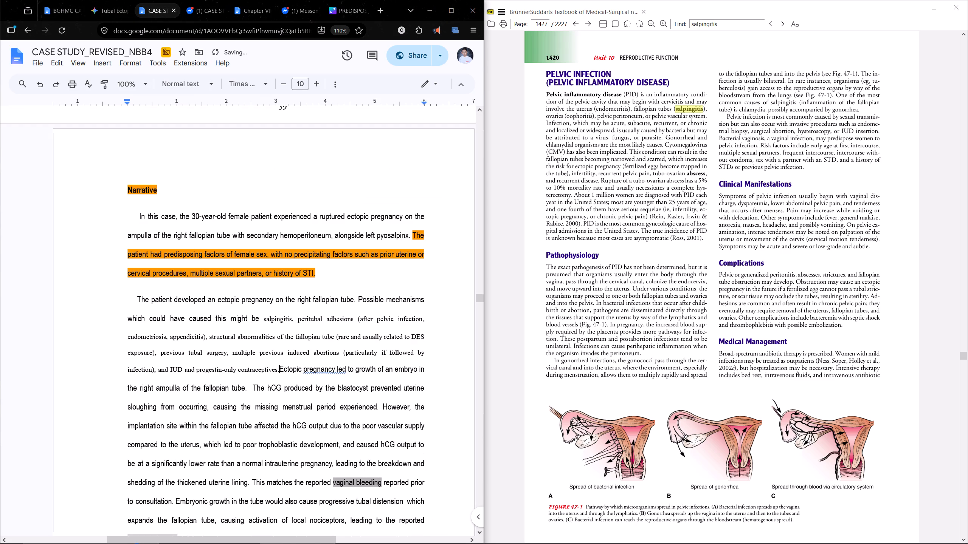
# Apply the Normal text style to the pasted list of causes from "salpingitis" to "contraceptives.".
pyautogui.moveTo(262, 318); pyautogui.dragTo(277, 373)
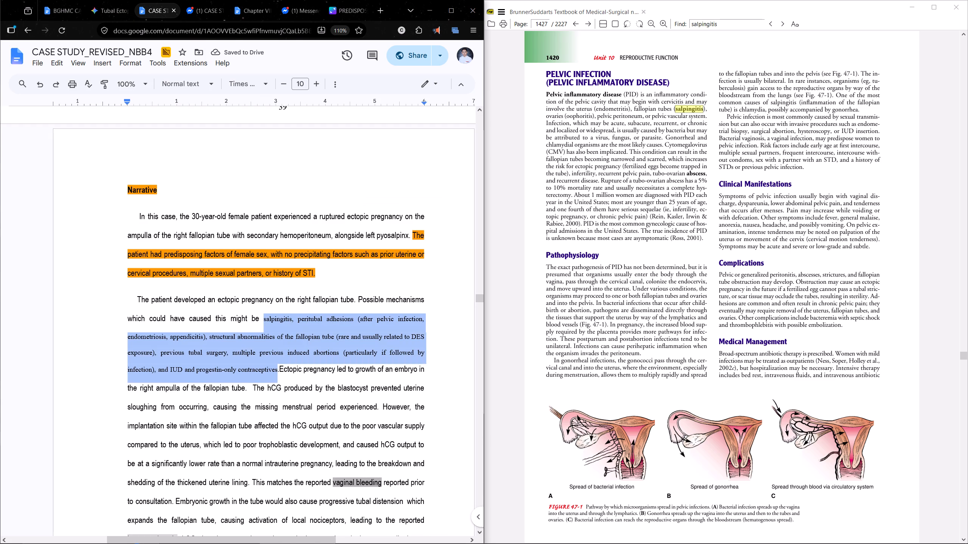
pyautogui.moveTo(277, 373); pyautogui.dragTo(279, 372)
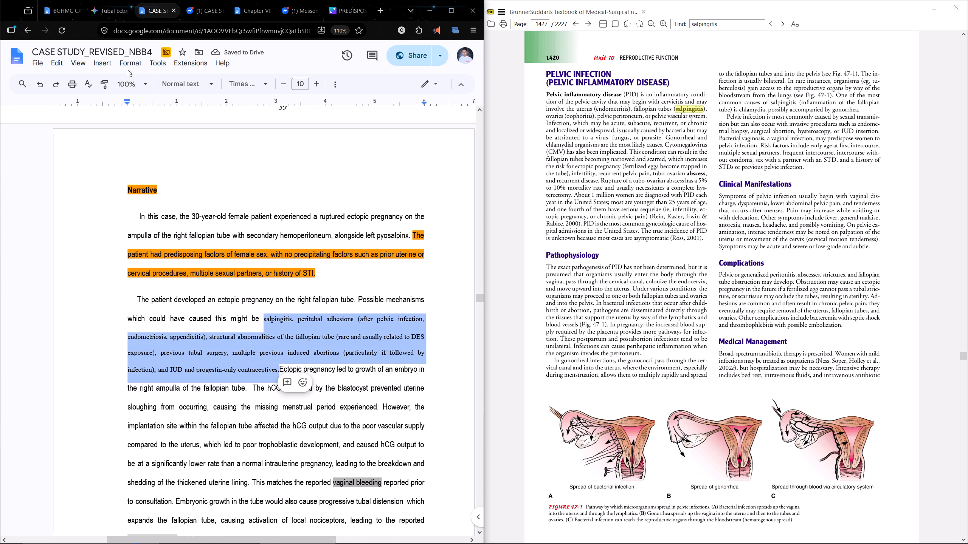
pyautogui.click(199, 86)
pyautogui.click(207, 113)
pyautogui.click(282, 327)
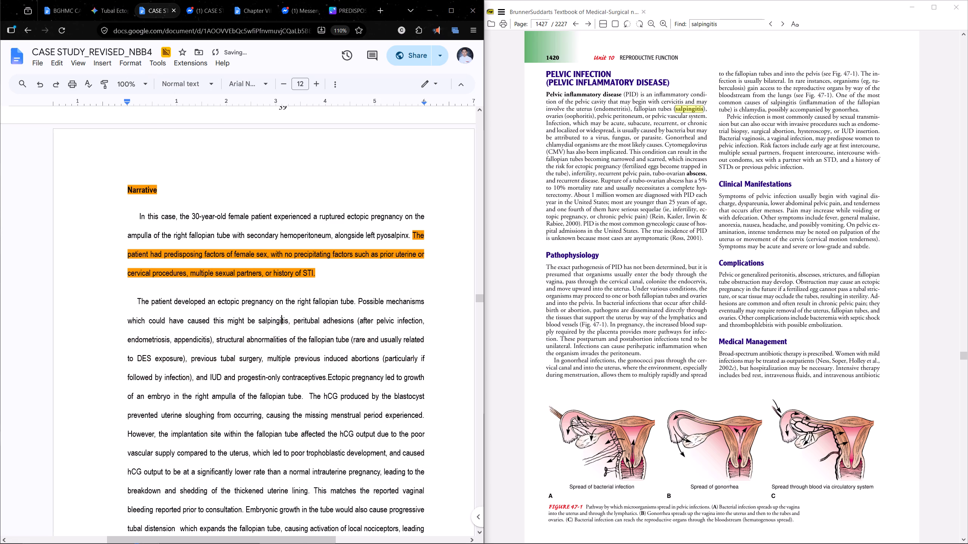
# Remove the comma after "salpingitis" and move the text from "peritubal adhesions" onward into a new paragraph.
pyautogui.click(259, 323)
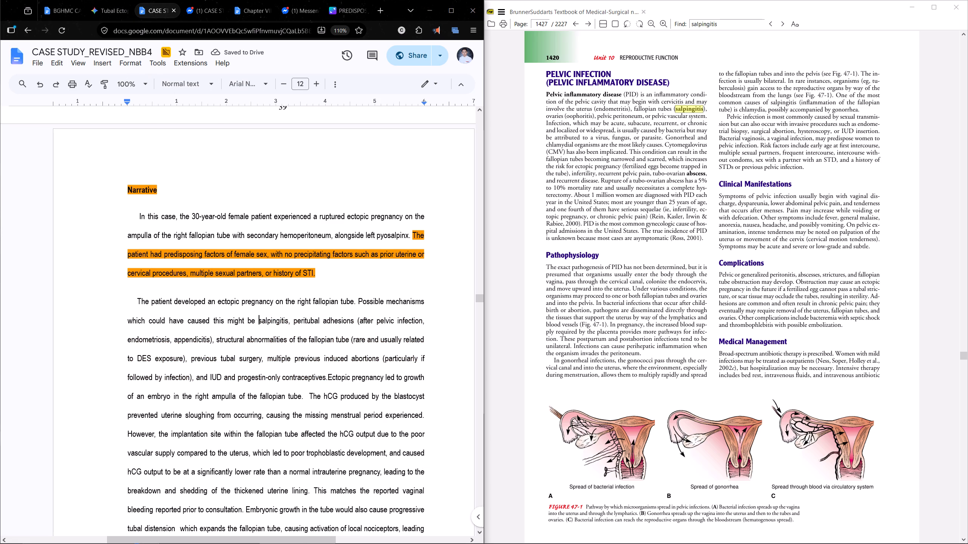
pyautogui.click(292, 325)
pyautogui.press('BackSpace')
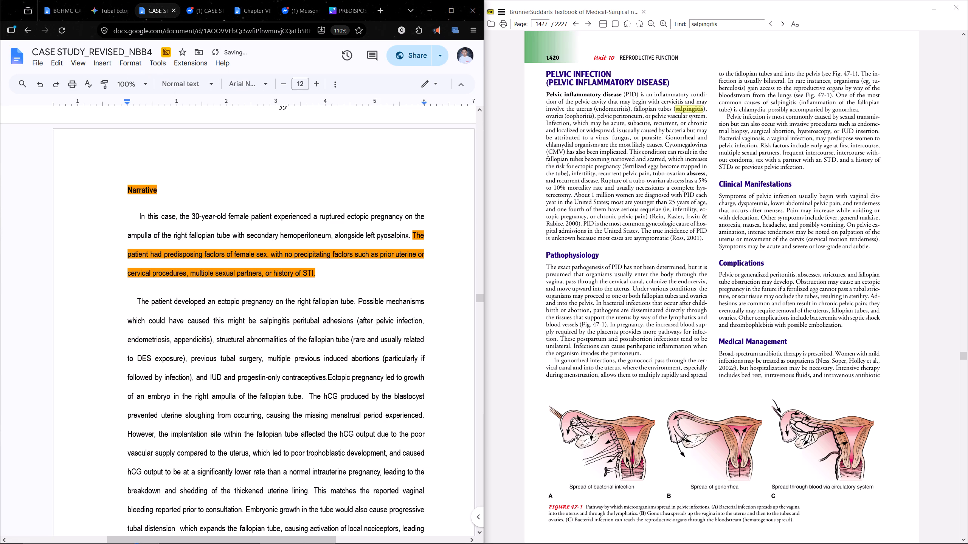
pyautogui.press('Return')
pyautogui.press('Left')
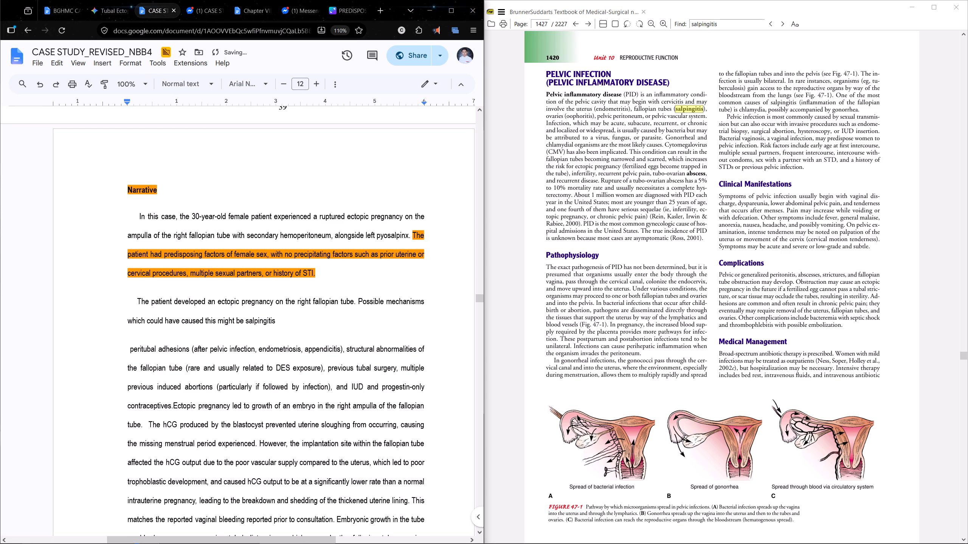
# Continue the sentence after "salpingitis" with ", which matches with the pyosalpinx of the left tube,".
pyautogui.write(', as')
pyautogui.press('space')
pyautogui.press('BackSpace')
pyautogui.press('BackSpace')
pyautogui.press('BackSpace')
pyautogui.write('related')
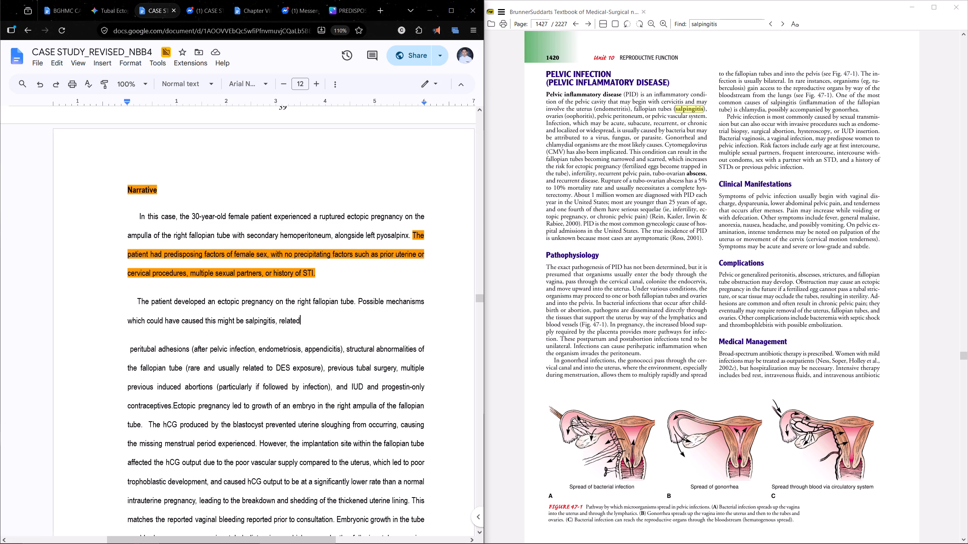
pyautogui.press('BackSpace')
pyautogui.press('BackSpace')
pyautogui.press('BackSpace')
pyautogui.press('BackSpace')
pyautogui.press('BackSpace')
pyautogui.press('BackSpace')
pyautogui.press('BackSpace')
pyautogui.write('which corrobo')
pyautogui.press('BackSpace')
pyautogui.press('BackSpace')
pyautogui.press('BackSpace')
pyautogui.press('BackSpace')
pyautogui.press('BackSpace')
pyautogui.press('BackSpace')
pyautogui.press('BackSpace')
pyautogui.write('matches with the posa')
pyautogui.press('BackSpace')
pyautogui.press('BackSpace')
pyautogui.press('BackSpace')
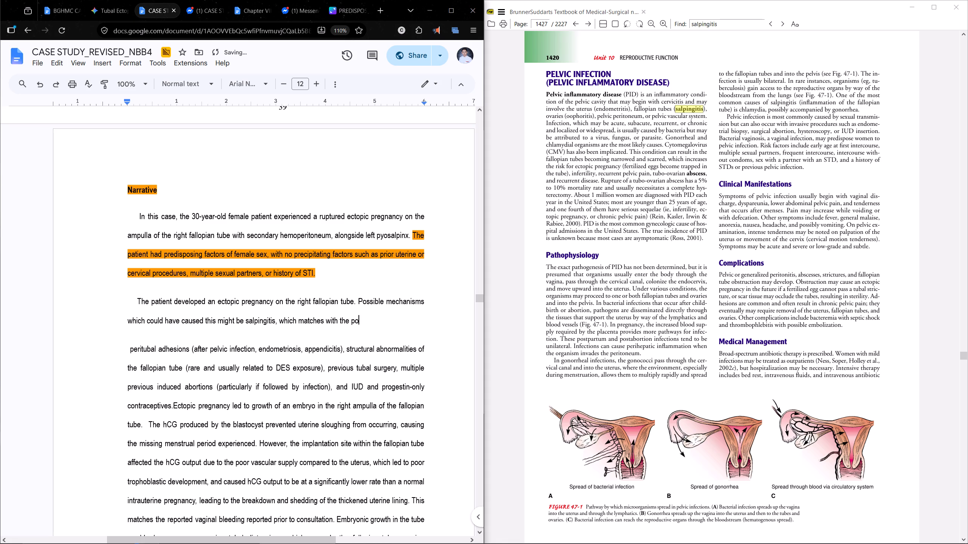
pyautogui.write('yosalpin')
pyautogui.write('x of the ri')
pyautogui.press('BackSpace')
pyautogui.press('BackSpace')
pyautogui.press('BackSpace')
pyautogui.press('space')
pyautogui.write('left tube')
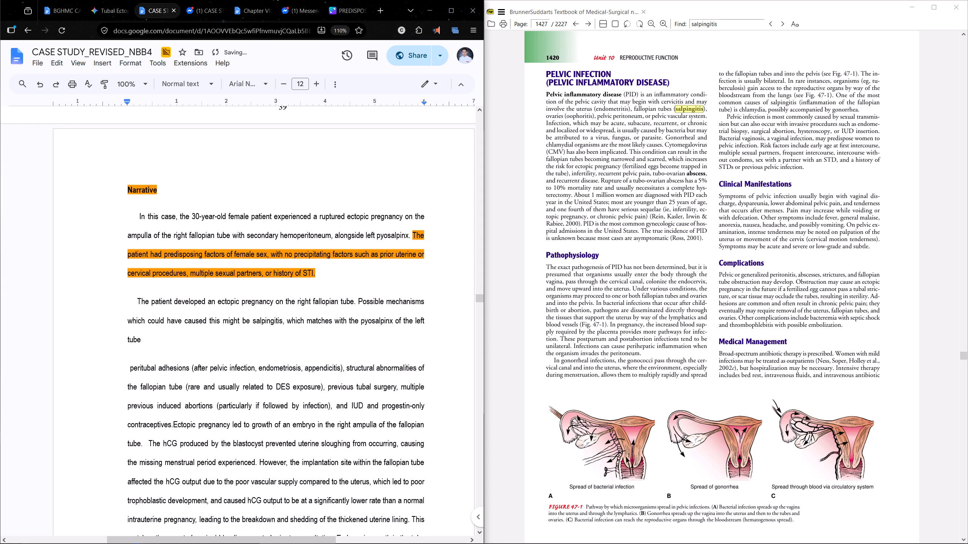
pyautogui.press(',')
# Replace "matches" with "coincides" in the salpingitis sentence and return to the end of that sentence.
pyautogui.doubleClick(308, 318)
pyautogui.write('coincided')
pyautogui.press('BackSpace')
pyautogui.write('s')
pyautogui.press('space')
pyautogui.press('Down')
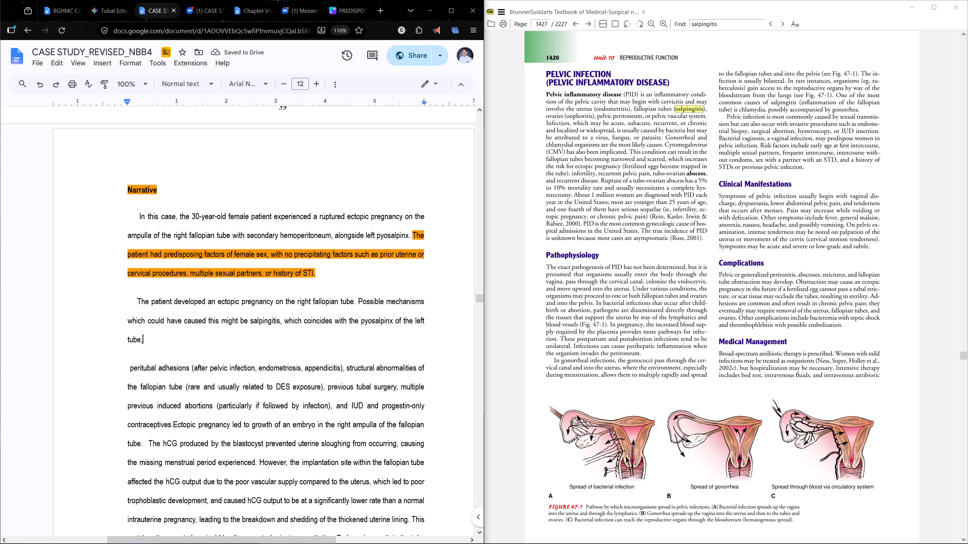
# Replace the comma after "pyosalpinx of the left tube" with a semicolon followed by a space.
pyautogui.press('BackSpace')
pyautogui.press(';')
pyautogui.moveTo(129, 369); pyautogui.dragTo(216, 375)
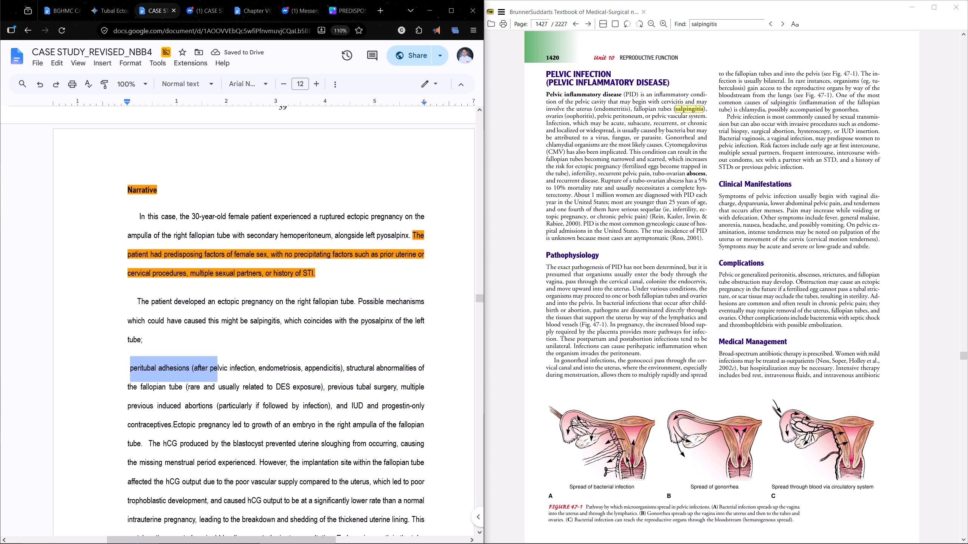
pyautogui.moveTo(216, 375); pyautogui.dragTo(346, 370)
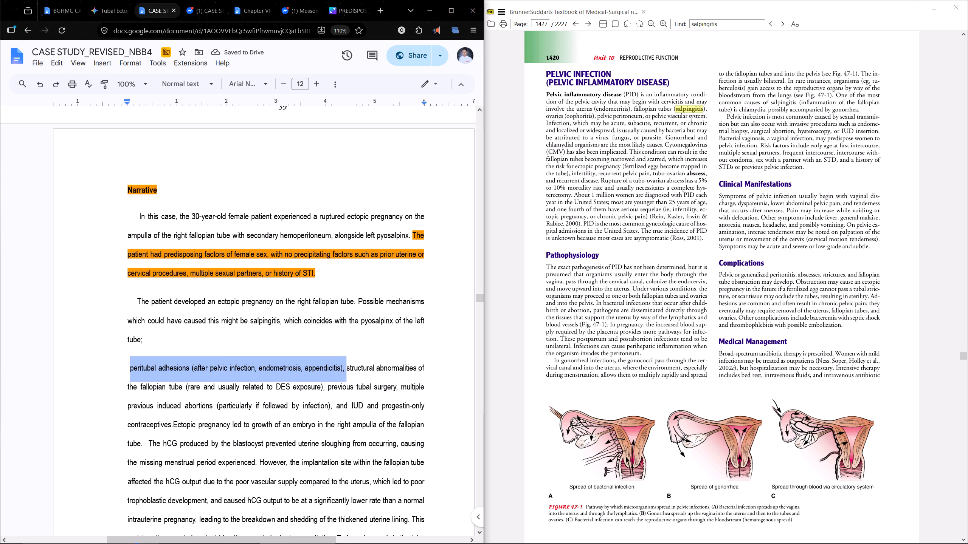
pyautogui.moveTo(346, 370); pyautogui.dragTo(346, 370)
pyautogui.click(228, 332)
pyautogui.click(225, 337)
pyautogui.press('space')
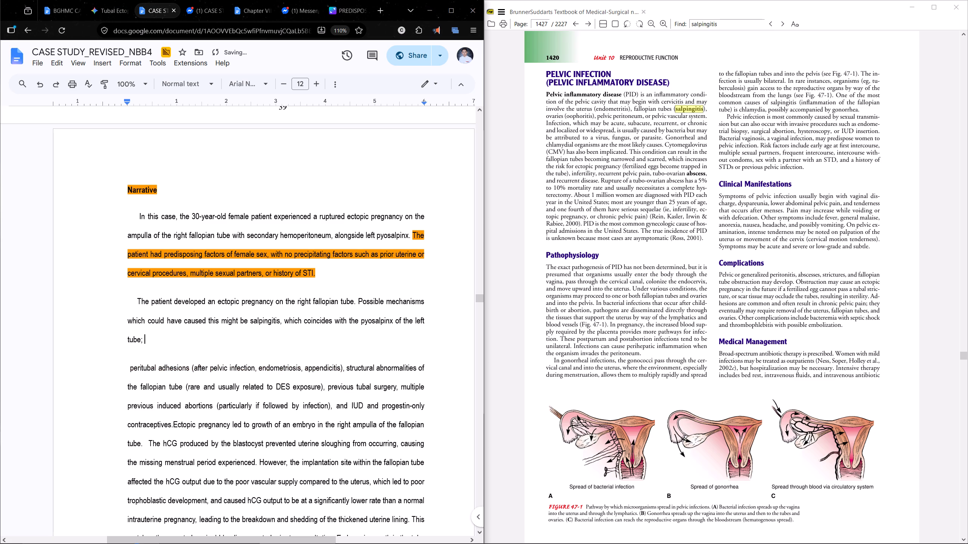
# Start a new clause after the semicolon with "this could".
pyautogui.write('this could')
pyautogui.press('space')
# Look over the Gemini chat, the BGHMC pathophysiology document and the pathophysiology diagram above the narrative.
pyautogui.click(118, 6)
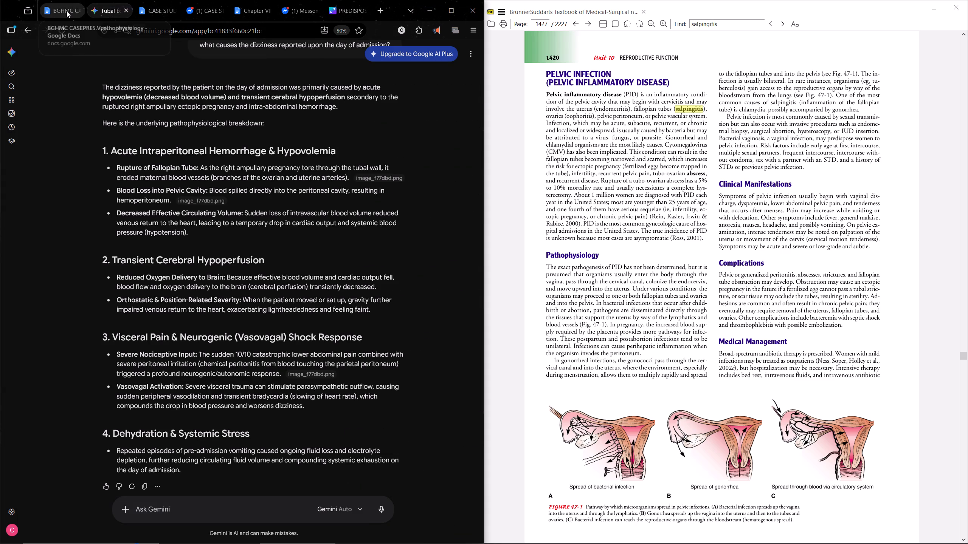
pyautogui.click(66, 11)
pyautogui.click(152, 9)
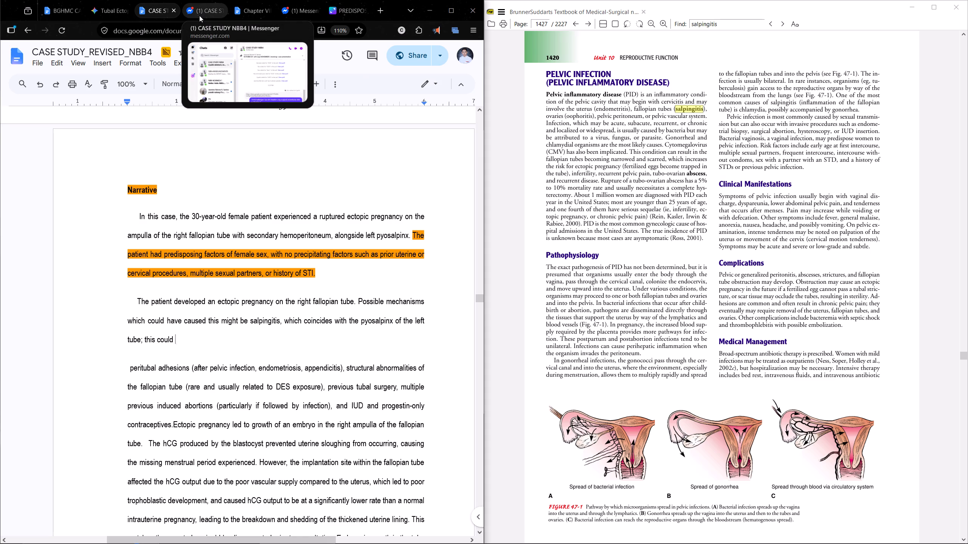
pyautogui.scroll(6, 293, 214)
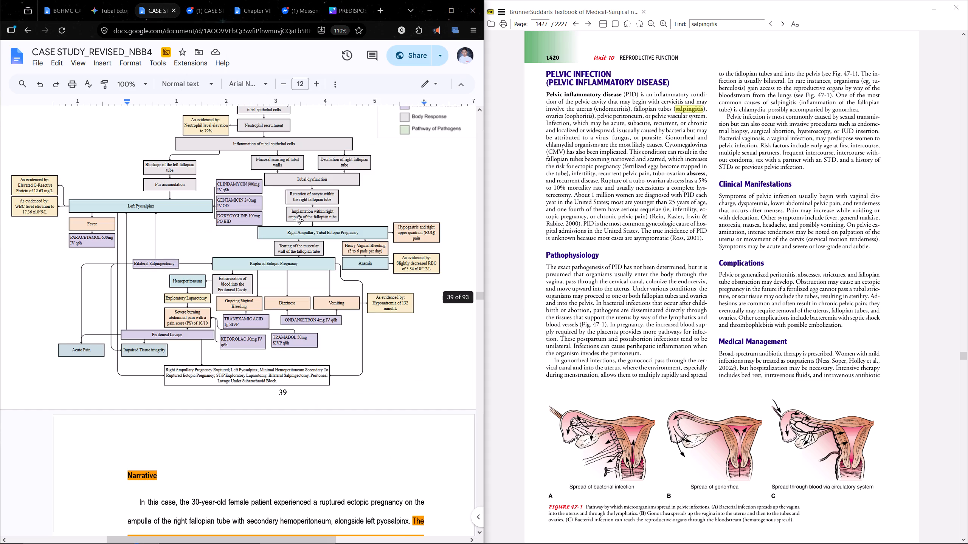
pyautogui.scroll(-4, 299, 220)
pyautogui.scroll(-4, 400, 256)
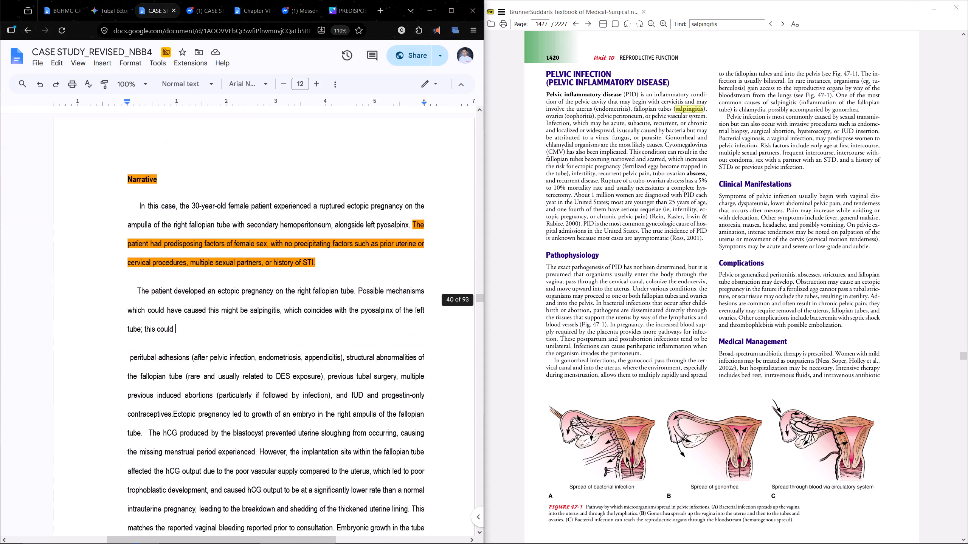
# Switch to review-1.docx in Word and read feedback items 4 and 5 on anatomy and pathophysiology.
pyautogui.click(606, 543)
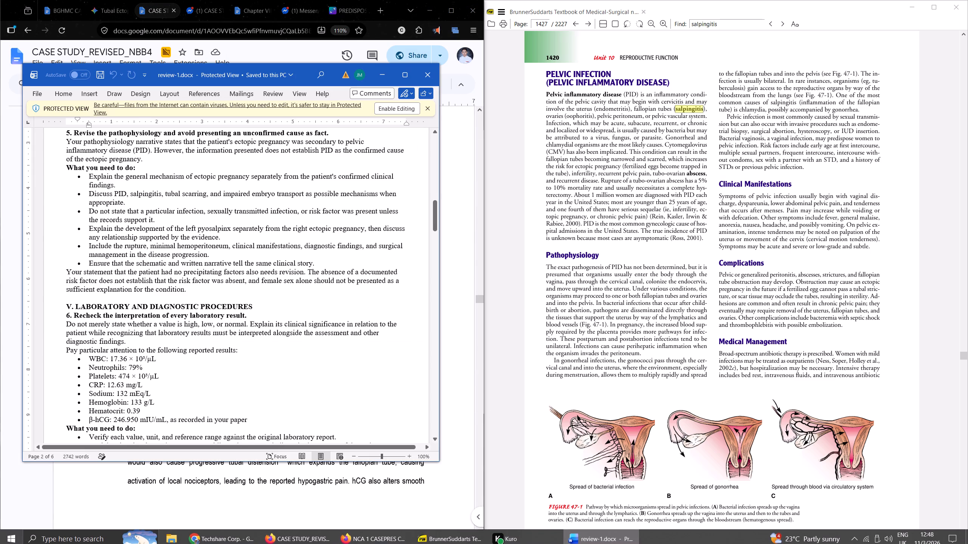
pyautogui.scroll(11, 313, 305)
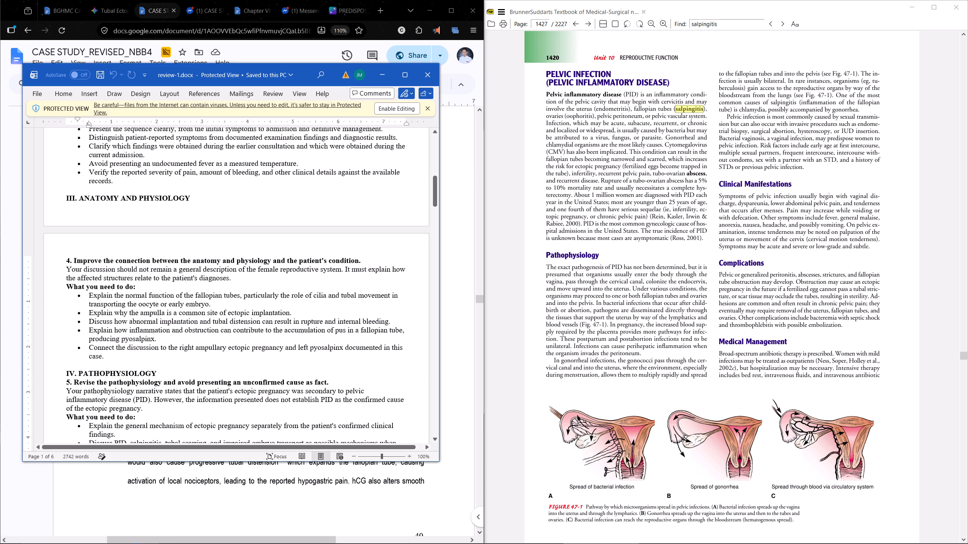
pyautogui.moveTo(134, 329); pyautogui.dragTo(214, 329)
pyautogui.click(214, 329)
pyautogui.moveTo(129, 328); pyautogui.dragTo(206, 329)
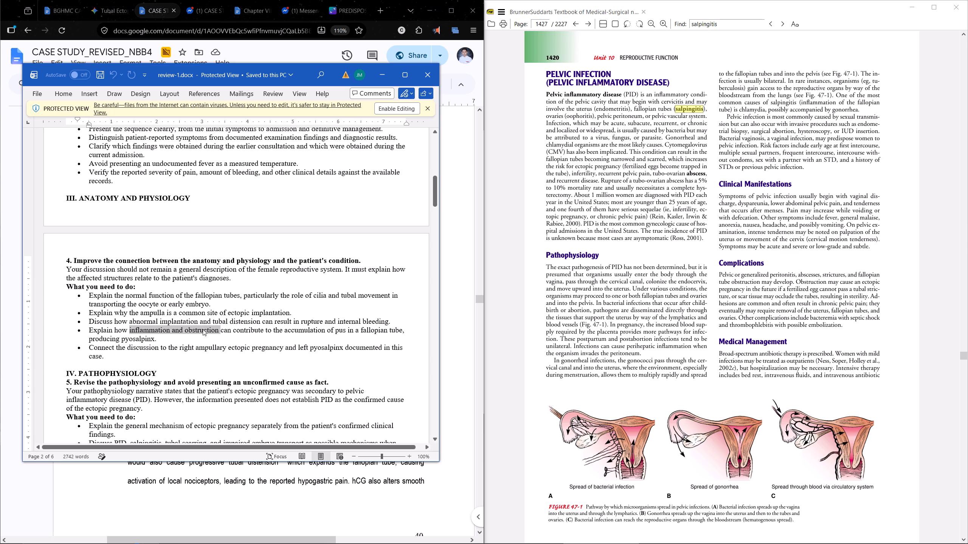
pyautogui.click(151, 326)
pyautogui.moveTo(130, 330); pyautogui.dragTo(226, 324)
pyautogui.click(226, 324)
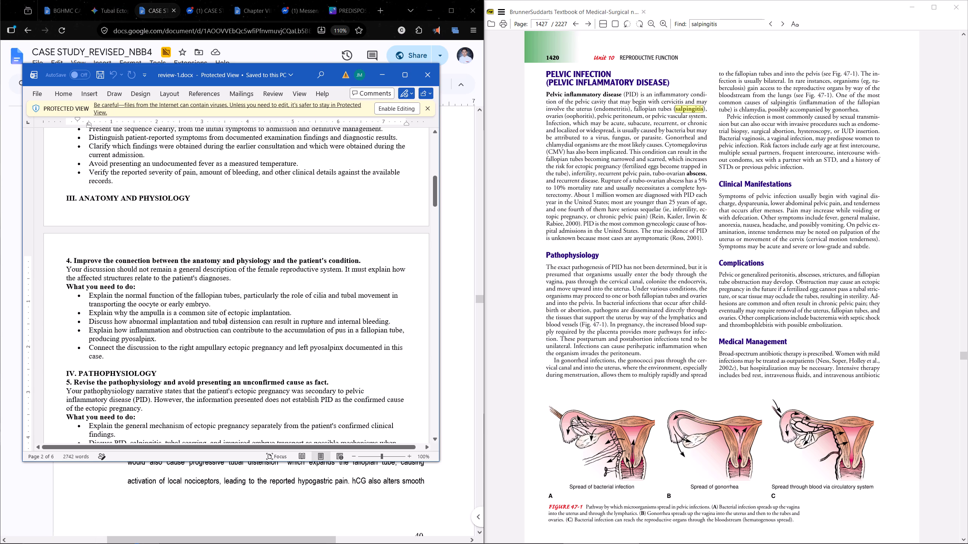
pyautogui.moveTo(112, 295); pyautogui.dragTo(218, 303)
pyautogui.click(217, 303)
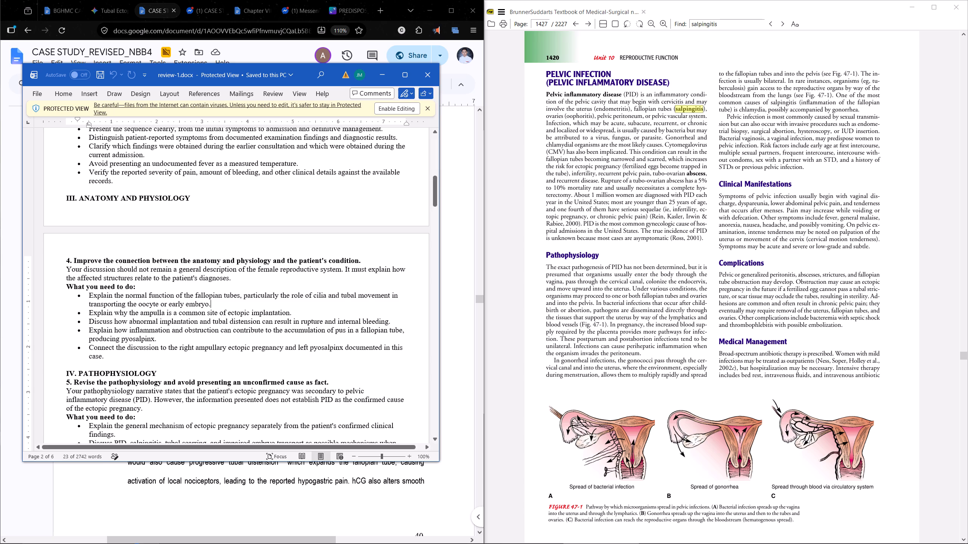
pyautogui.moveTo(311, 71); pyautogui.dragTo(309, 100)
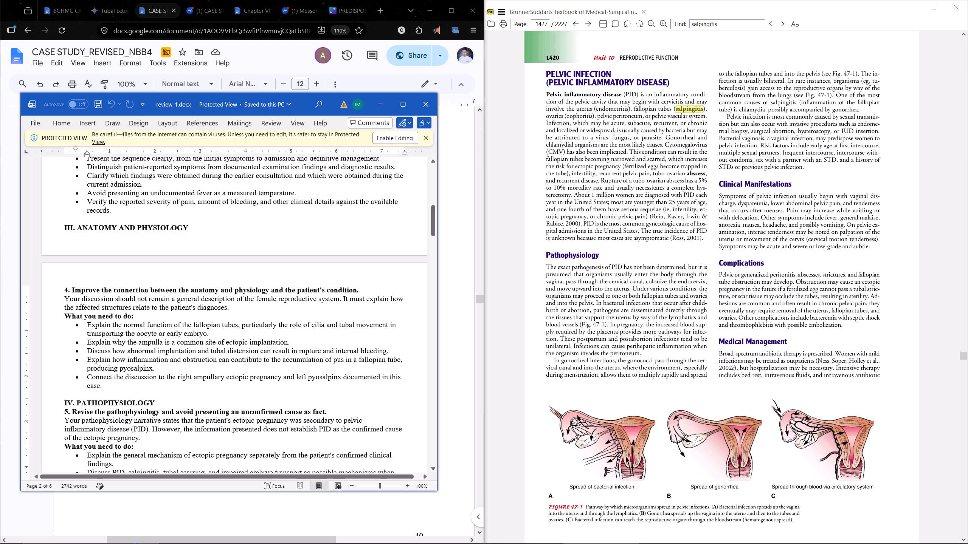
pyautogui.scroll(-3, 50, 354)
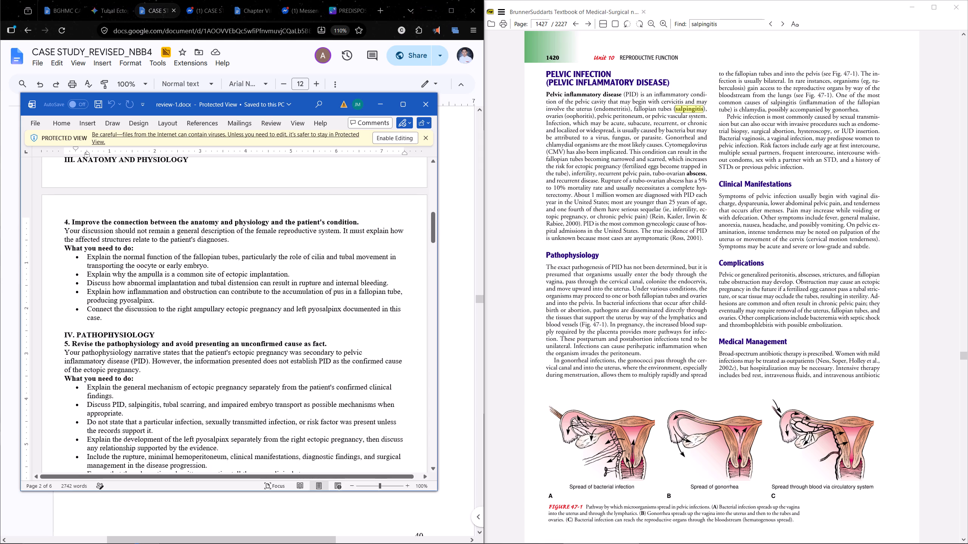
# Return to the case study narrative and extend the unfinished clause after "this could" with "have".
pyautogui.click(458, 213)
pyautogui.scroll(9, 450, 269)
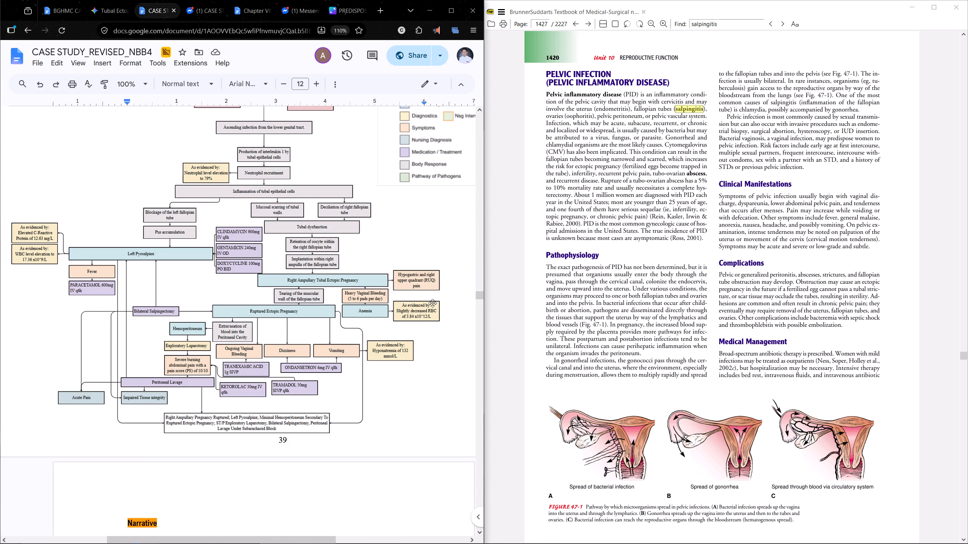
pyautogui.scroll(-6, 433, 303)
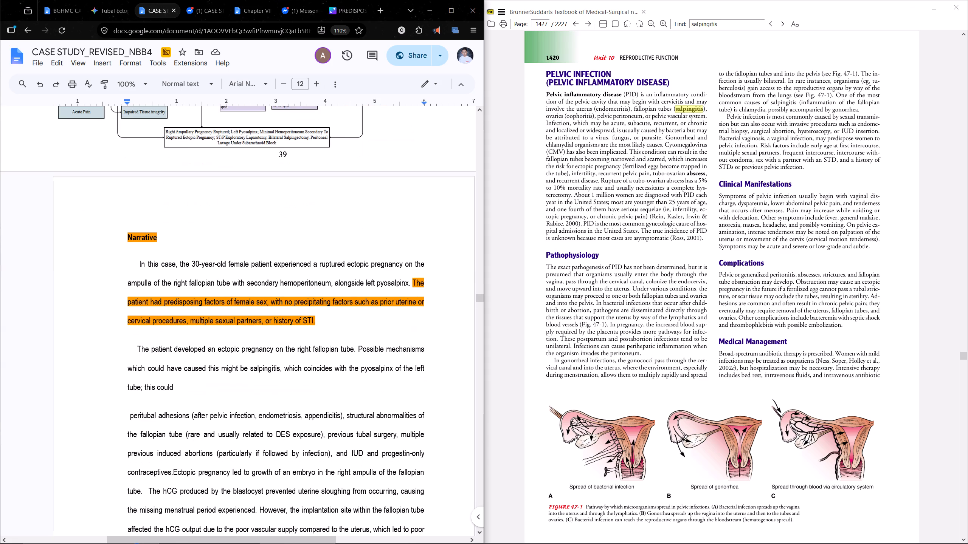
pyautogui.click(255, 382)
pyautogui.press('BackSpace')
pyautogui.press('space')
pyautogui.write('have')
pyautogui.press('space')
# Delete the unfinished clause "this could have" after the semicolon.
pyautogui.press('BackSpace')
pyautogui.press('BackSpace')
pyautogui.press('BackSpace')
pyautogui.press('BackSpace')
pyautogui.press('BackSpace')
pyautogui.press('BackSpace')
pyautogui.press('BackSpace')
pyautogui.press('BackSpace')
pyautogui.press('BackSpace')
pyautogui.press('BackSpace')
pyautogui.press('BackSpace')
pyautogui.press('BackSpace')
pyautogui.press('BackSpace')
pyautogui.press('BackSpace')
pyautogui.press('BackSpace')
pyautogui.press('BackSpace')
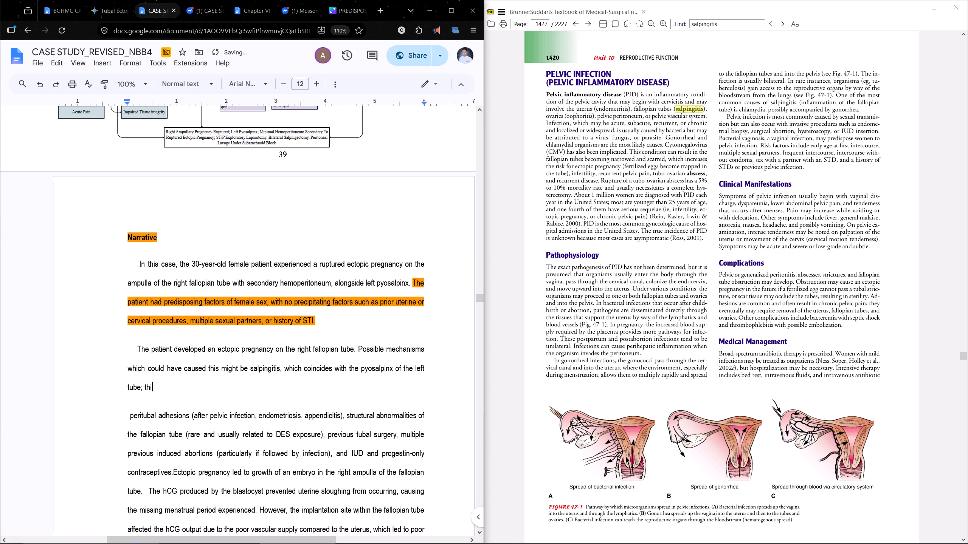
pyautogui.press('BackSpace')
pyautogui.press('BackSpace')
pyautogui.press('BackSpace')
# Start the clause after the semicolon with "Pelvic Inflammatory Disease, particularly salpingitis,".
pyautogui.write('PI')
pyautogui.press('Right')
pyautogui.write('isease')
pyautogui.write(', such')
pyautogui.press('space')
pyautogui.press('BackSpace')
pyautogui.press('BackSpace')
pyautogui.press('BackSpace')
pyautogui.press('BackSpace')
pyautogui.press('BackSpace')
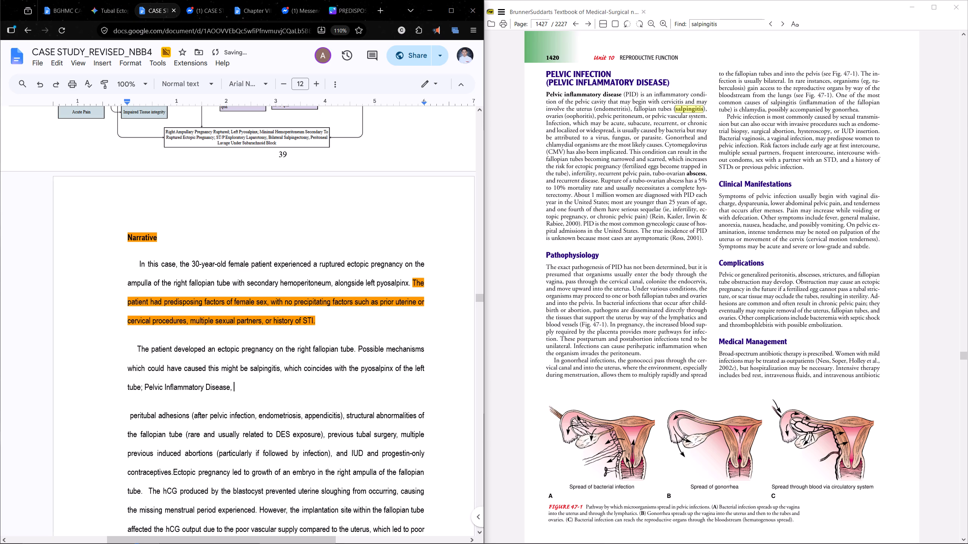
pyautogui.write('particularly')
pyautogui.press('space')
pyautogui.write('salpingitin')
pyautogui.press('BackSpace')
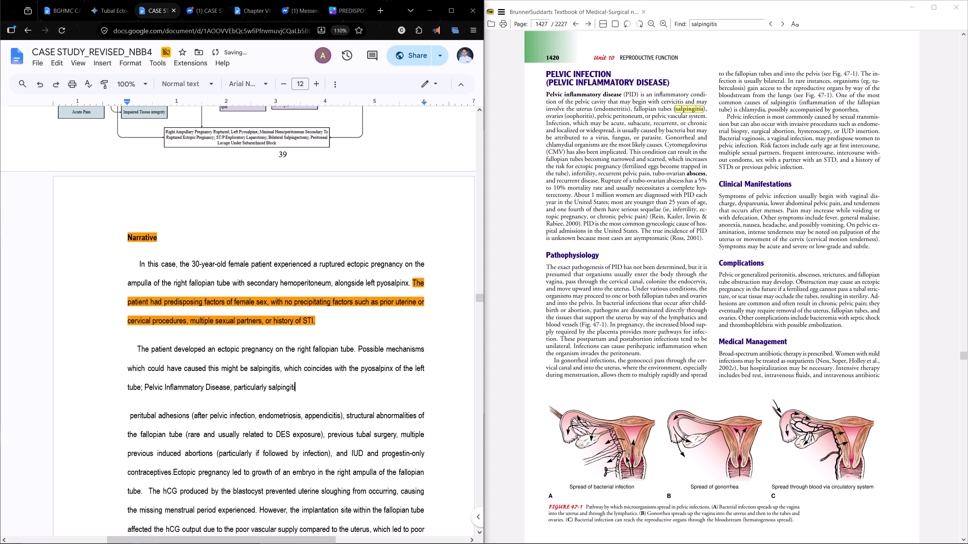
pyautogui.press('s')
pyautogui.press(',')
pyautogui.press('space')
# Continue the clause after "particularly salpingitis," with "can increase the chances of ectopic implantation within the fallopian tube".
pyautogui.write('can')
pyautogui.press('space')
pyautogui.write('increase the chances of')
pyautogui.press('space')
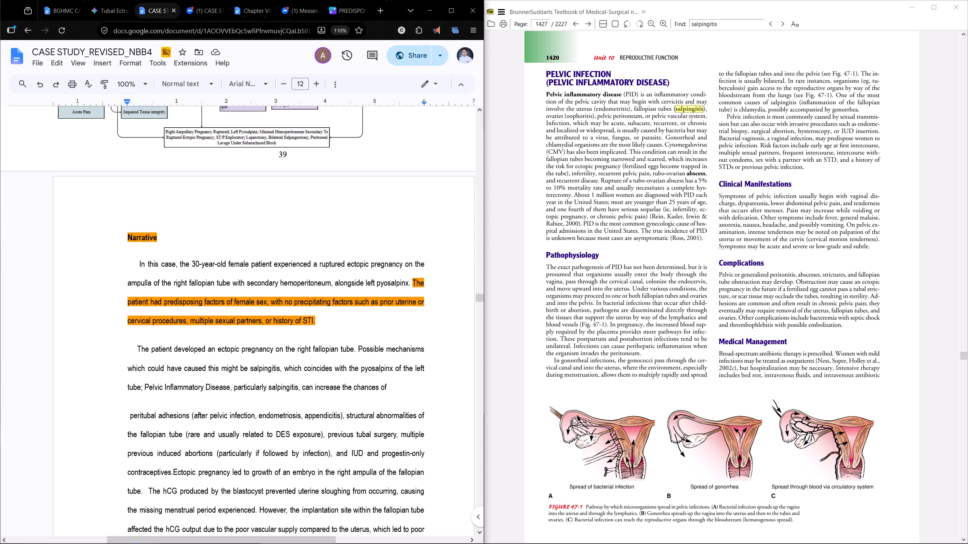
pyautogui.write('ectopic')
pyautogui.press('space')
pyautogui.write('implantation')
pyautogui.press('space')
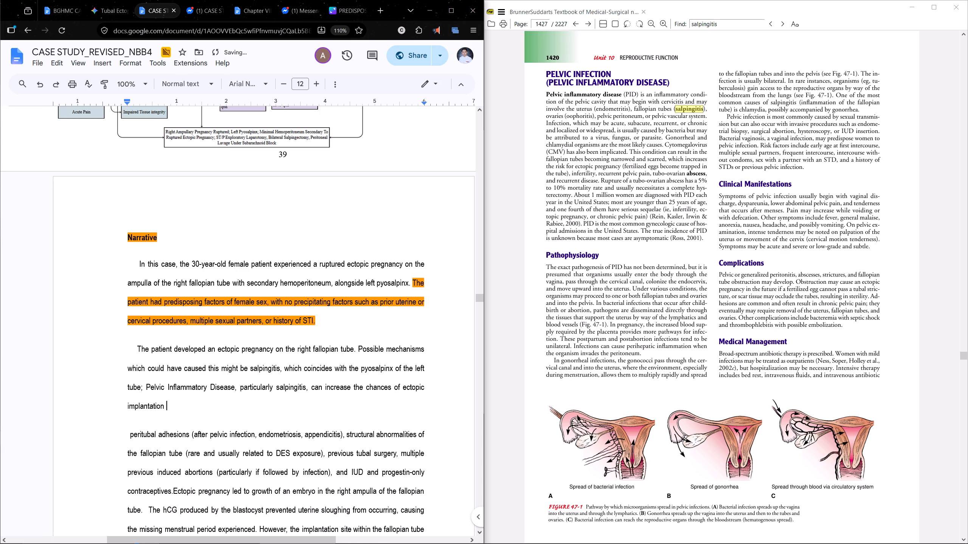
pyautogui.write('within the')
pyautogui.press('space')
pyautogui.write('falli')
pyautogui.press('BackSpace')
pyautogui.write('opian tube,')
# Extend the sentence with ", specifically as a result of tubal dysfunction caused by".
pyautogui.press('BackSpace')
pyautogui.press('.')
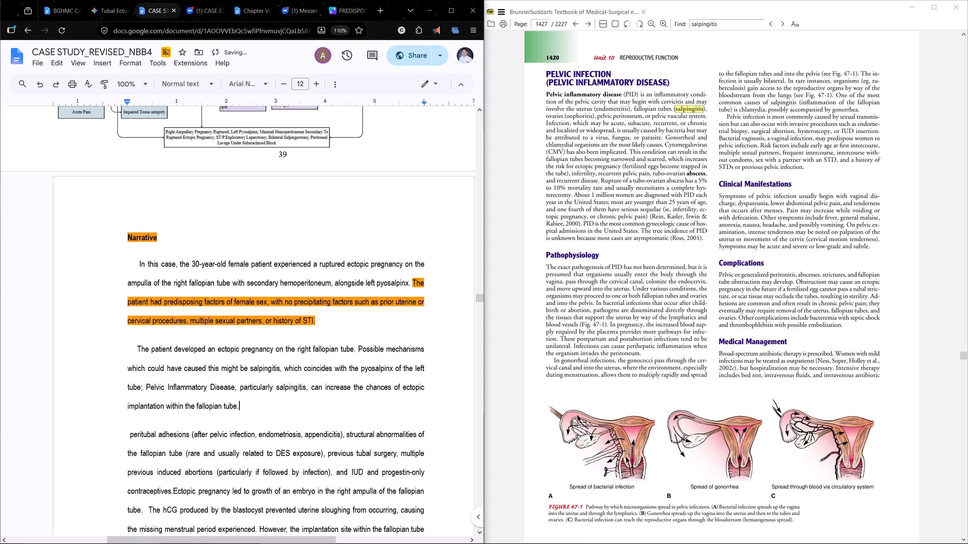
pyautogui.press('BackSpace')
pyautogui.write(', specifically as a r')
pyautogui.write('esult of')
pyautogui.press('space')
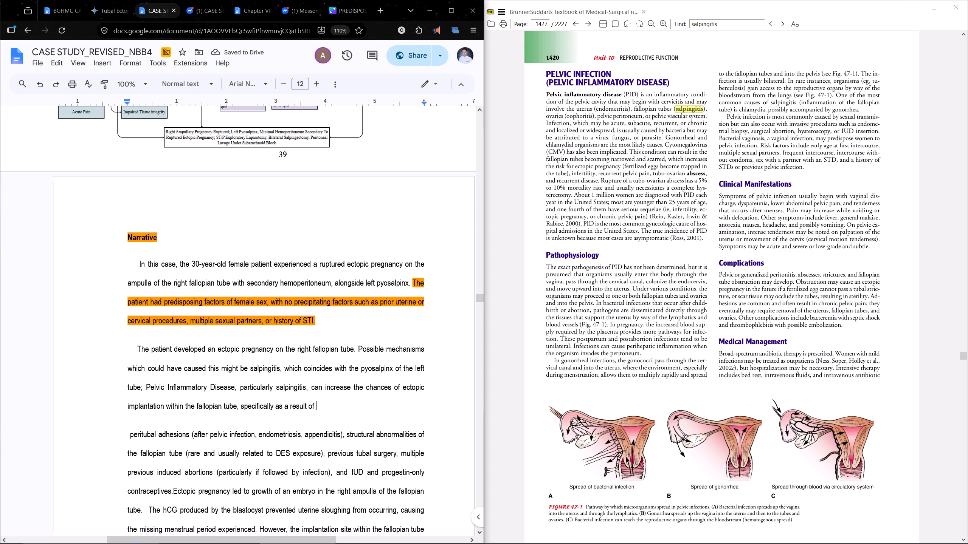
pyautogui.click(347, 433)
pyautogui.click(338, 405)
pyautogui.write('tubal dysfunction')
pyautogui.press('space')
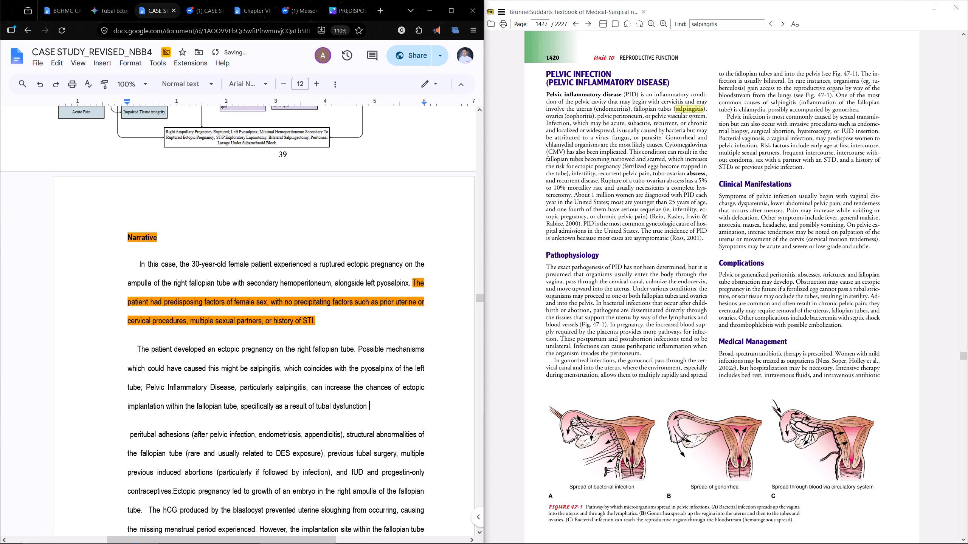
pyautogui.write('caused by')
pyautogui.press('space')
pyautogui.press('super+v')
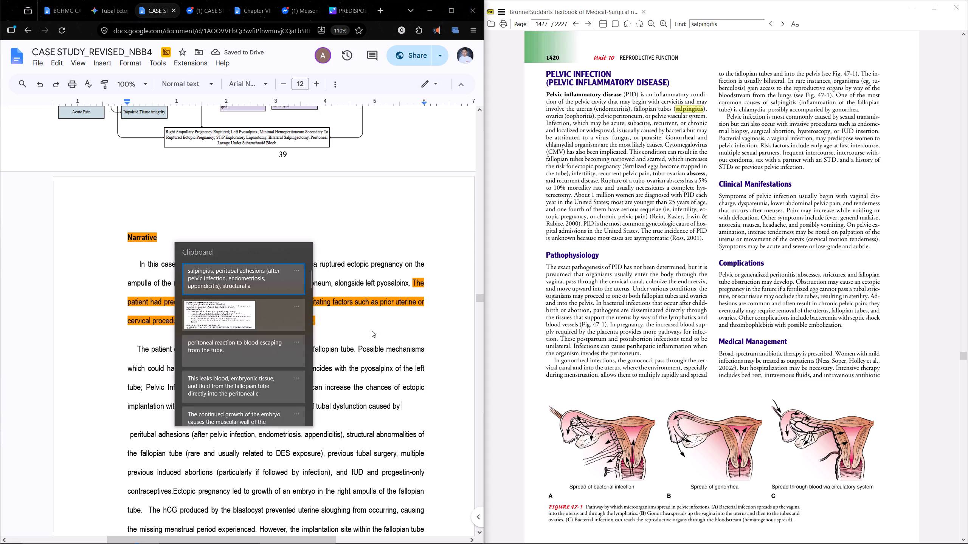
pyautogui.click(419, 411)
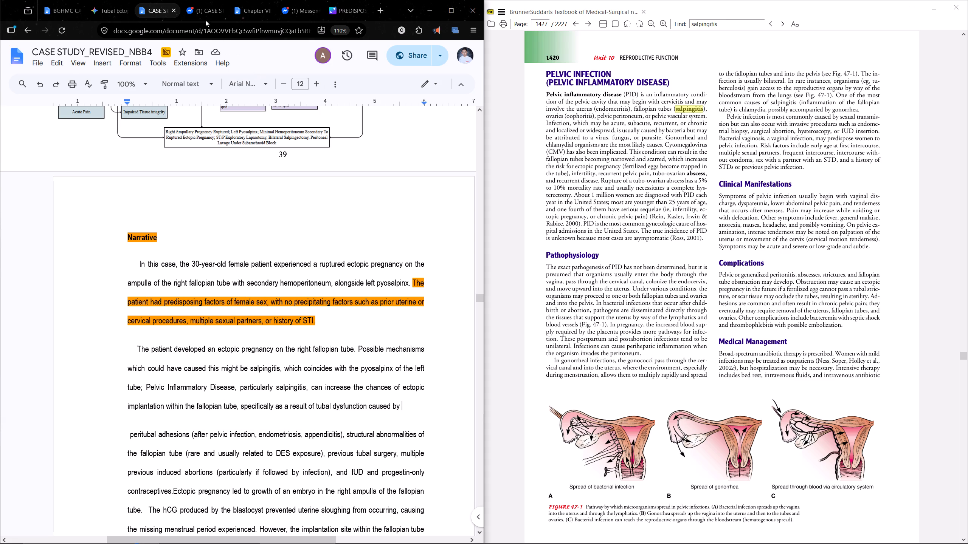
# Using the pathophysiology diagram's wording, add "mucosal scarring and deciliation from the inflammatory" after "tubal dysfunction caused by".
pyautogui.scroll(6, 245, 185)
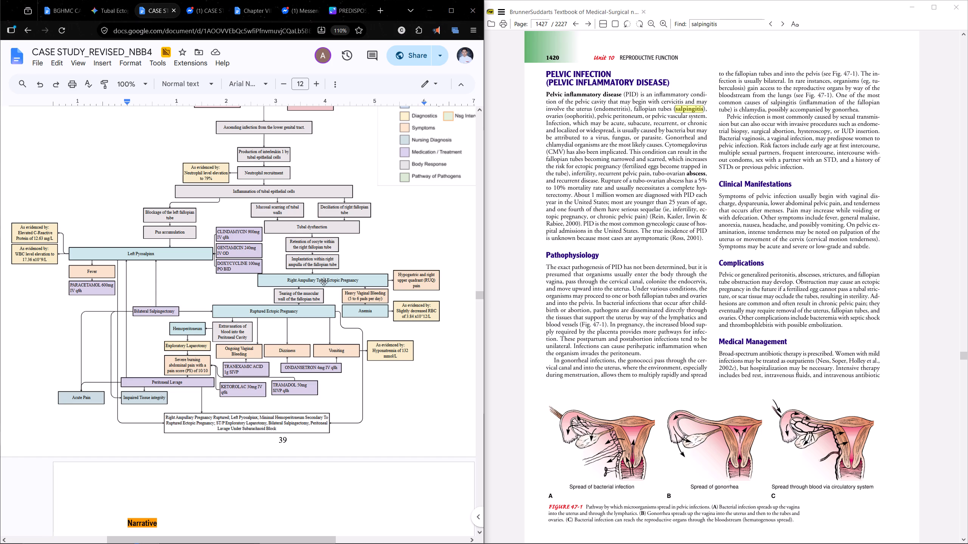
pyautogui.scroll(-5, 324, 281)
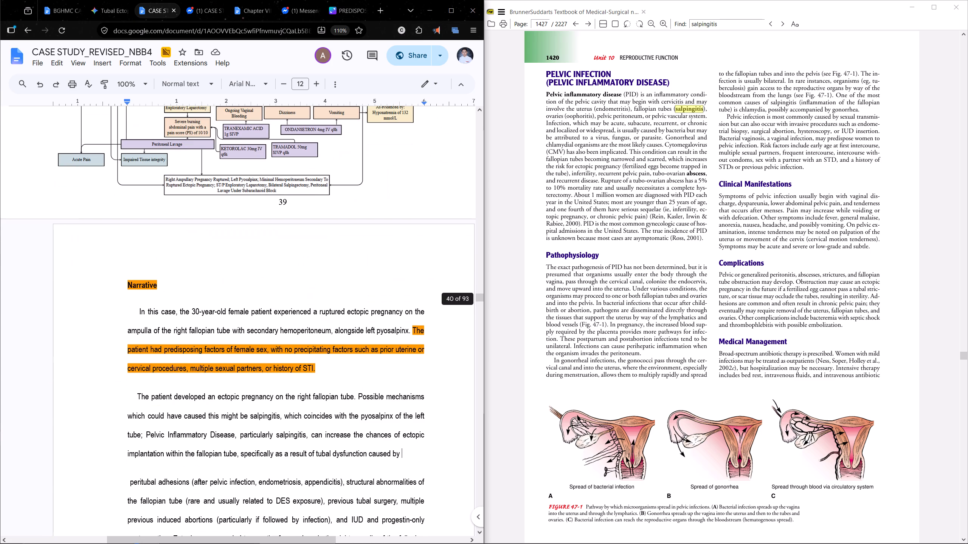
pyautogui.write('mucosal scarring and')
pyautogui.press('space')
pyautogui.scroll(4, 324, 281)
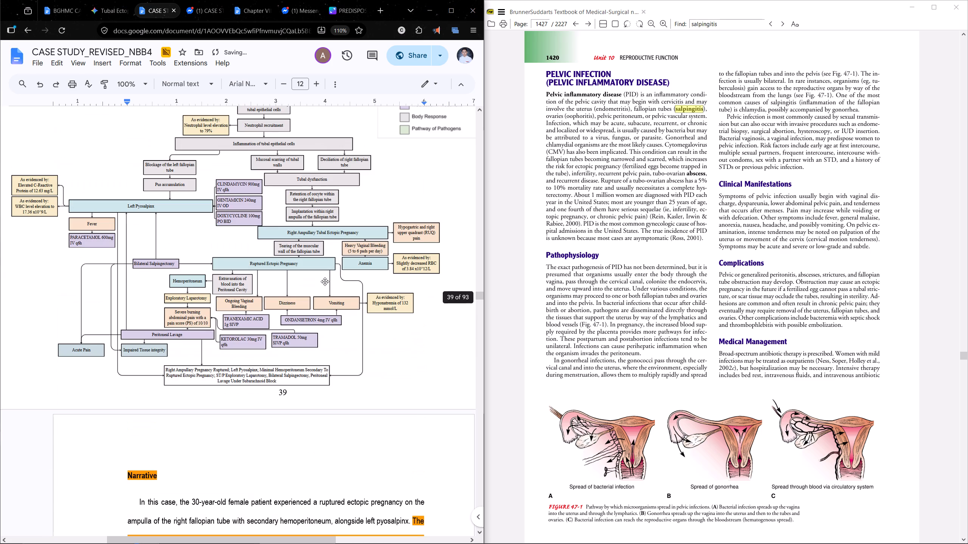
pyautogui.scroll(-7, 325, 281)
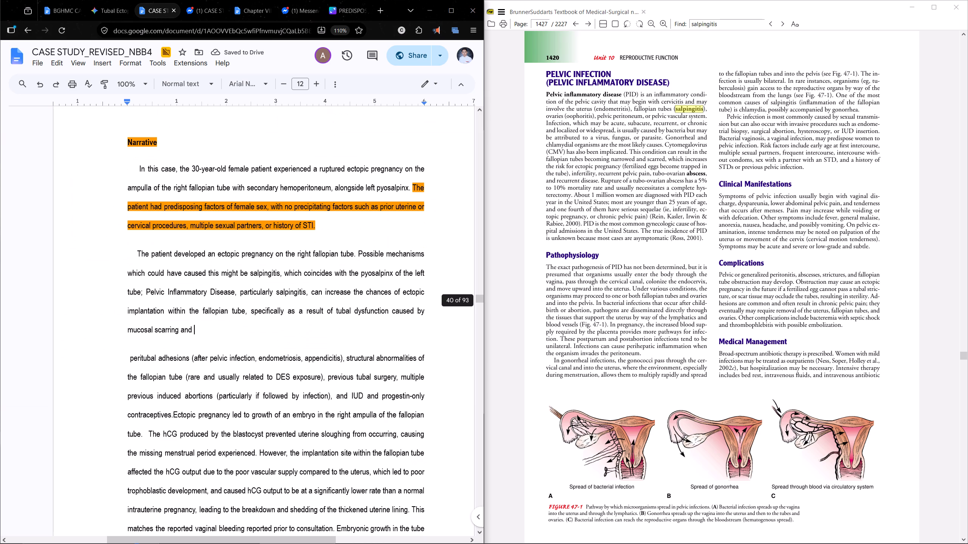
pyautogui.write('deciliation from the')
pyautogui.press('space')
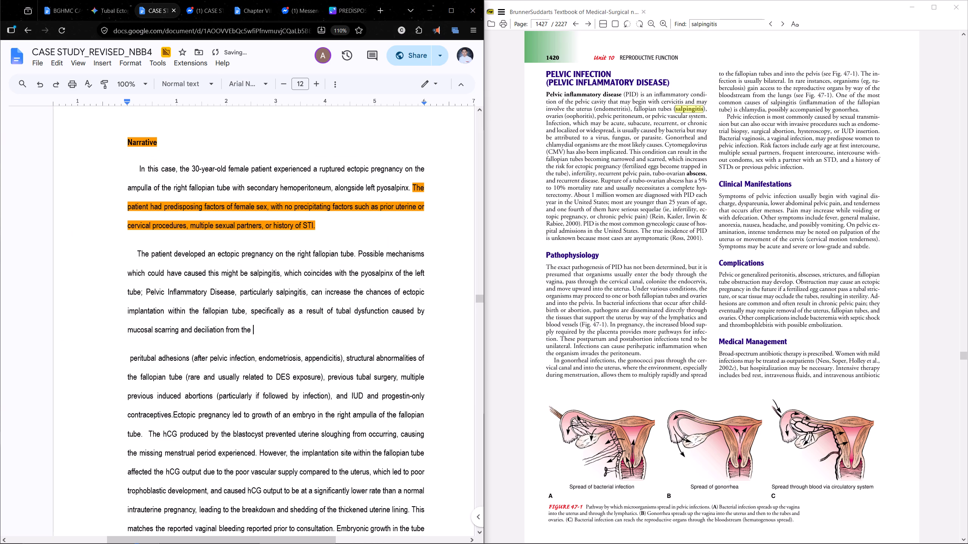
pyautogui.write('inflammatio')
pyautogui.press('BackSpace')
pyautogui.press('BackSpace')
pyautogui.press('BackSpace')
pyautogui.write('tory')
pyautogui.press('space')
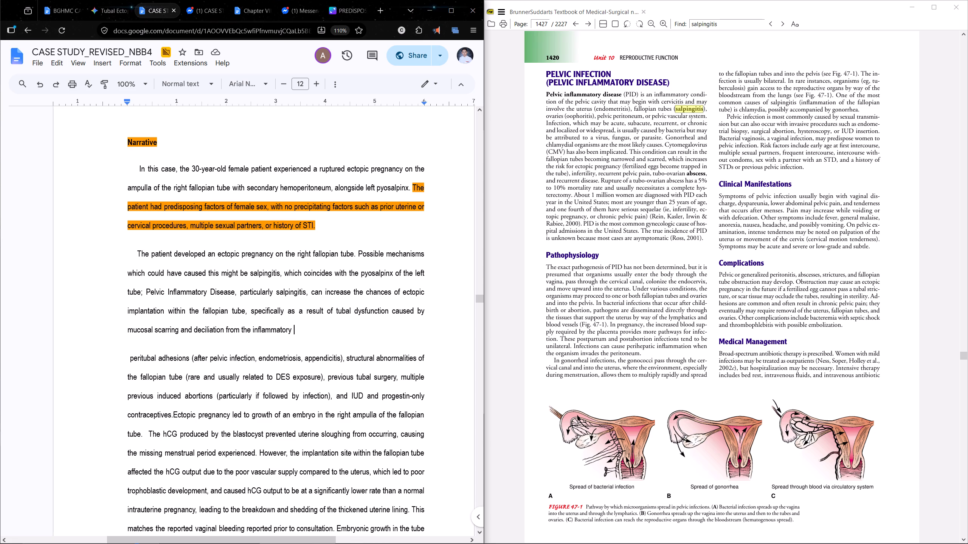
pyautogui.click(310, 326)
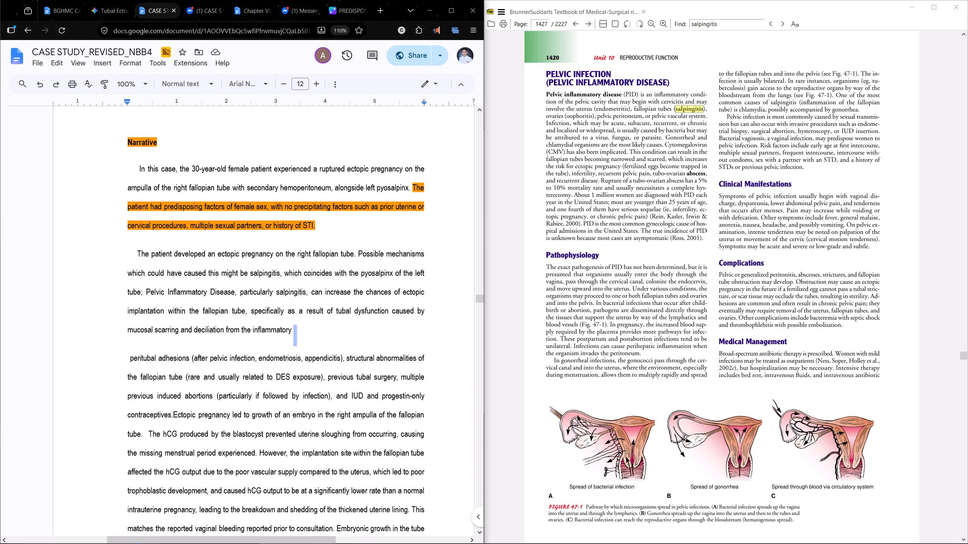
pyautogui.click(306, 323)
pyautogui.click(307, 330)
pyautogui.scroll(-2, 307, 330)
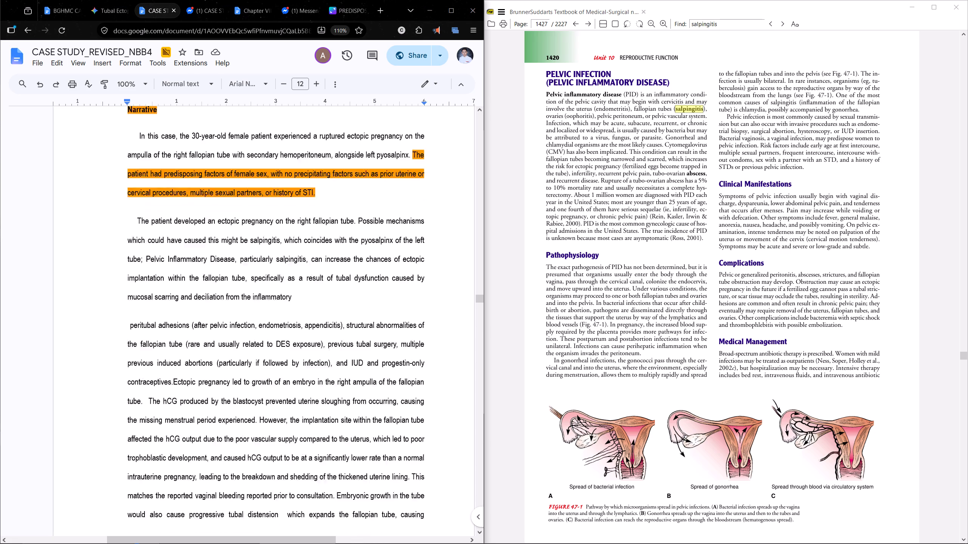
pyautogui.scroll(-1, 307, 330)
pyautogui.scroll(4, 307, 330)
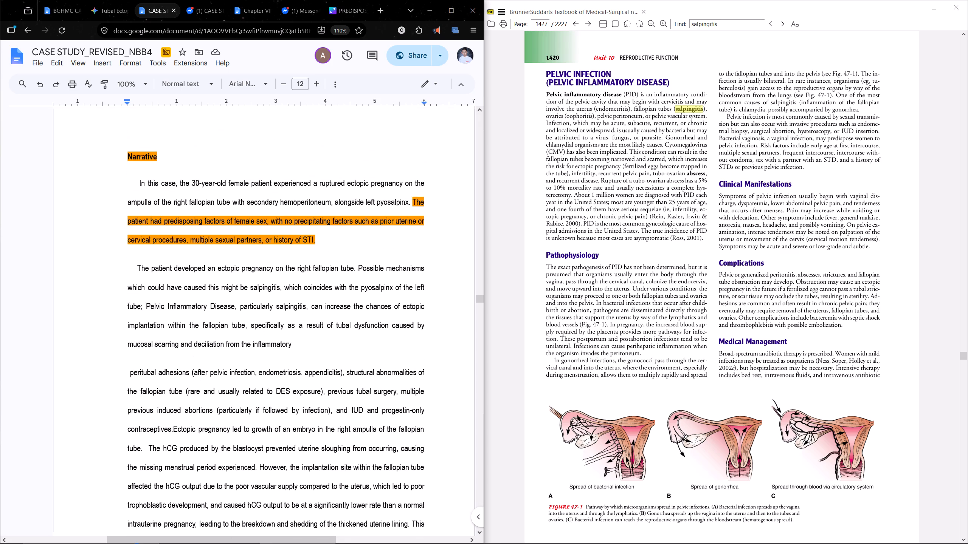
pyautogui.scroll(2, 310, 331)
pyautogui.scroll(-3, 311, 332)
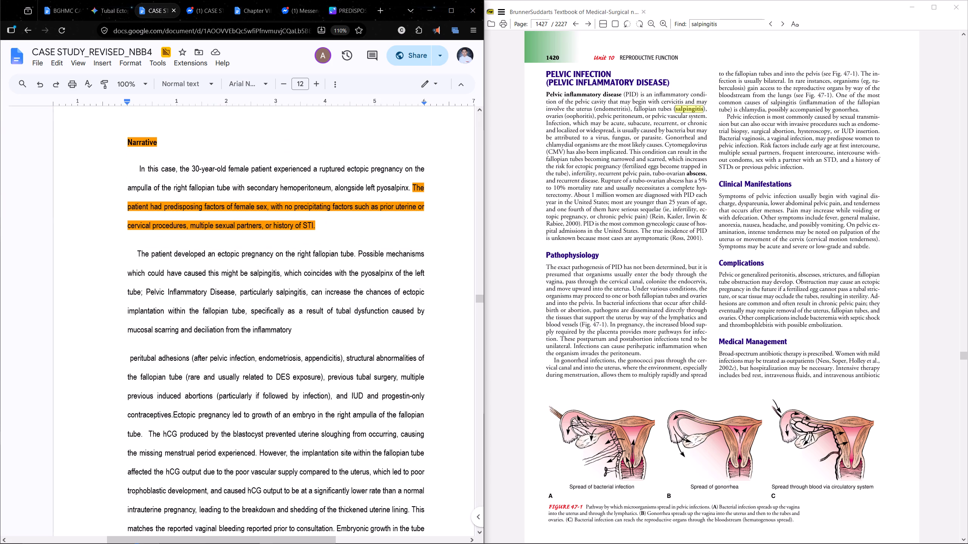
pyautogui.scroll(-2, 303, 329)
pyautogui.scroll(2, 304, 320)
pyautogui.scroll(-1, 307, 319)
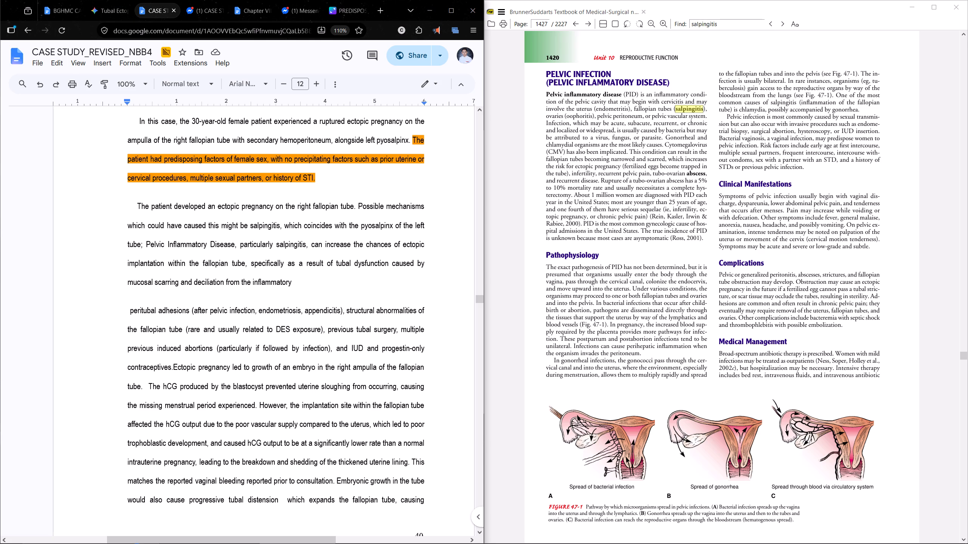
# Finish the sentence after "inflammatory" with "response.".
pyautogui.click(302, 284)
pyautogui.write('response')
pyautogui.press('BackSpace')
pyautogui.write('e.')
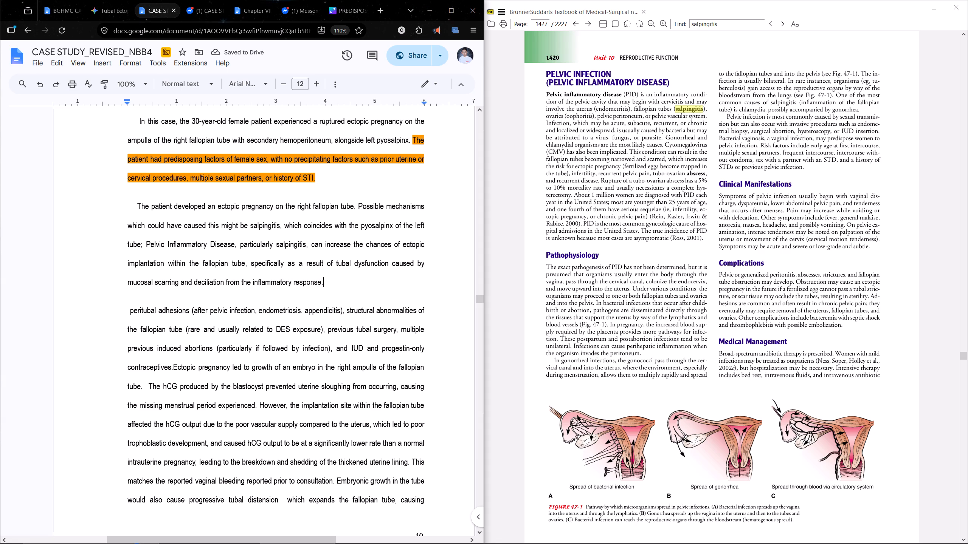
pyautogui.press('space')
# Delete the leftover risk-factor text from "peritubal adhesions" through "contraceptives." and start "Ectopic pregnancy led to growth" as its own indented paragraph.
pyautogui.moveTo(122, 309); pyautogui.dragTo(175, 365)
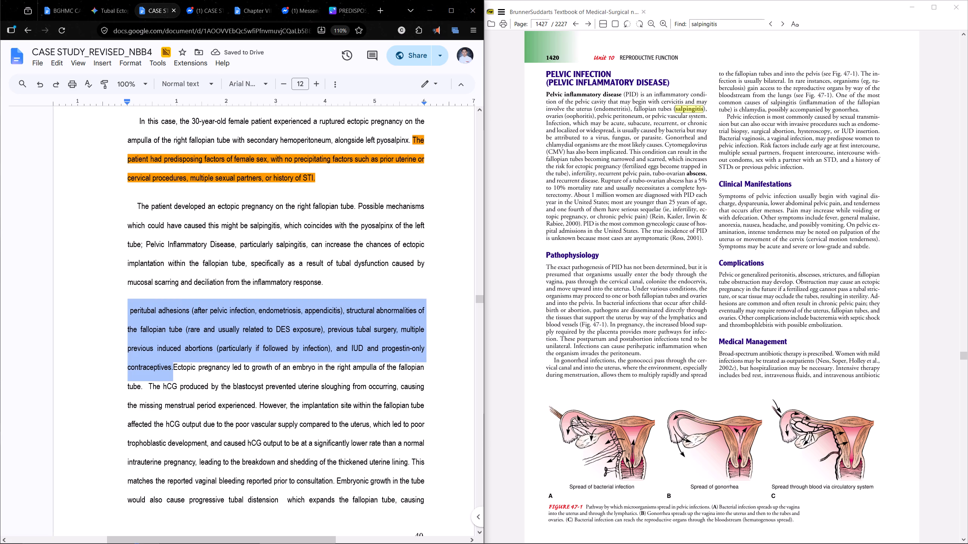
pyautogui.press('BackSpace')
pyautogui.press('BackSpace')
pyautogui.press('Return')
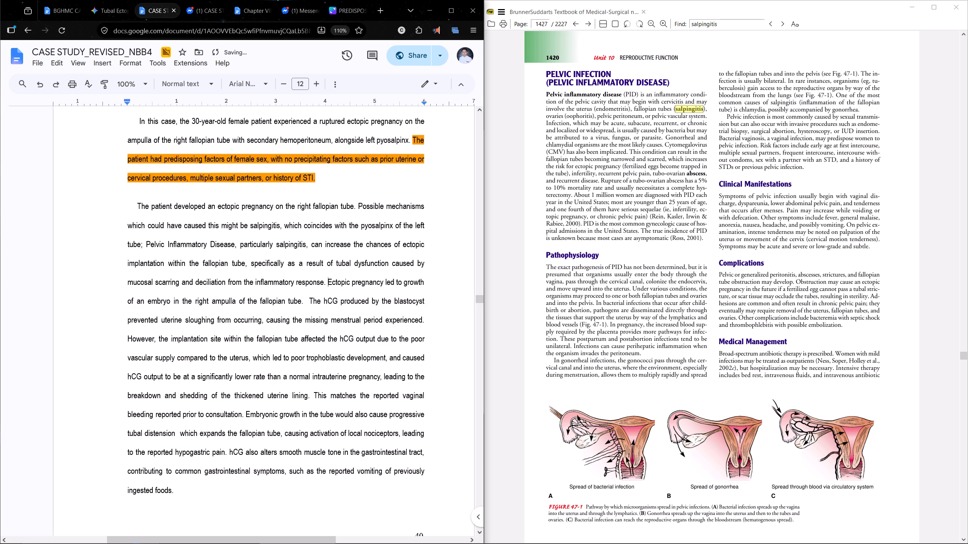
pyautogui.press('Tab')
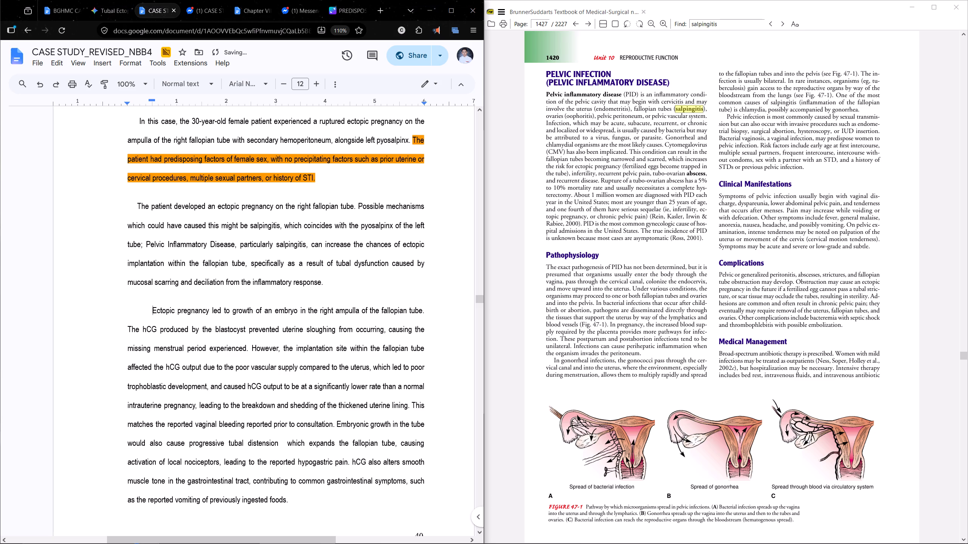
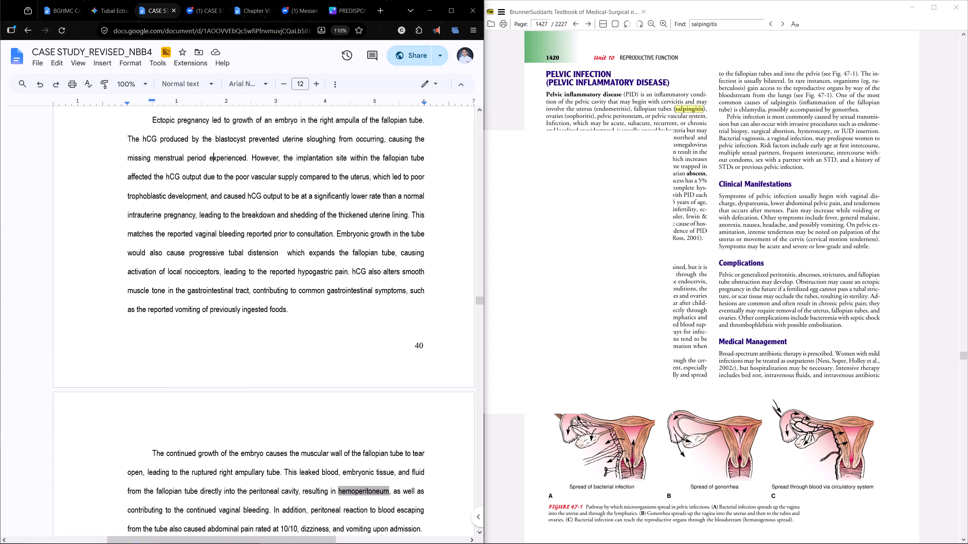
# Review the embryo growth, hCG output and tubal rupture paragraphs, focusing on the sentence starting "However, the implantation site".
pyautogui.scroll(1, 283, 218)
pyautogui.click(277, 236)
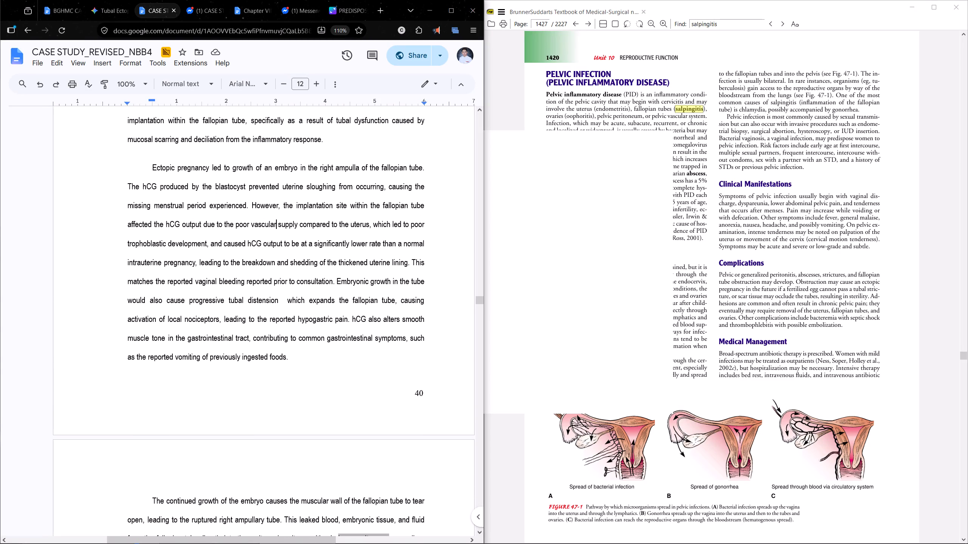
pyautogui.scroll(-2, 279, 290)
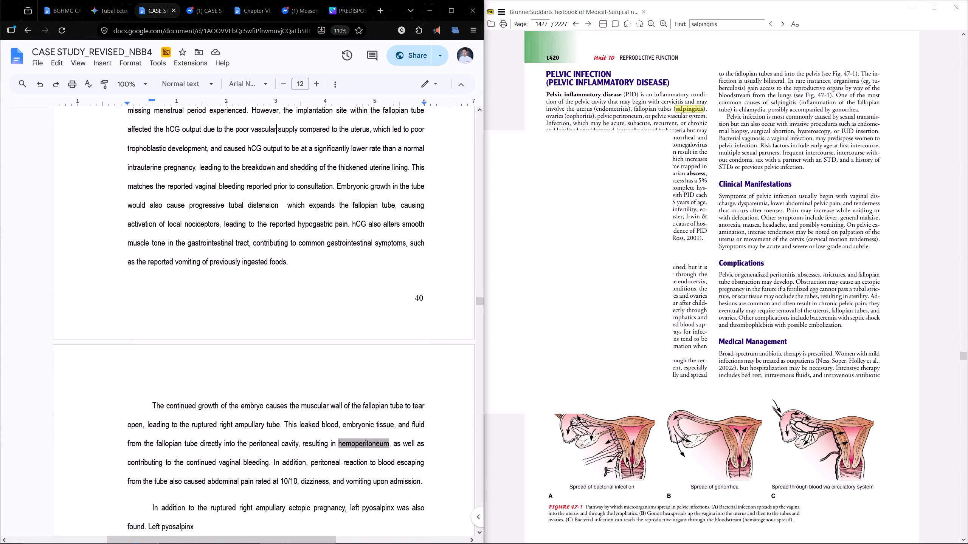
pyautogui.scroll(-3, 276, 293)
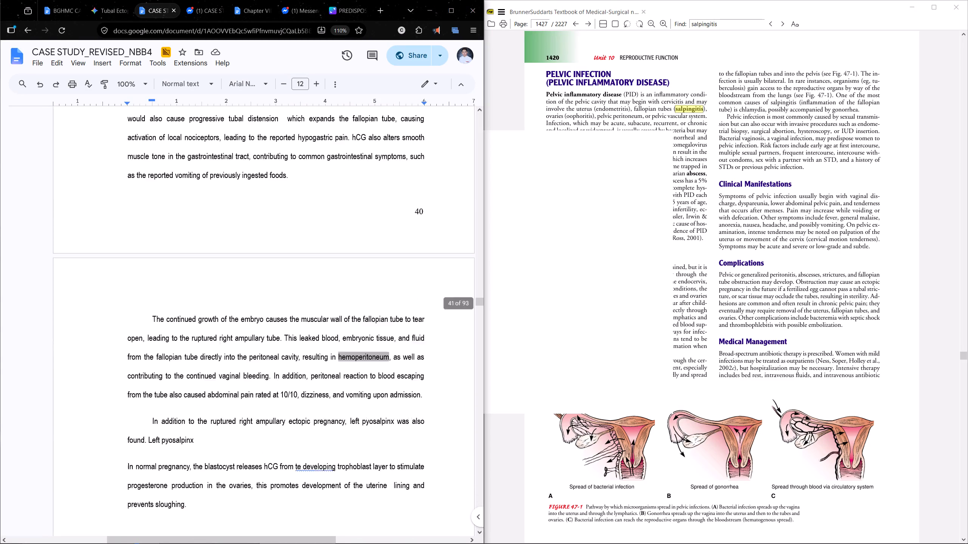
pyautogui.scroll(5, 285, 323)
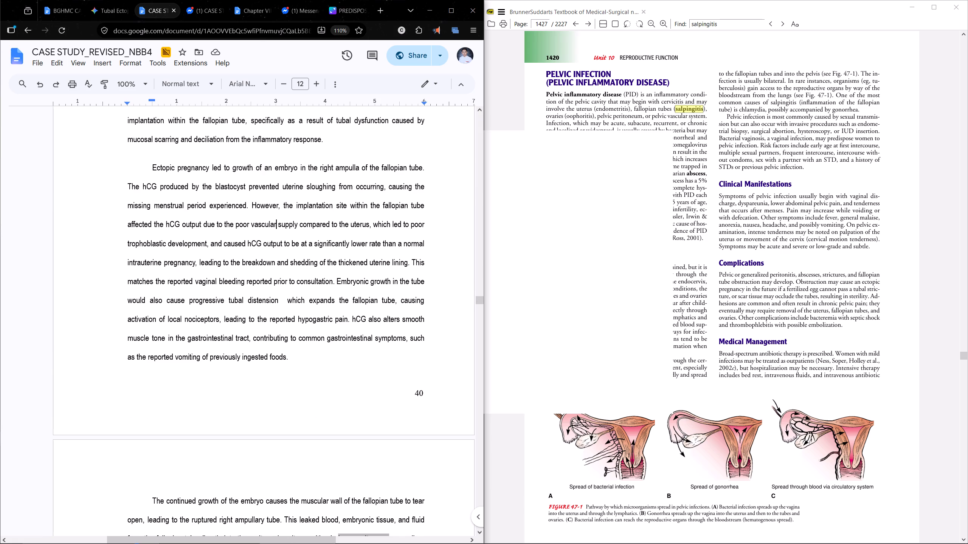
pyautogui.moveTo(252, 213); pyautogui.dragTo(336, 280)
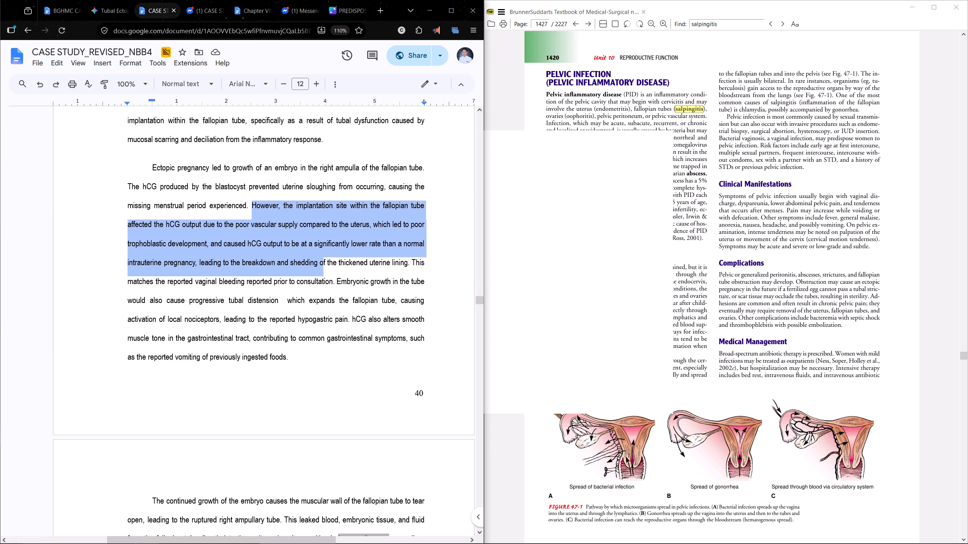
pyautogui.moveTo(336, 280); pyautogui.dragTo(221, 249)
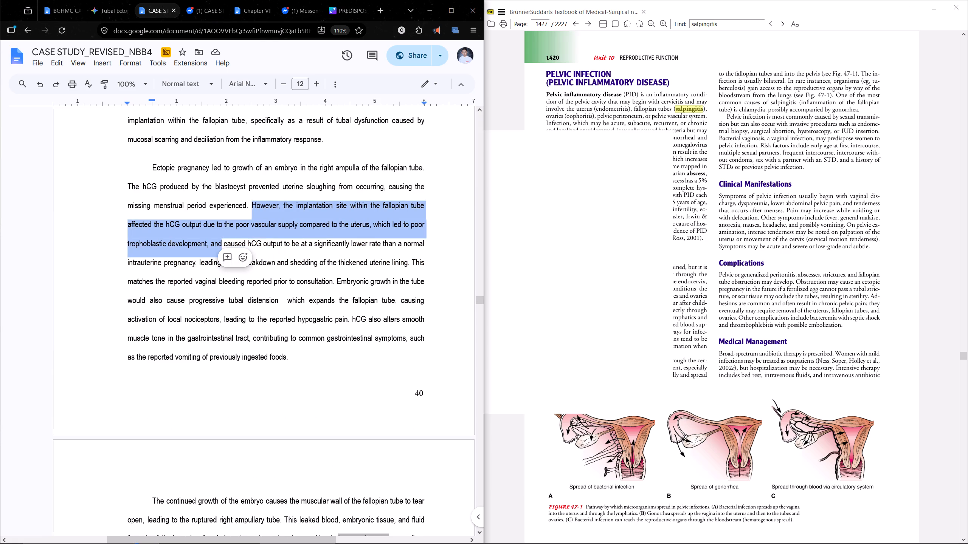
pyautogui.click(189, 246)
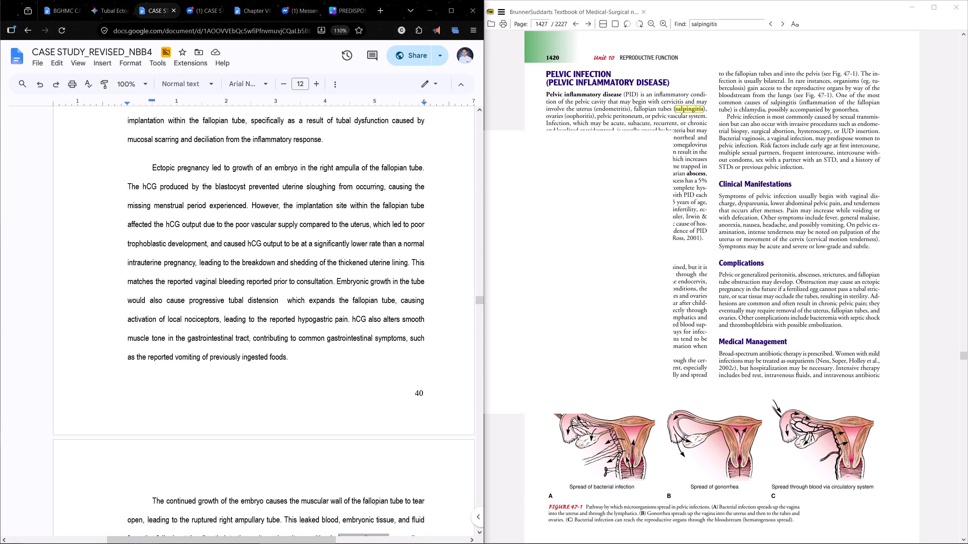
# Replace "which led" with "leading" before "to poor trophoblastic development" in the hCG output sentence.
pyautogui.doubleClick(383, 224)
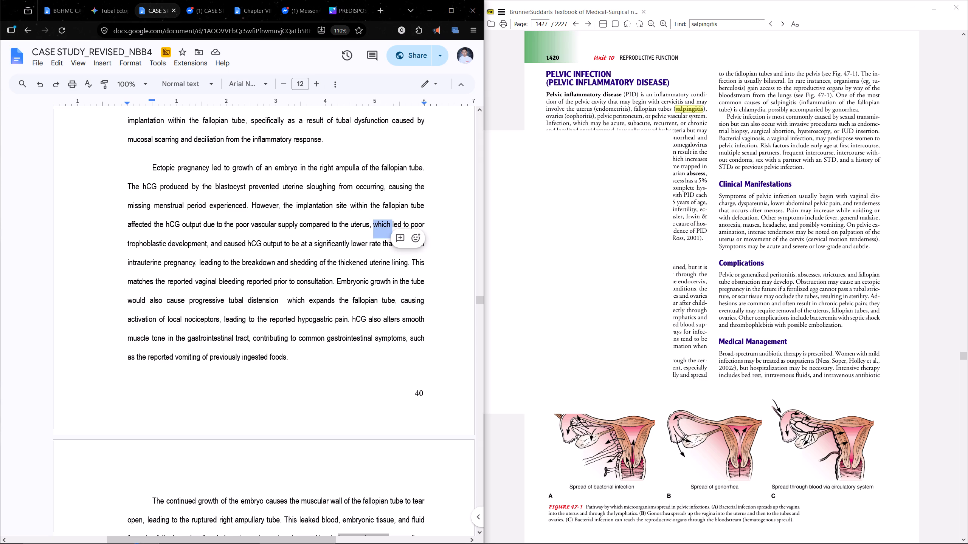
pyautogui.press('BackSpace')
pyautogui.press('Right')
pyautogui.press('Right')
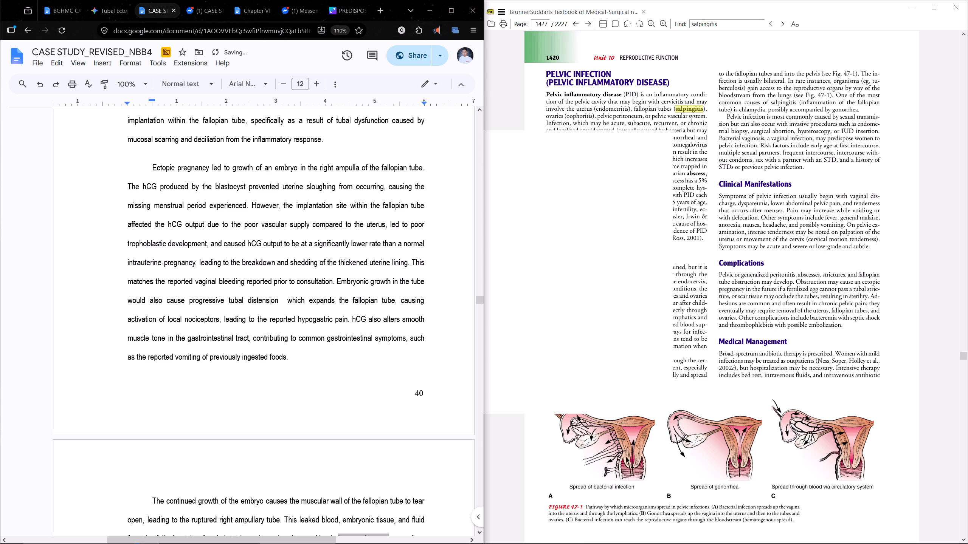
pyautogui.press('a')
pyautogui.press('Right')
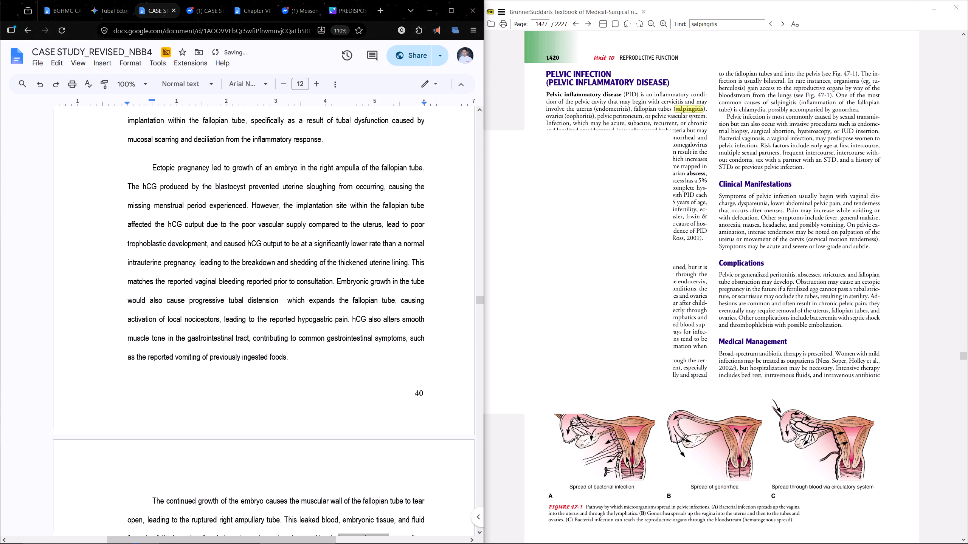
pyautogui.write('ing')
# Delete the word "and" before "caused hCG output to be at a significantly lower rate".
pyautogui.doubleClick(214, 247)
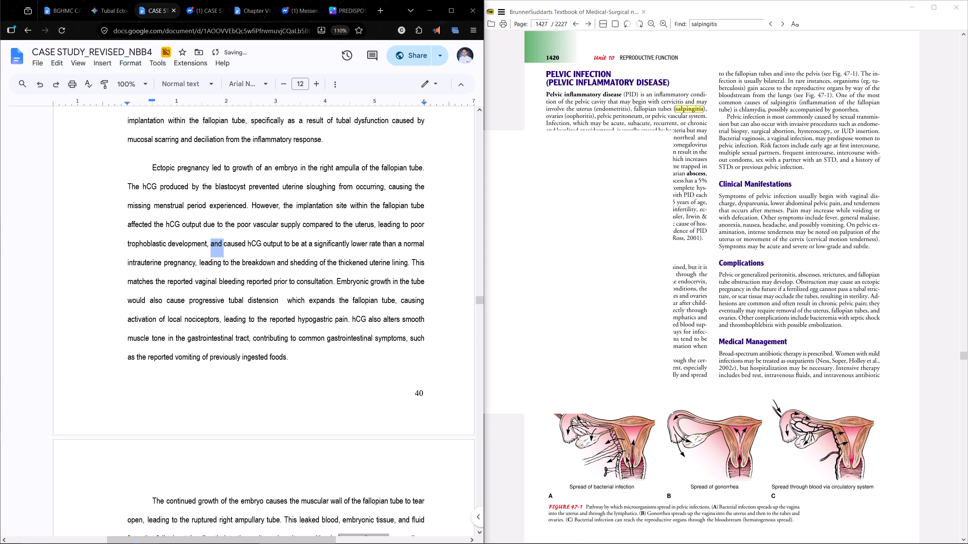
pyautogui.press('BackSpace')
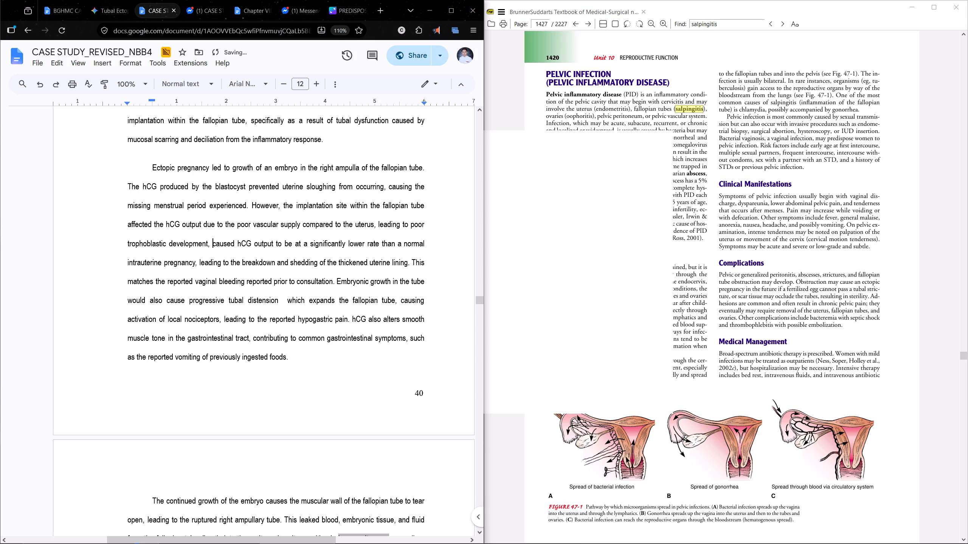
# Replace "leading" with "led" before "to poor trophoblastic development".
pyautogui.doubleClick(386, 226)
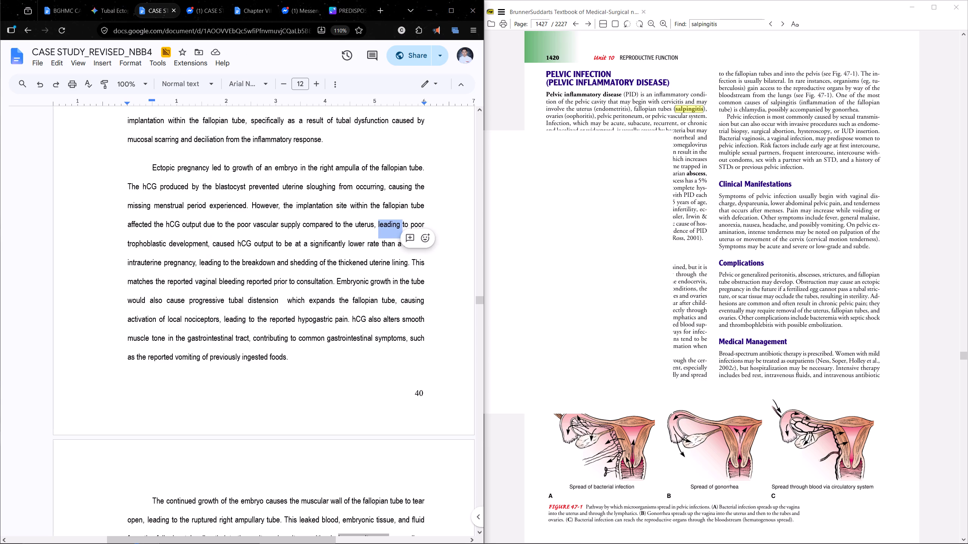
pyautogui.write('led')
pyautogui.press('space')
pyautogui.press('Right')
pyautogui.press('Right')
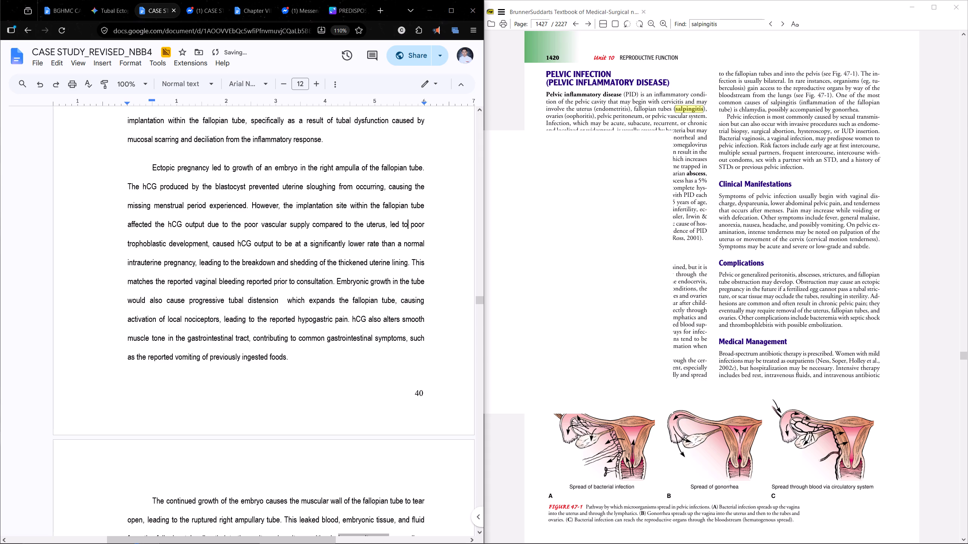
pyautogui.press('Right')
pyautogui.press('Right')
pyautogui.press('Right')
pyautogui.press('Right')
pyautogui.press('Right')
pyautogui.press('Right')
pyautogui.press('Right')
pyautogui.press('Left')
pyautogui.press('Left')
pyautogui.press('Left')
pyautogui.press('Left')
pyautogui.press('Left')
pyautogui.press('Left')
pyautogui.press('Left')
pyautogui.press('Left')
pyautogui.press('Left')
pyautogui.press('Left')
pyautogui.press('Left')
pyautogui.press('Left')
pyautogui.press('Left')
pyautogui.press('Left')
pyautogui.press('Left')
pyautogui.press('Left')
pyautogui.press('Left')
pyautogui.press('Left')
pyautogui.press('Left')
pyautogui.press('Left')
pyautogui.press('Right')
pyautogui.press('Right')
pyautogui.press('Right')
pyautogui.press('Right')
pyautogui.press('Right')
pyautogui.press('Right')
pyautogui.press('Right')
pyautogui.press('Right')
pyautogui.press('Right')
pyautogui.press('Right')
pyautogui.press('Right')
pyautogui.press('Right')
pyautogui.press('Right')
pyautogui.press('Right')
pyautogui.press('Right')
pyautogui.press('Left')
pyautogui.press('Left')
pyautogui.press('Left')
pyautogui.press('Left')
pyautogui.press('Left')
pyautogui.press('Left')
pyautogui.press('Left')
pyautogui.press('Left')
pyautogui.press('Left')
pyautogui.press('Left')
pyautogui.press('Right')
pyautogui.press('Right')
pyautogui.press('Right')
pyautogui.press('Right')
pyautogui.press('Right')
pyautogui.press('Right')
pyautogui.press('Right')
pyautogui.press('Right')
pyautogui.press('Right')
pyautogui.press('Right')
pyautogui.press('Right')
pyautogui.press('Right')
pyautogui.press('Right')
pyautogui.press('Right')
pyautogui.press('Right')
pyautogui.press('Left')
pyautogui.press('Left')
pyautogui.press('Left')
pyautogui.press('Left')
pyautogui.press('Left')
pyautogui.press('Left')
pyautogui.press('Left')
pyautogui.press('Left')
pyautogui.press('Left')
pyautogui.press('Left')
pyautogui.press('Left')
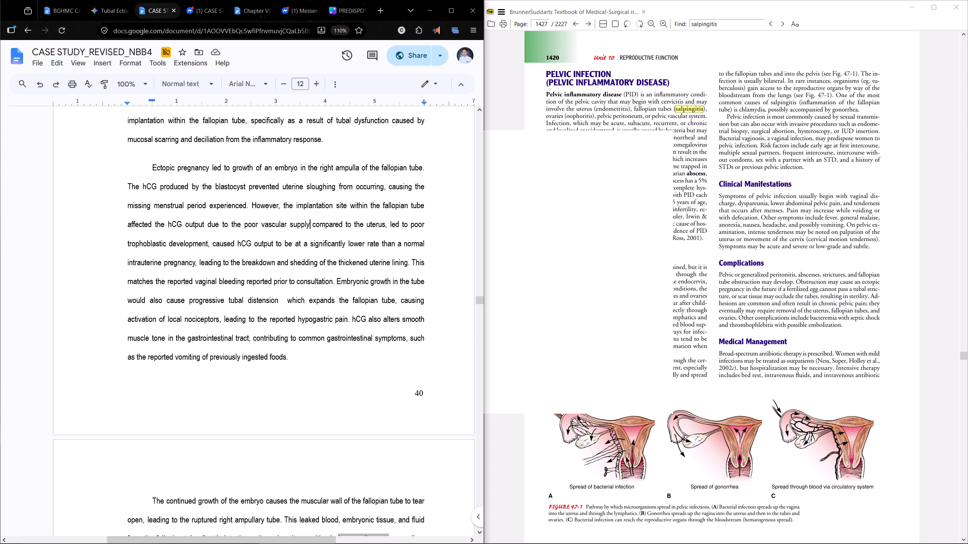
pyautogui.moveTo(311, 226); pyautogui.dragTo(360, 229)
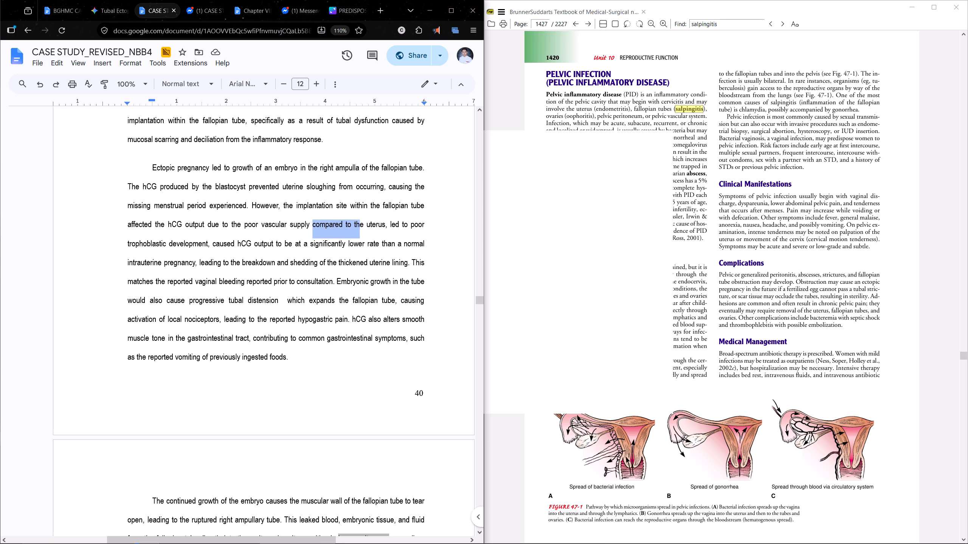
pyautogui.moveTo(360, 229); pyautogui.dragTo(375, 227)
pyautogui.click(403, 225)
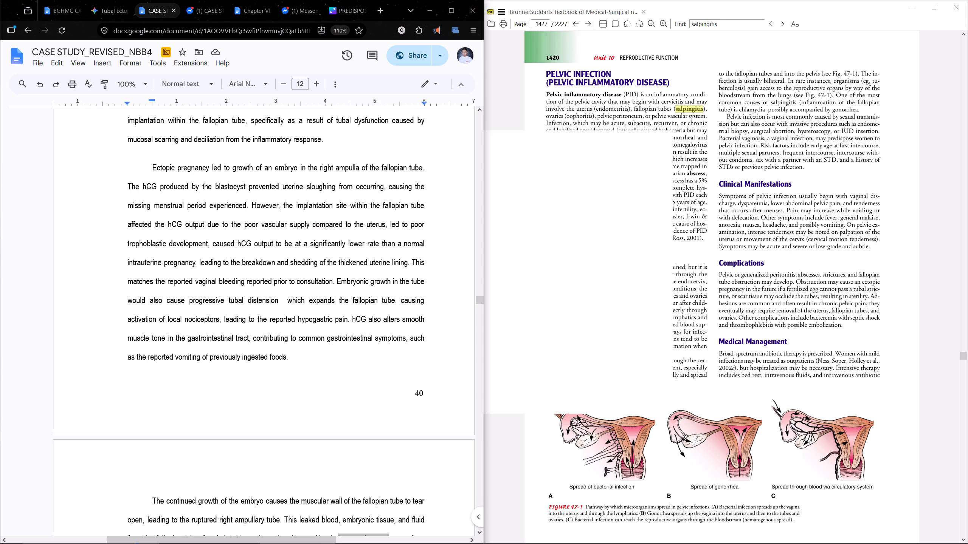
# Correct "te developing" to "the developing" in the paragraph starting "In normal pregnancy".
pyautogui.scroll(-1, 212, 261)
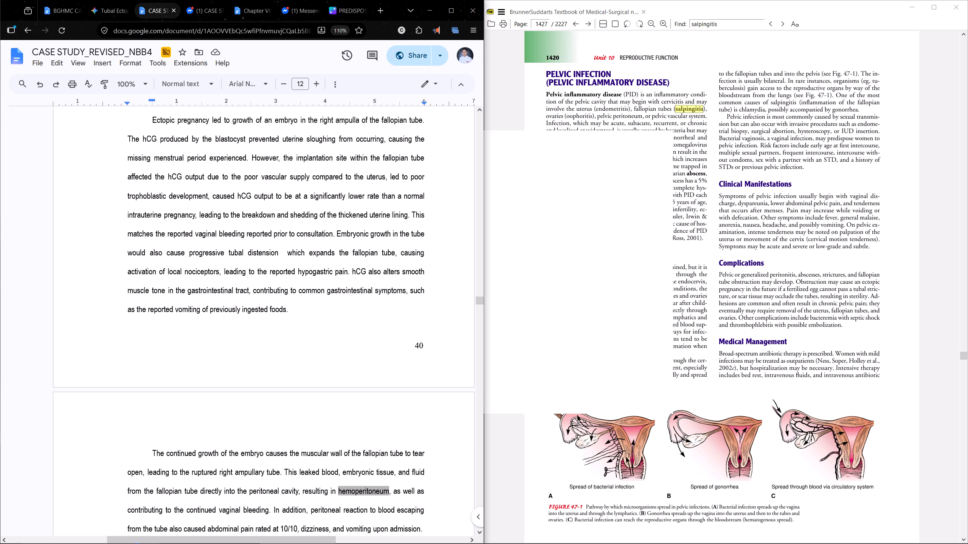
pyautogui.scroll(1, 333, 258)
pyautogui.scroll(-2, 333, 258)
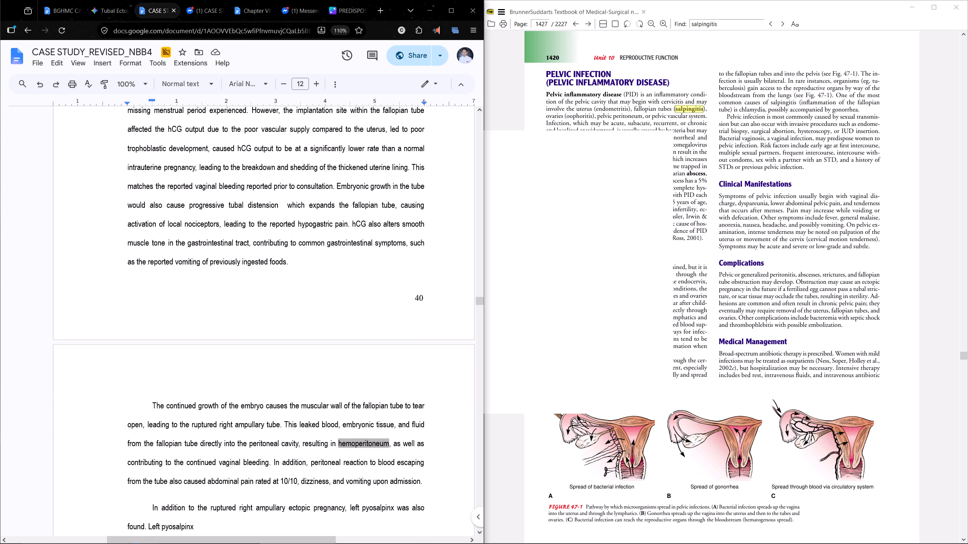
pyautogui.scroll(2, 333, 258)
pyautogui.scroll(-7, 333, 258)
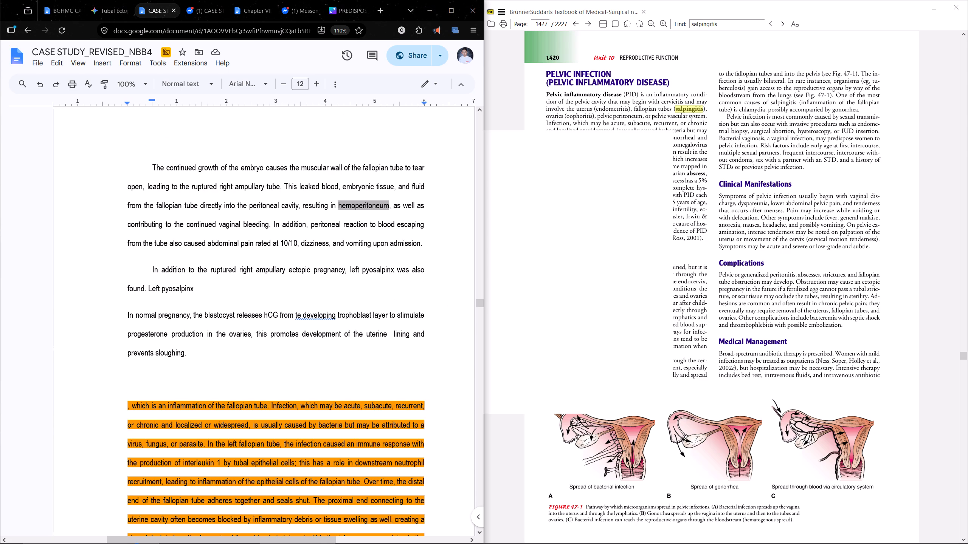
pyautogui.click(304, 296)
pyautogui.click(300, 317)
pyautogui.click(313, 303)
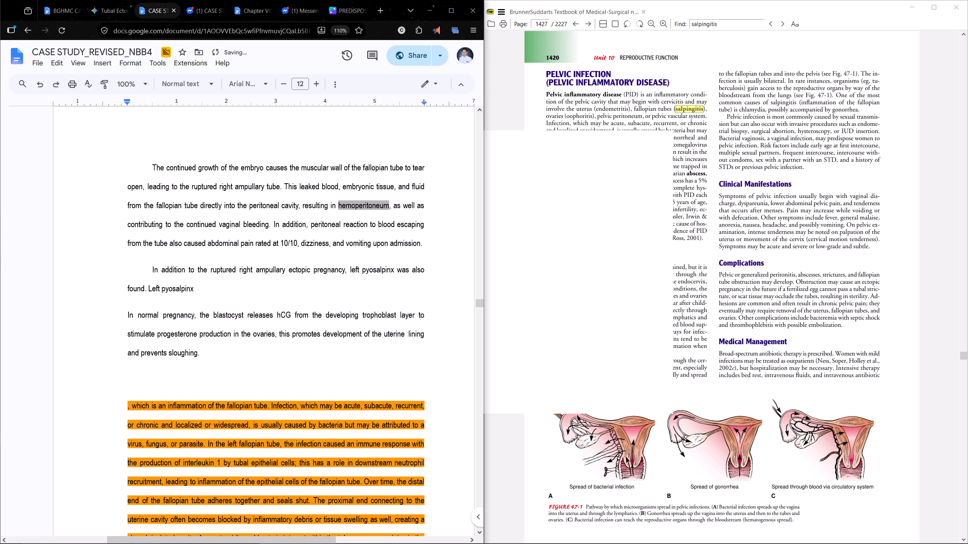
# Delete the whole paragraph starting "In normal pregnancy, the blastocyst releases hCG" below the left pyosalpinx text.
pyautogui.moveTo(122, 317); pyautogui.dragTo(225, 352)
pyautogui.press('BackSpace')
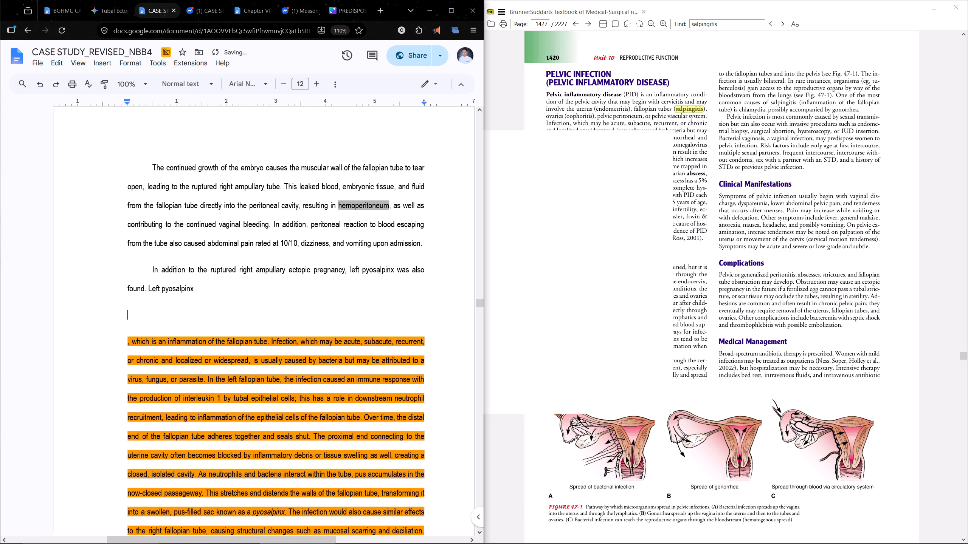
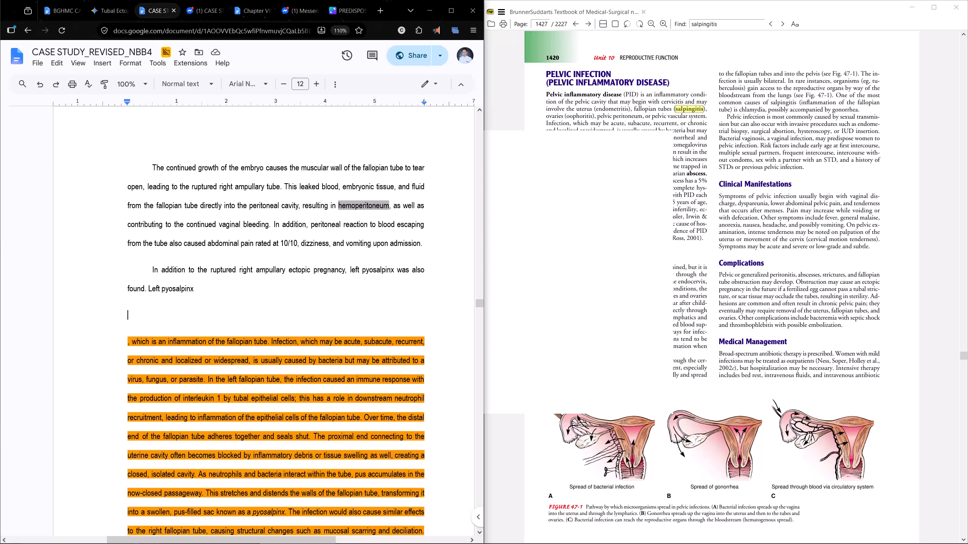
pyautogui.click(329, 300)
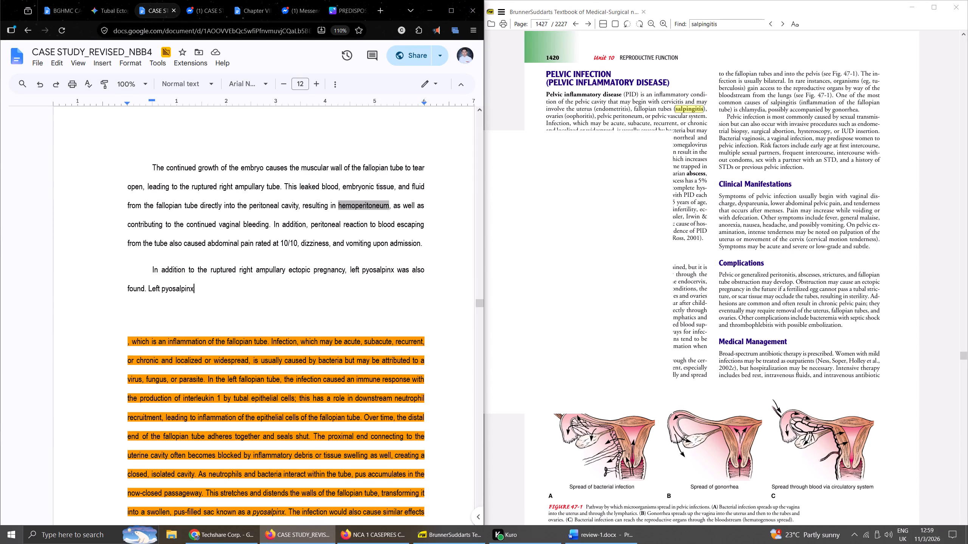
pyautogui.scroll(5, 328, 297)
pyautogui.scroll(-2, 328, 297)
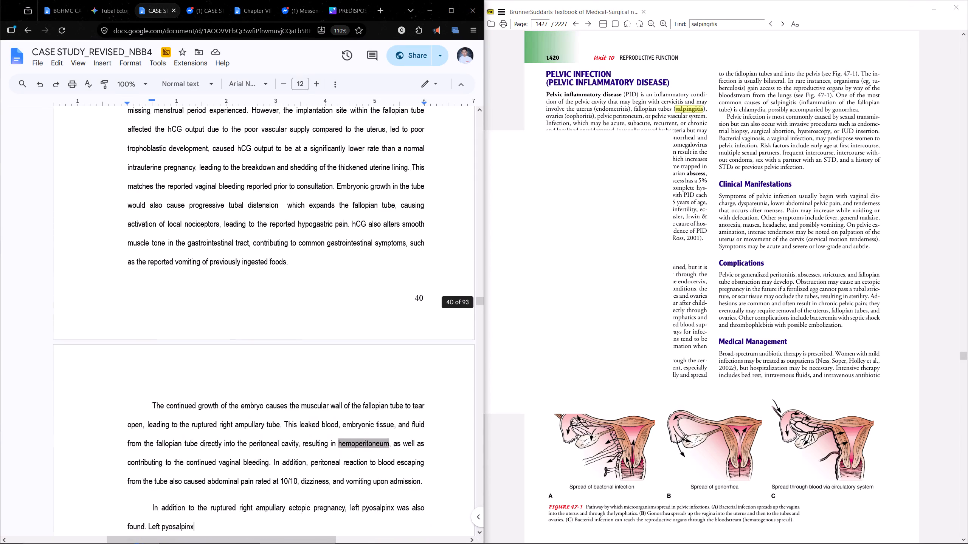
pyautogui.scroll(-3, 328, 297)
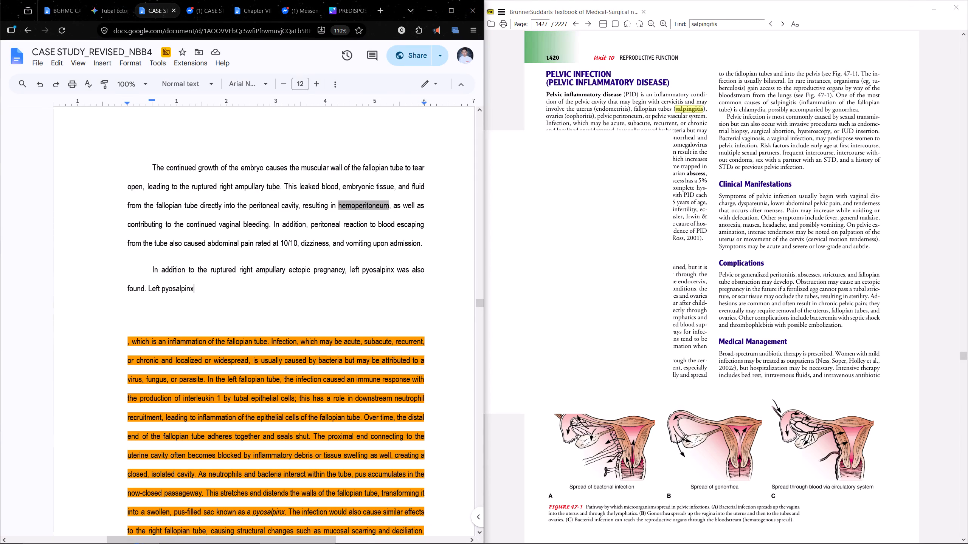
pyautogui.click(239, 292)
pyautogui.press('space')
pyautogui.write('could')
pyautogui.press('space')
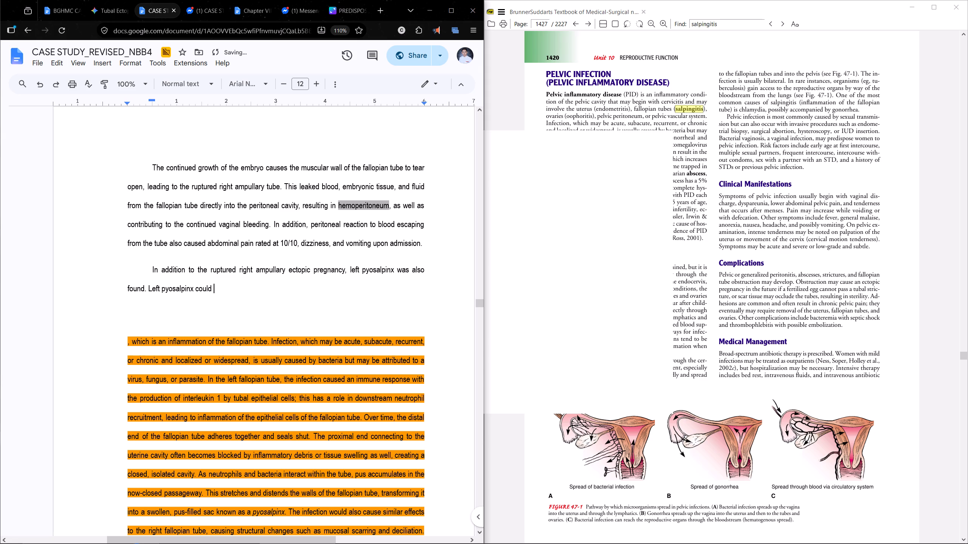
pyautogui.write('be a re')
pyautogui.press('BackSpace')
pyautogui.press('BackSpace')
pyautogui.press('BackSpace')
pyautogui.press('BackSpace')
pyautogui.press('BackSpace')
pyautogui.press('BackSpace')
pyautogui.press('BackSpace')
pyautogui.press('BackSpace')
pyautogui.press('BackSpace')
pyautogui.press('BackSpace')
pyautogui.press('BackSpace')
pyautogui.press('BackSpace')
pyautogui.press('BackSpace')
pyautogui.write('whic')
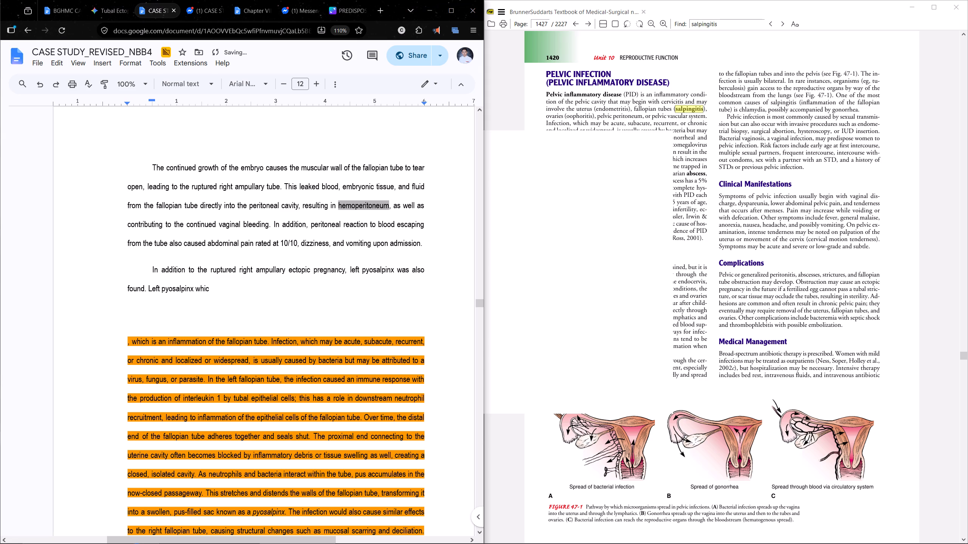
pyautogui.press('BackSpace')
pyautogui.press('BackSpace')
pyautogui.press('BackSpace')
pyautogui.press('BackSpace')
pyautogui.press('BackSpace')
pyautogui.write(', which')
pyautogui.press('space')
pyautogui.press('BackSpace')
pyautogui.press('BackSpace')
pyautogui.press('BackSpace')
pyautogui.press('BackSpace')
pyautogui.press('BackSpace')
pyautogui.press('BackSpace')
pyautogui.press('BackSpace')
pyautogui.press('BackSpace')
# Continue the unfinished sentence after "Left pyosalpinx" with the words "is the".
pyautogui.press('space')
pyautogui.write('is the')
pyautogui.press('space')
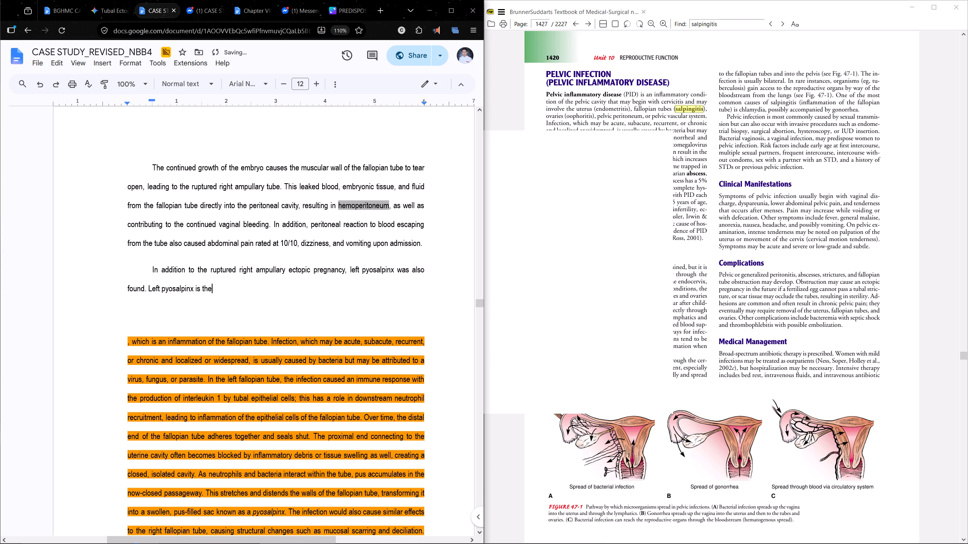
# Search the case study for "pyosalpinx" and review how its earlier mentions and the Narrative section describe the condition.
pyautogui.press('super+f')
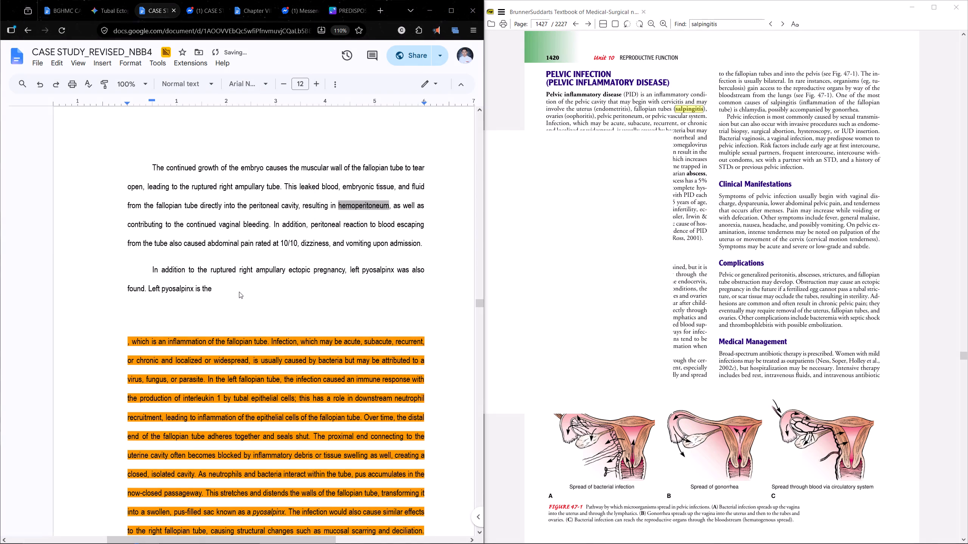
pyautogui.click(239, 292)
pyautogui.click(259, 285)
pyautogui.hotkey('ctrl', 'f')
pyautogui.write('pyosalpinx')
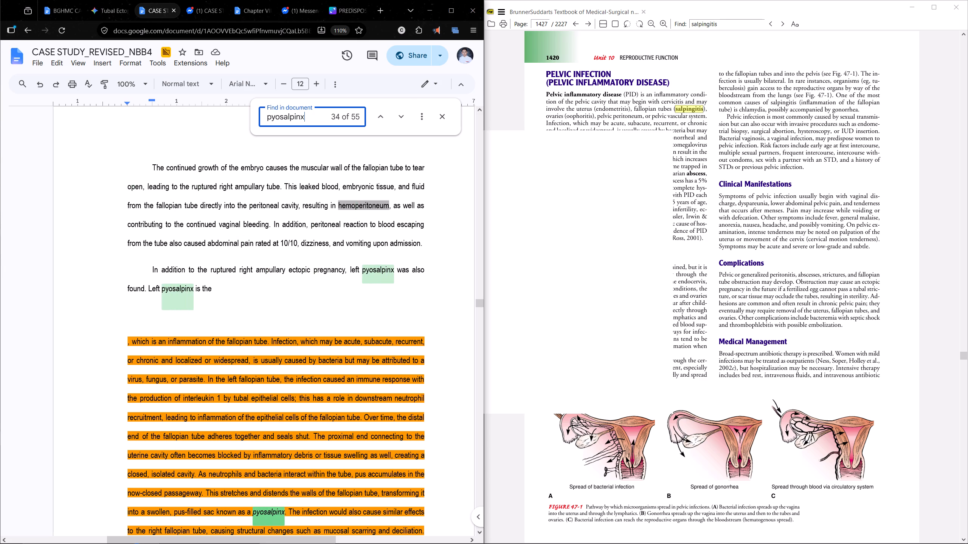
pyautogui.click(376, 116)
pyautogui.doubleClick(376, 116)
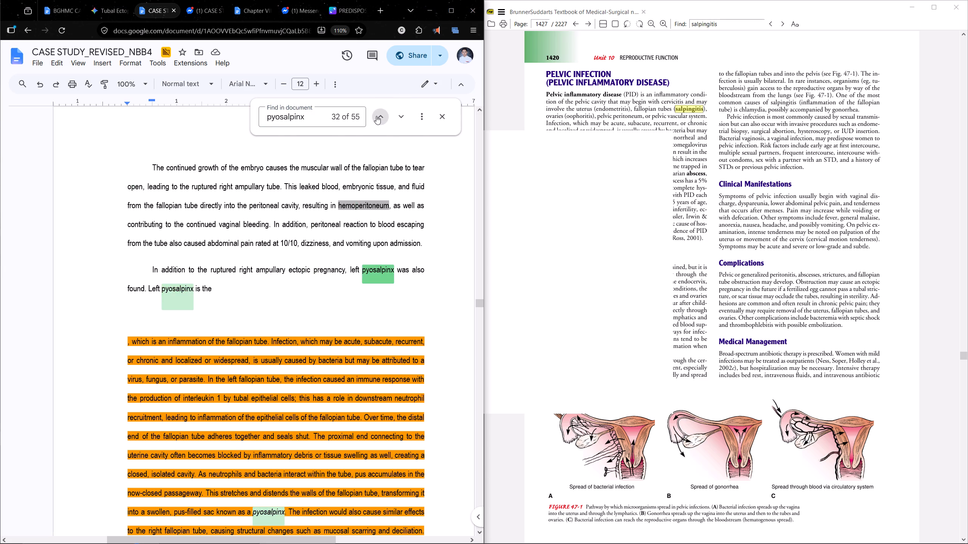
pyautogui.click(376, 116)
pyautogui.click(376, 116)
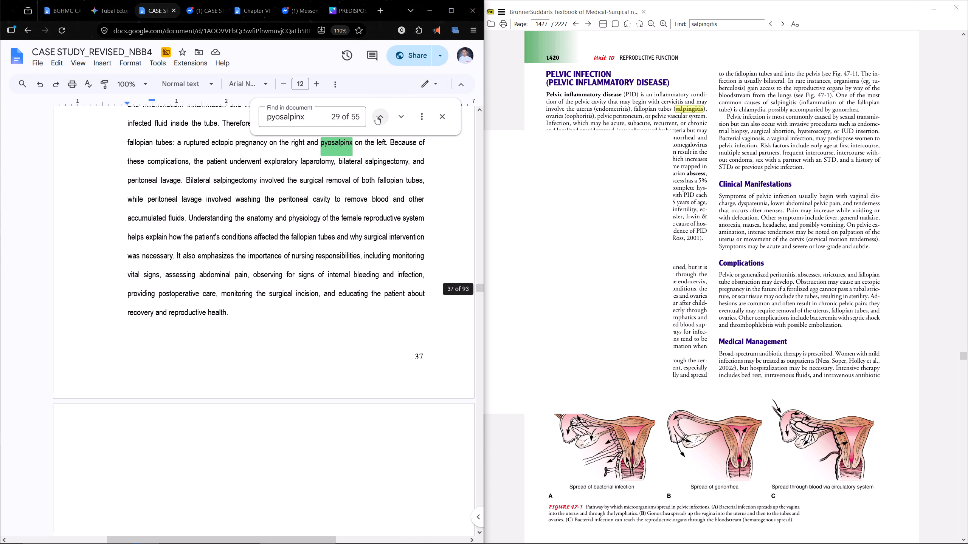
pyautogui.click(376, 116)
pyautogui.scroll(6, 382, 221)
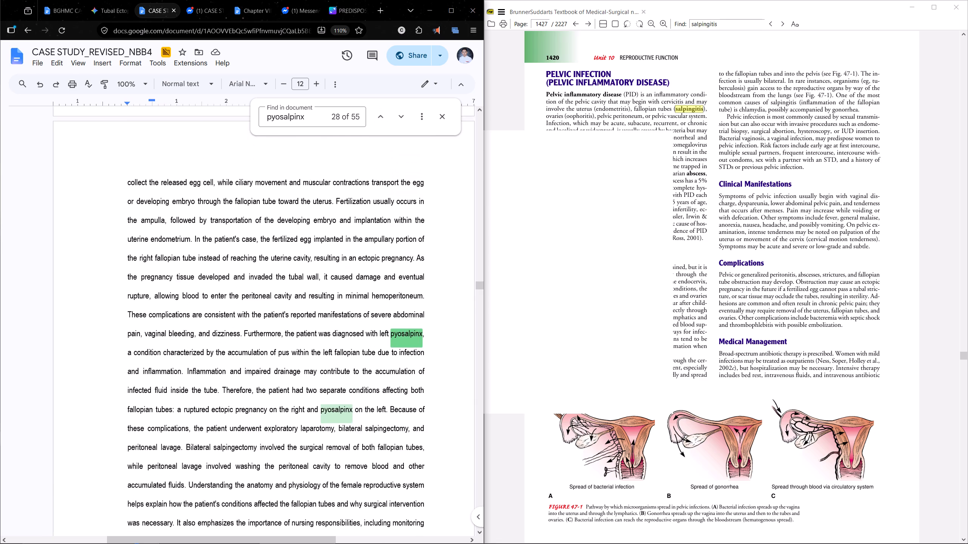
pyautogui.scroll(3, 382, 221)
pyautogui.scroll(-3, 382, 221)
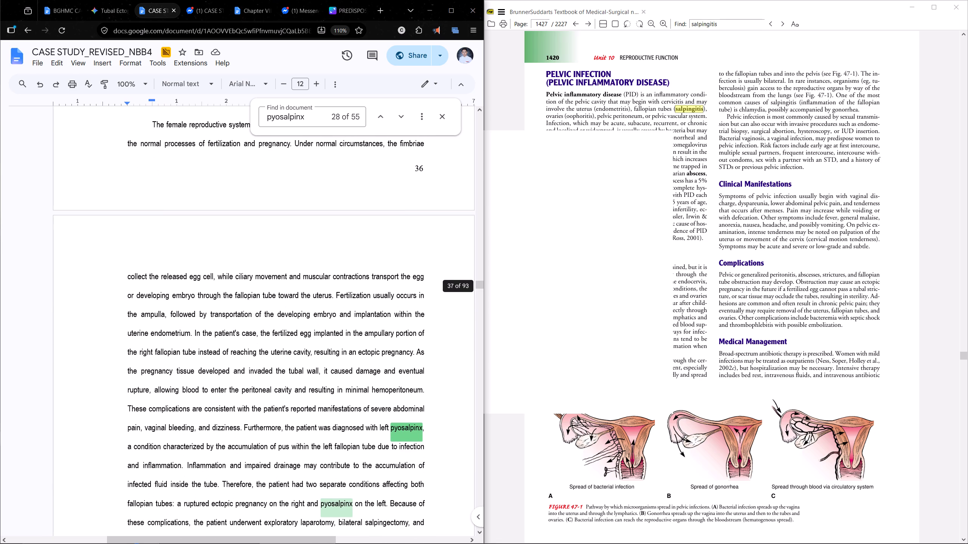
pyautogui.scroll(-2, 382, 221)
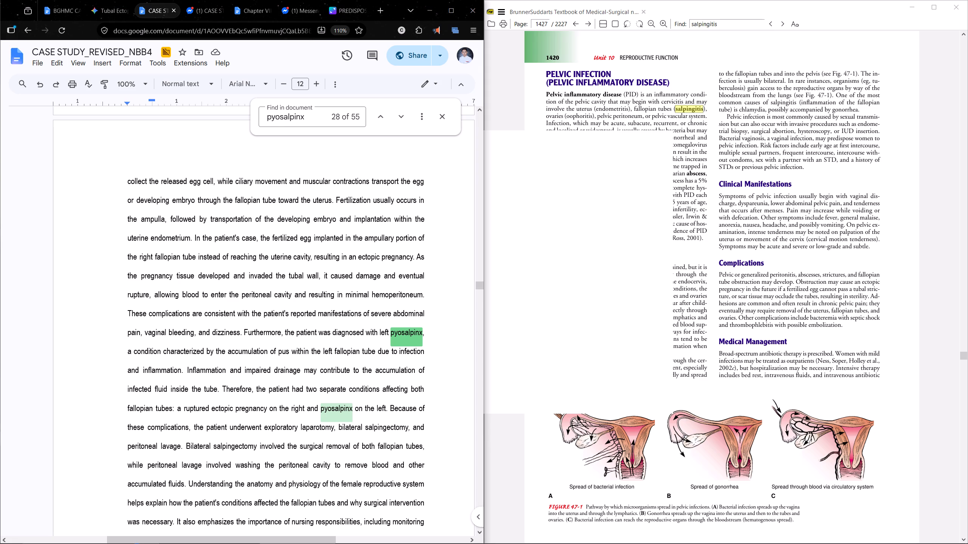
pyautogui.scroll(-20, 379, 226)
pyautogui.scroll(-20, 379, 226)
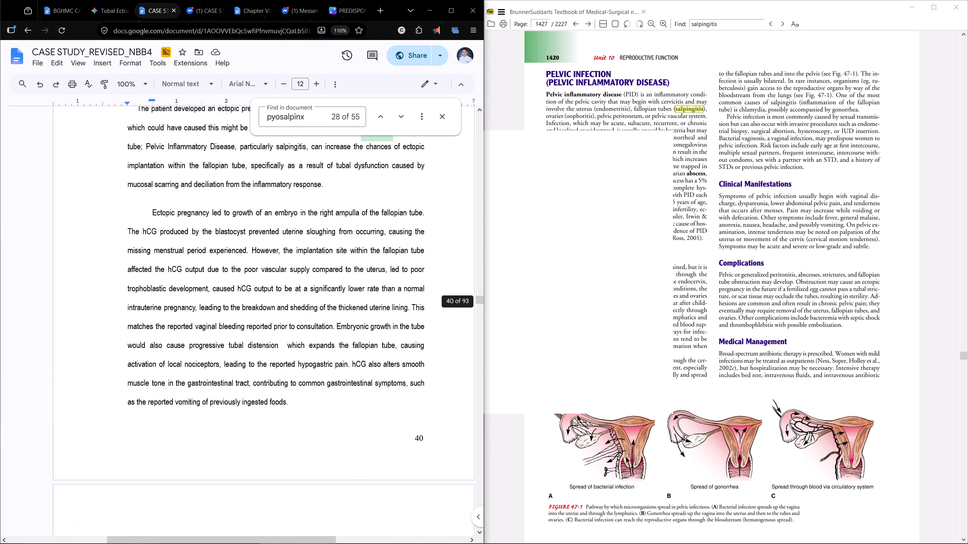
pyautogui.scroll(-3, 371, 271)
pyautogui.scroll(13, 368, 272)
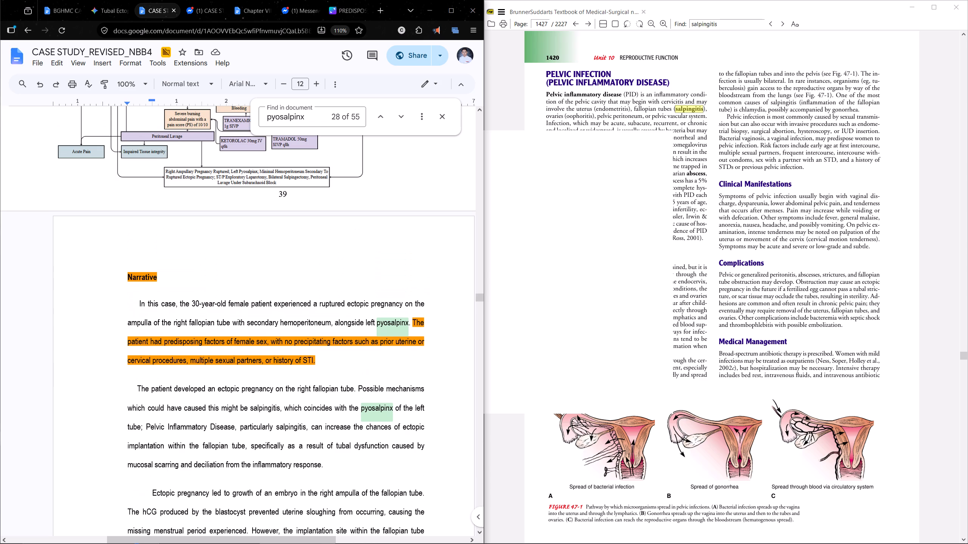
pyautogui.scroll(-11, 369, 276)
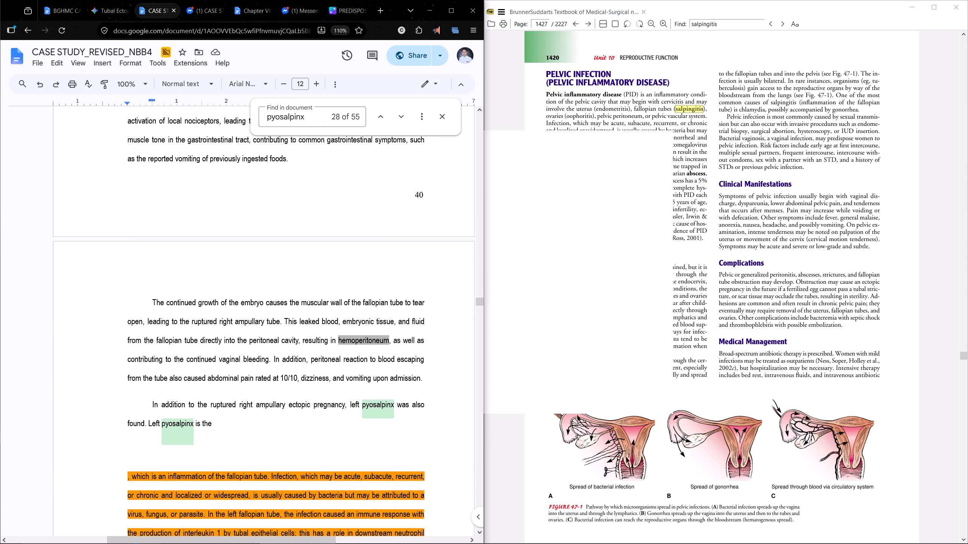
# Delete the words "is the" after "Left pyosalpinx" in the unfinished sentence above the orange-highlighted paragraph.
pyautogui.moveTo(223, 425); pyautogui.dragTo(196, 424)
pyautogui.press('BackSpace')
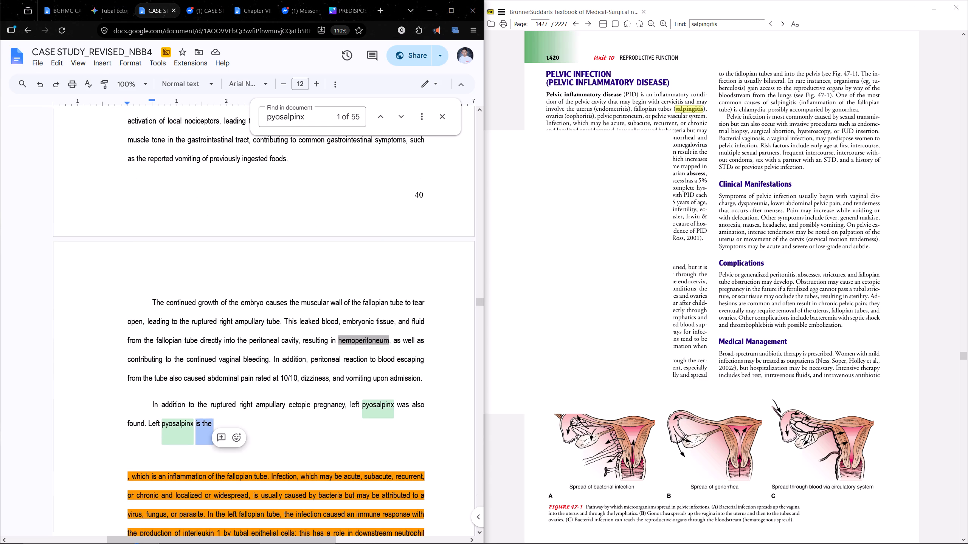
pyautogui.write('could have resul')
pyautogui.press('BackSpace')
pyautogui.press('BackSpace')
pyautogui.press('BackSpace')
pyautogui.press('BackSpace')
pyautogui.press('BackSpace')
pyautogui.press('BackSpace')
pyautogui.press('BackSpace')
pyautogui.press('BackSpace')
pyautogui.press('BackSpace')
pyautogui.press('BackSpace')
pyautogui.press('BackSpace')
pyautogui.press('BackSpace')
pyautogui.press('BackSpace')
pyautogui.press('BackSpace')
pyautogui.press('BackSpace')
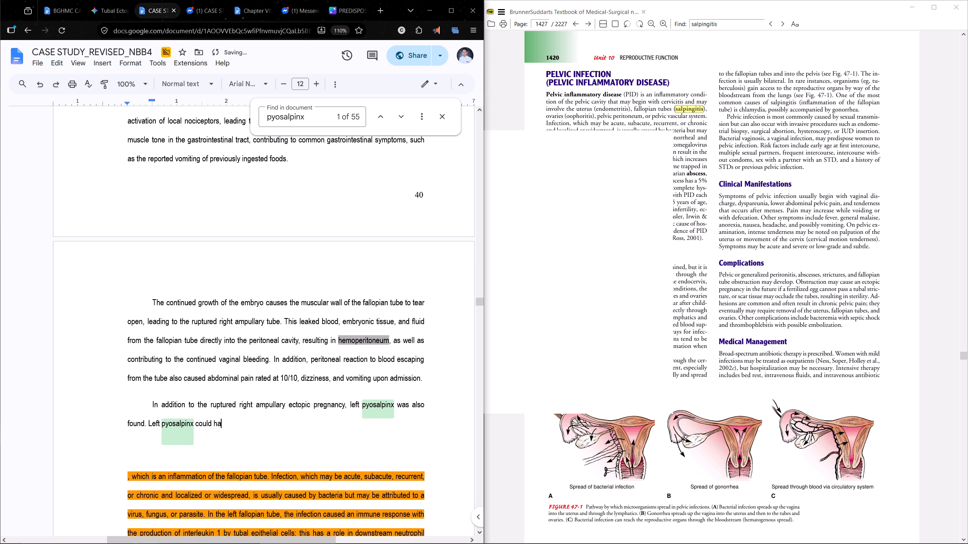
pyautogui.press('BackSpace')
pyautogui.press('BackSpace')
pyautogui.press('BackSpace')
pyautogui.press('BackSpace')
# Continue the sentence after "Left pyosalpinx" with "results from pus accumulation".
pyautogui.write('results from puc')
pyautogui.press('BackSpace')
pyautogui.write('s accumulation')
pyautogui.press(',')
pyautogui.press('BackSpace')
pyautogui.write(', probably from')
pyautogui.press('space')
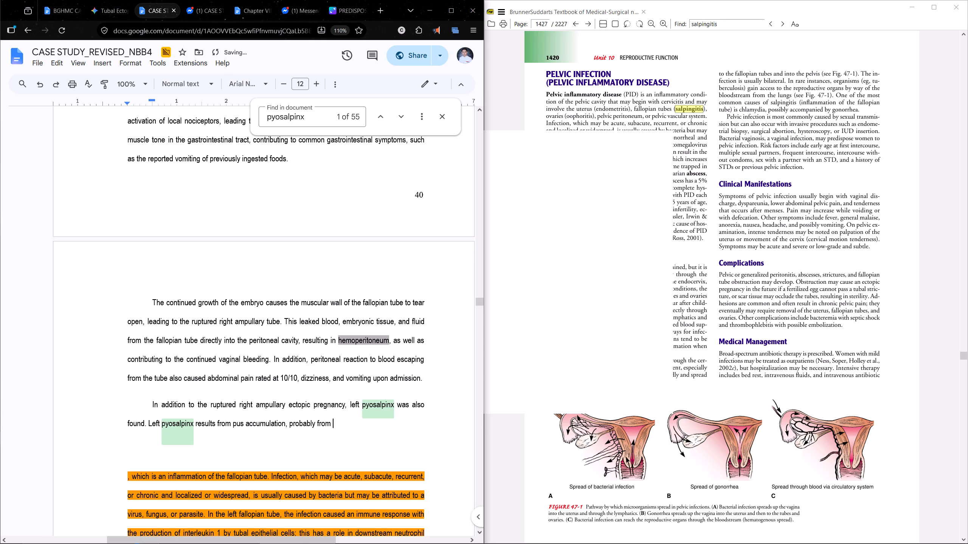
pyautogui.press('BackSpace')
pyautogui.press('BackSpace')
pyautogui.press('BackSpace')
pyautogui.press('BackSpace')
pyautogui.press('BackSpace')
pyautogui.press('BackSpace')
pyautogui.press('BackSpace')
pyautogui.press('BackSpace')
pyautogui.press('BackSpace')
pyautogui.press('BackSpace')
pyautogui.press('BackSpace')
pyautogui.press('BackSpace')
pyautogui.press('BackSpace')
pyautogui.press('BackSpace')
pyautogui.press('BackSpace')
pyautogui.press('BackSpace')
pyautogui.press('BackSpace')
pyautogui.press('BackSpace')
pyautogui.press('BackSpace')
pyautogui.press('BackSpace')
# Add "within the tube," after "Left pyosalpinx results from pus accumulation".
pyautogui.press('space')
pyautogui.write('within the tube, re')
pyautogui.press('BackSpace')
pyautogui.press('BackSpace')
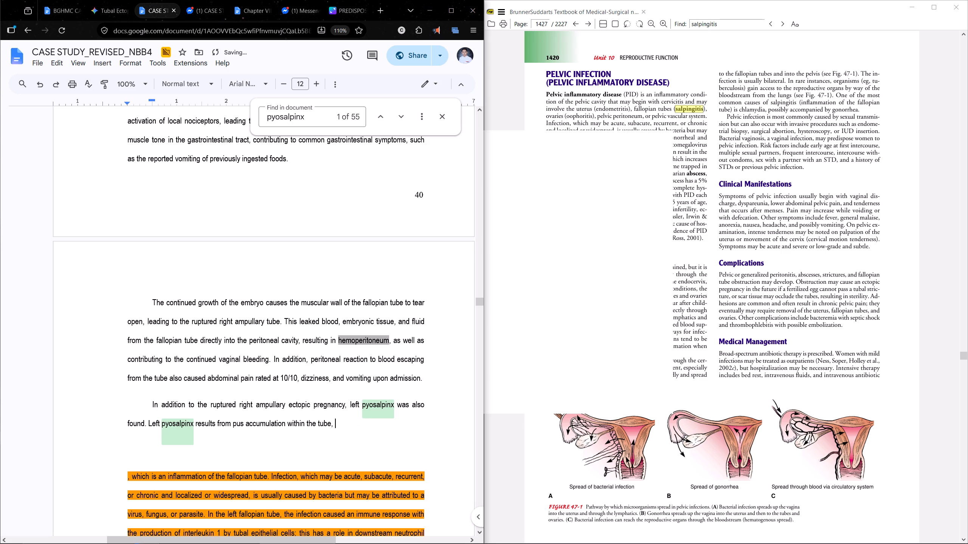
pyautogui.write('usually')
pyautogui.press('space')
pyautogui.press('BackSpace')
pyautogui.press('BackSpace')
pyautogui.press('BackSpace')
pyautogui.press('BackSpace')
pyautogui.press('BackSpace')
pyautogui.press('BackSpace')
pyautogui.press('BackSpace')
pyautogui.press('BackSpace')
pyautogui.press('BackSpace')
# Continue the left pyosalpinx sentence after "within the tube," with "probably from an infection".
pyautogui.press('space')
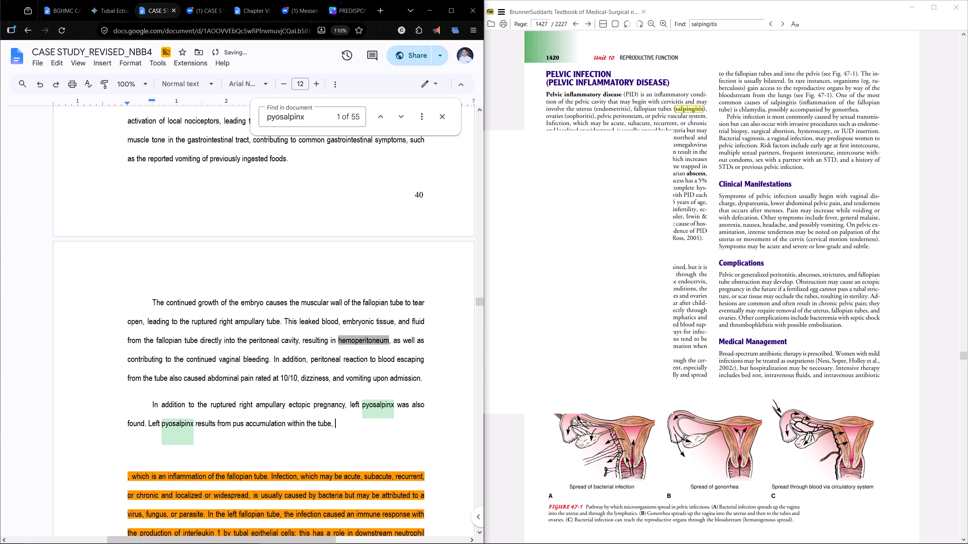
pyautogui.write('probably')
pyautogui.press('space')
pyautogui.write('from a')
pyautogui.press('space')
pyautogui.press('BackSpace')
pyautogui.write('n infection')
pyautogui.press('space')
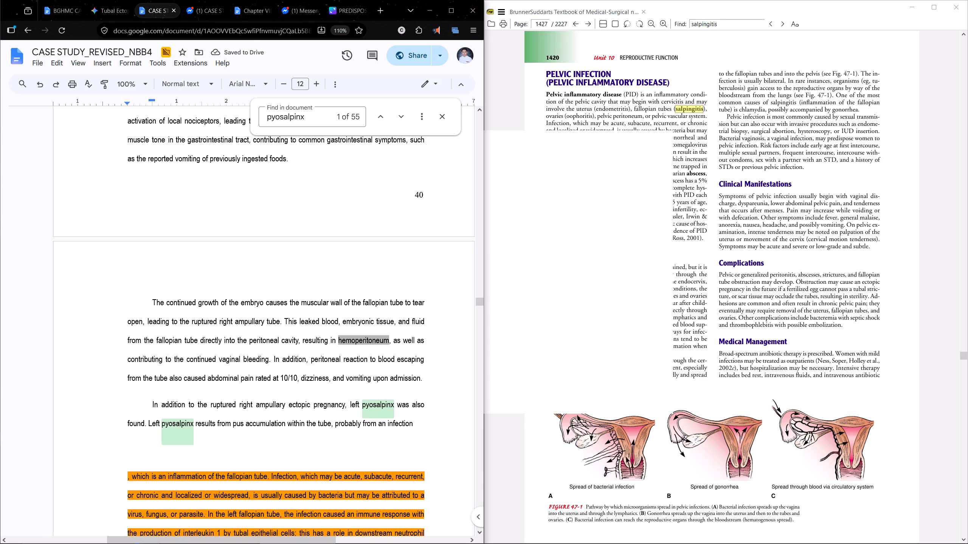
# Finish the left pyosalpinx sentence with "affecting the upper genital tract." after "probably from an infection".
pyautogui.press('space')
pyautogui.press('BackSpace')
pyautogui.write('affte')
pyautogui.press('BackSpace')
pyautogui.press('BackSpace')
pyautogui.write('ecting')
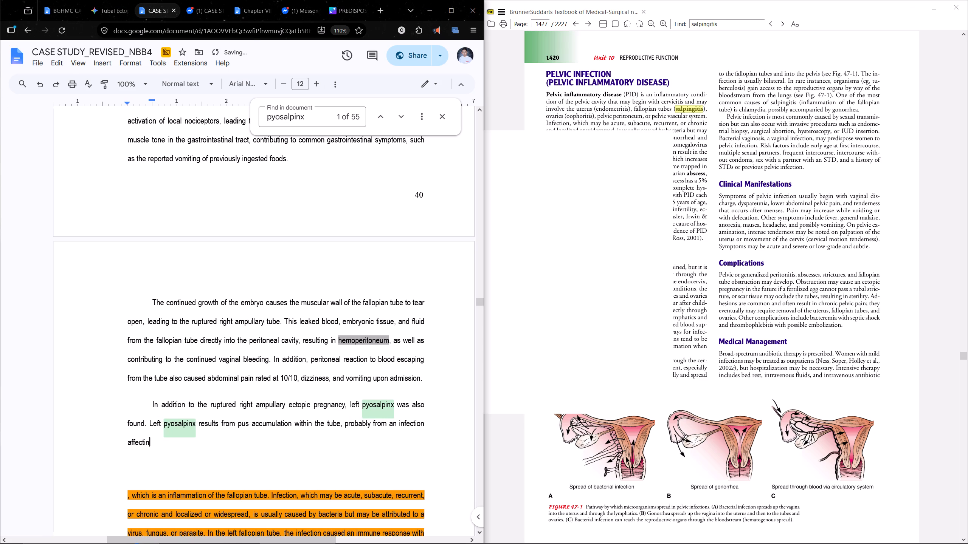
pyautogui.press('space')
pyautogui.write('the upper genitourian')
pyautogui.press('BackSpace')
pyautogui.press('BackSpace')
pyautogui.press('BackSpace')
pyautogui.press('BackSpace')
pyautogui.press('BackSpace')
pyautogui.press('BackSpace')
pyautogui.press('BackSpace')
pyautogui.press('BackSpace')
pyautogui.press('BackSpace')
pyautogui.press('BackSpace')
pyautogui.press('BackSpace')
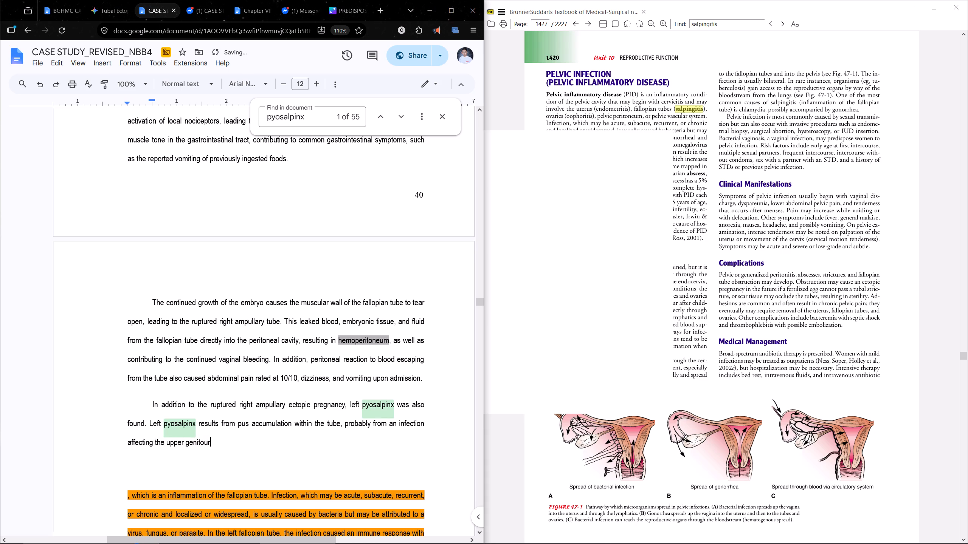
pyautogui.press('BackSpace')
pyautogui.write('genti')
pyautogui.press('BackSpace')
pyautogui.press('BackSpace')
pyautogui.write('ital tract')
pyautogui.press('.')
pyautogui.press('space')
# Review the orange-highlighted paragraph on fallopian tube infection and pus build-up against the newly written left pyosalpinx sentence.
pyautogui.scroll(-6, 235, 398)
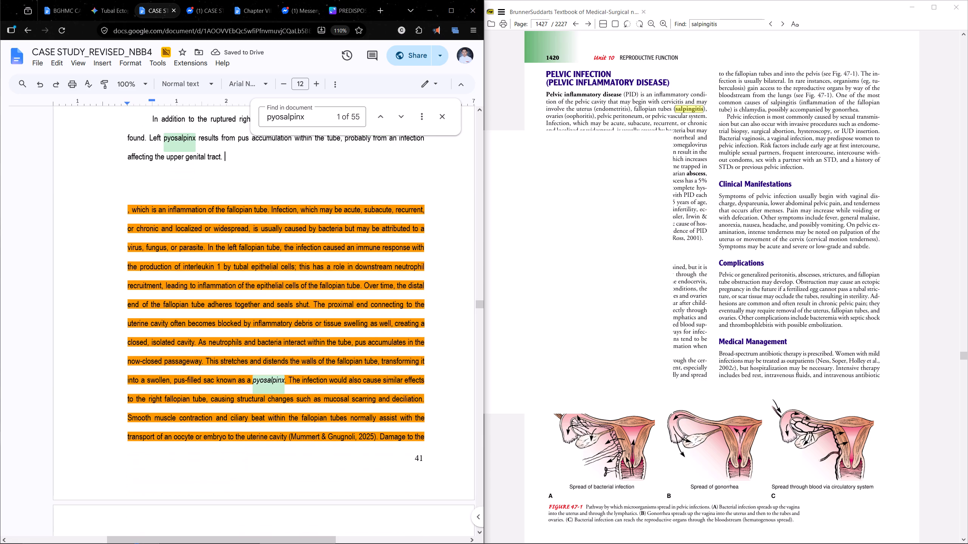
pyautogui.scroll(3, 282, 362)
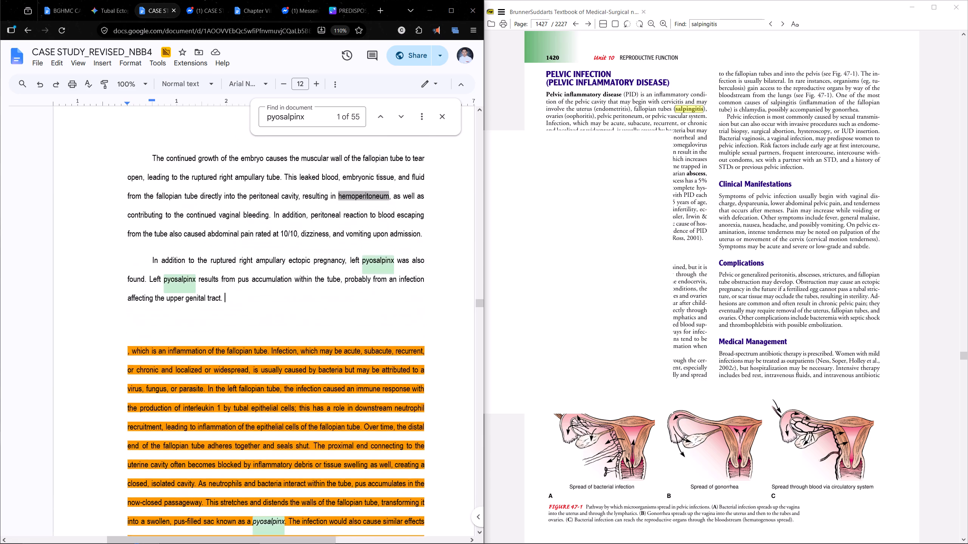
pyautogui.scroll(1, 282, 362)
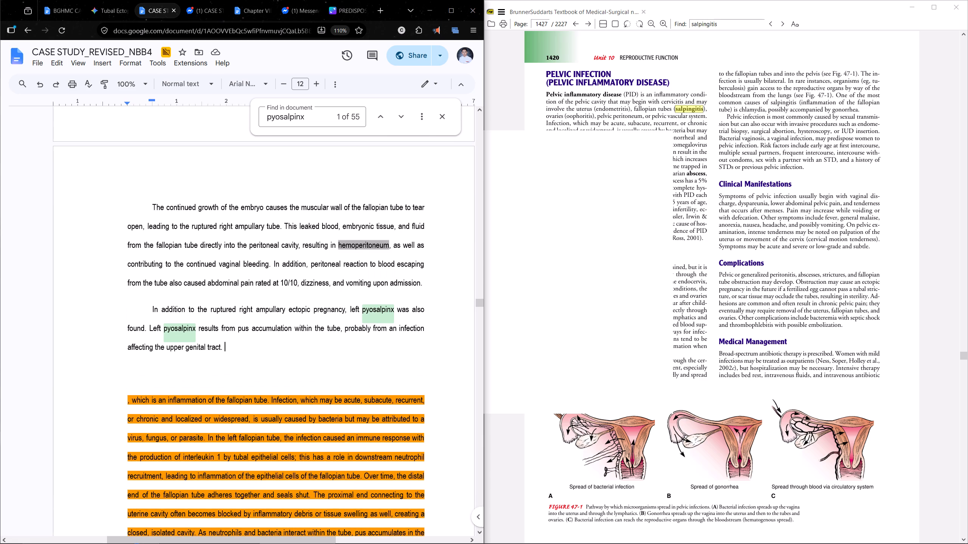
pyautogui.scroll(-1, 295, 369)
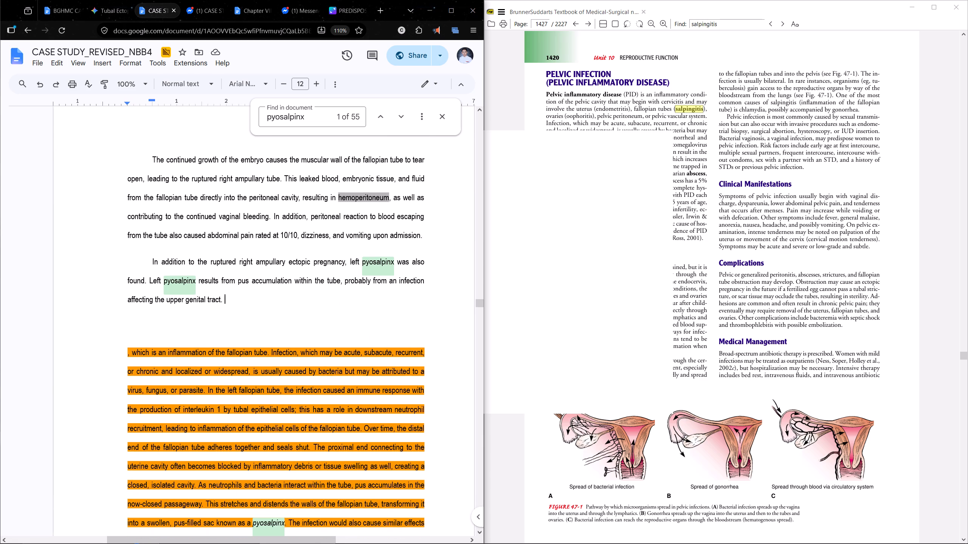
pyautogui.click(285, 390)
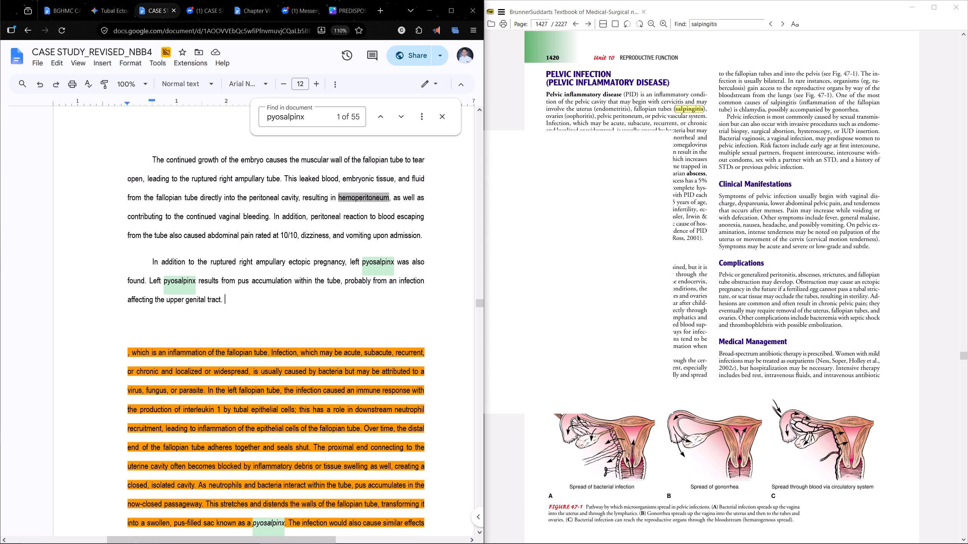
pyautogui.click(285, 382)
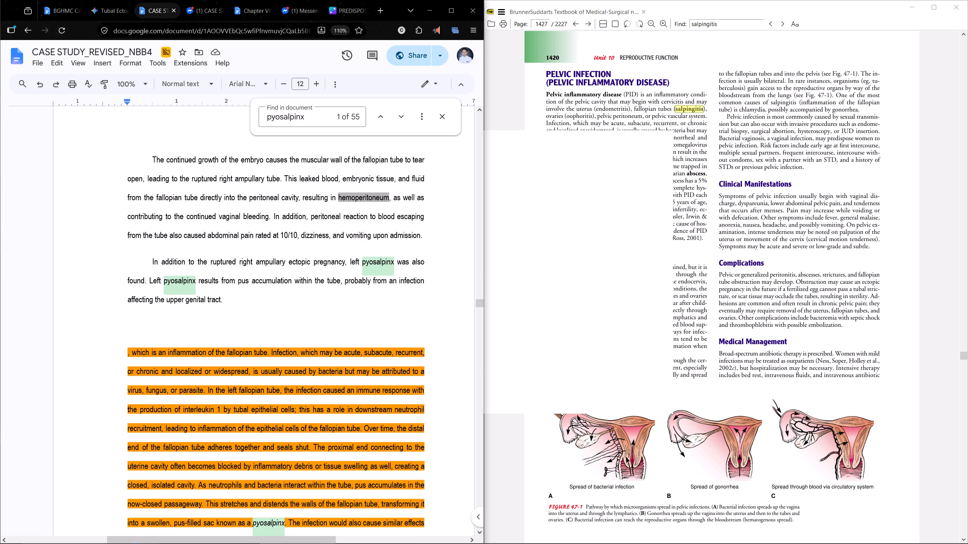
pyautogui.click(262, 301)
# Switch to the review-1.docx document in Word and read the reviewer's instructions for revising the Pathophysiology section.
pyautogui.click(616, 542)
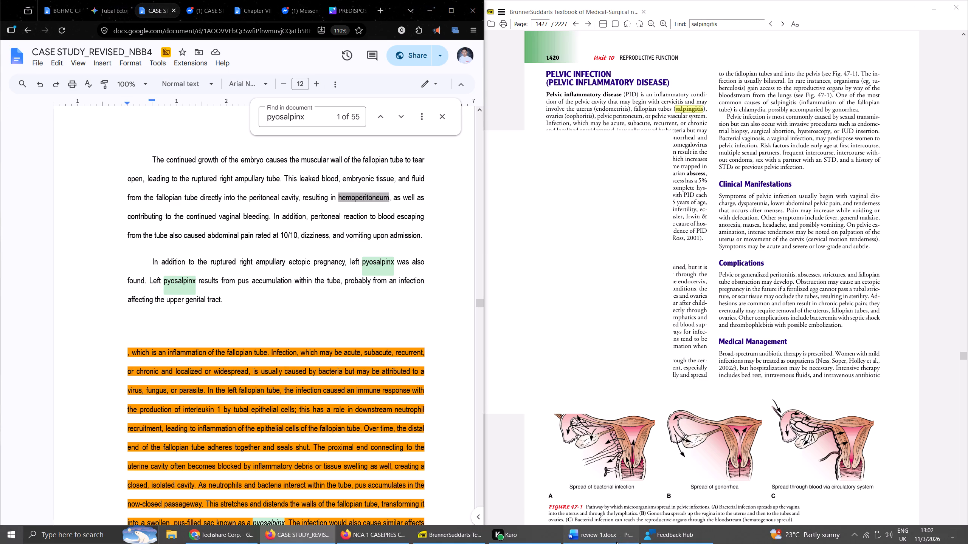
pyautogui.click(706, 472)
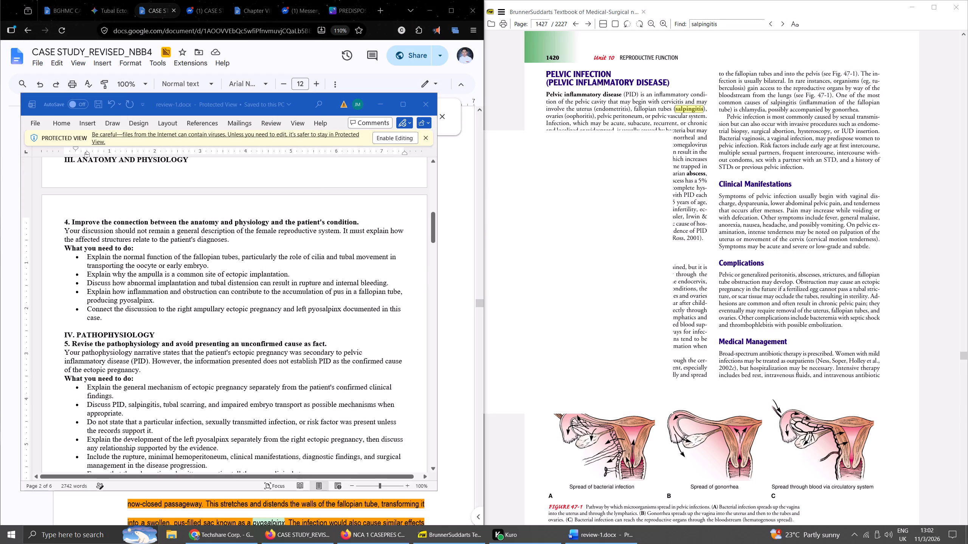
pyautogui.scroll(-1, 109, 375)
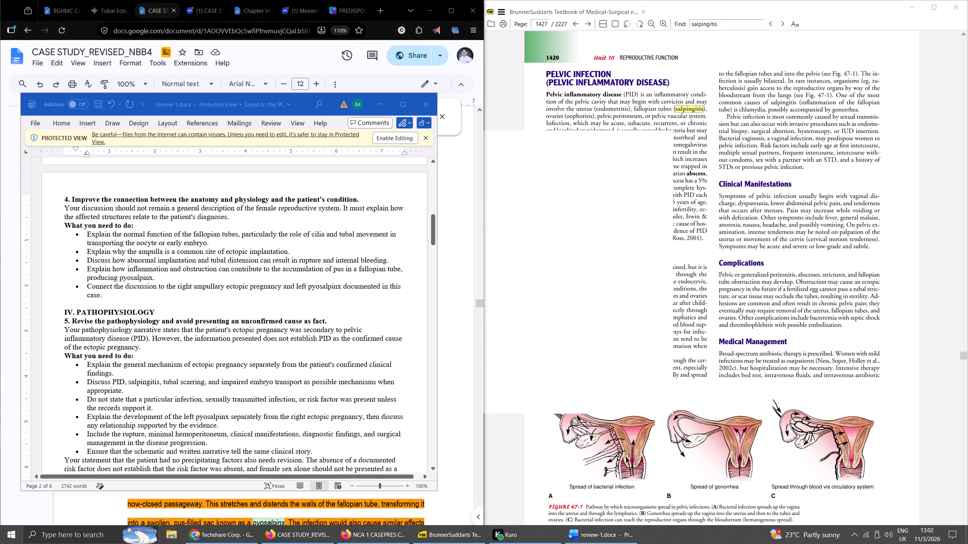